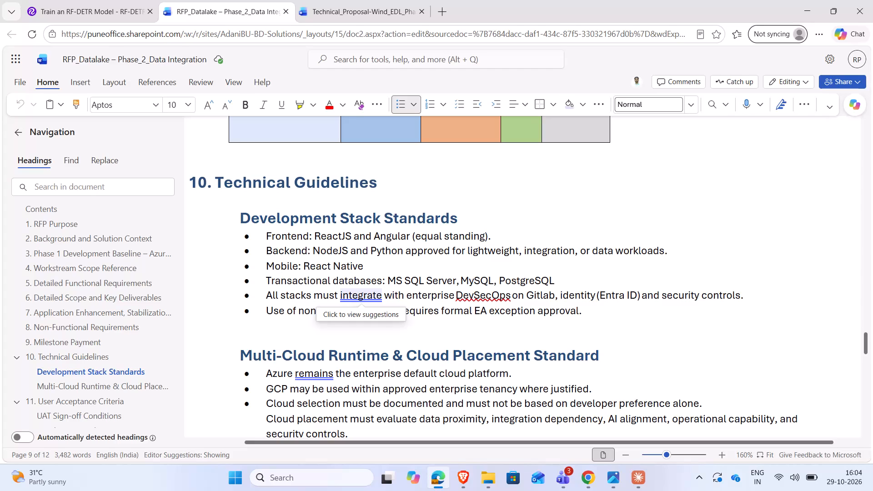
# Read through the RFP's Technical Guidelines, the Core Delivery Team skill sets table and the User Acceptance Criteria table.
pyautogui.scroll(-4, 450, 252)
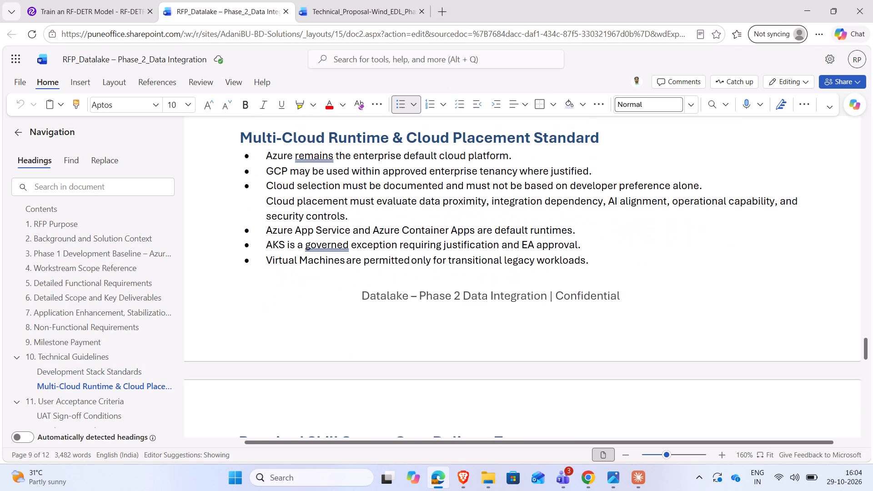
pyautogui.scroll(-1, 443, 247)
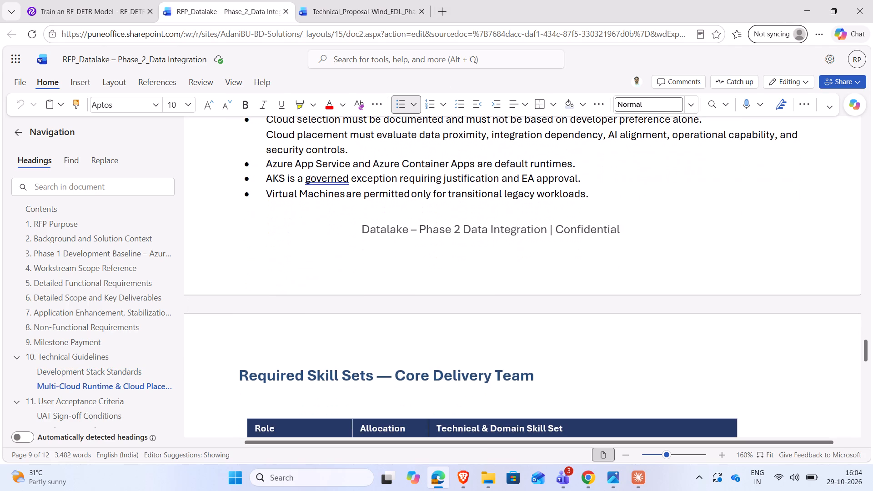
pyautogui.scroll(-1, 443, 247)
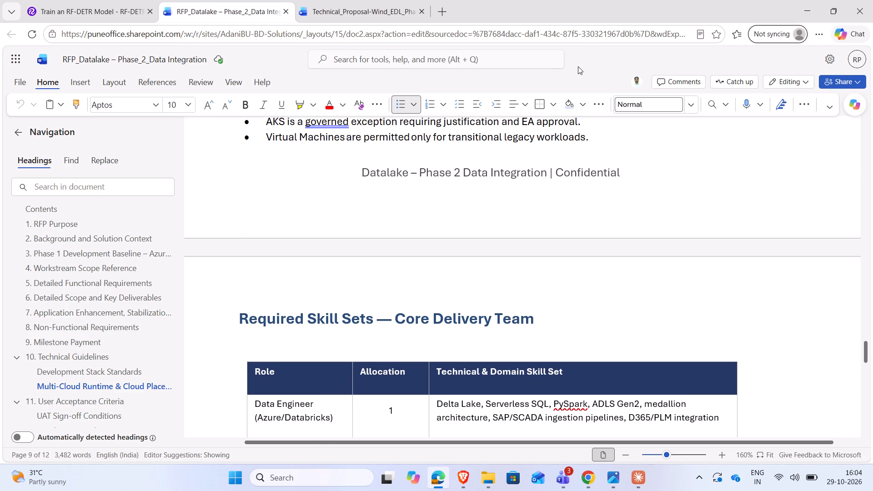
pyautogui.scroll(-3, 485, 177)
pyautogui.scroll(-1, 286, 258)
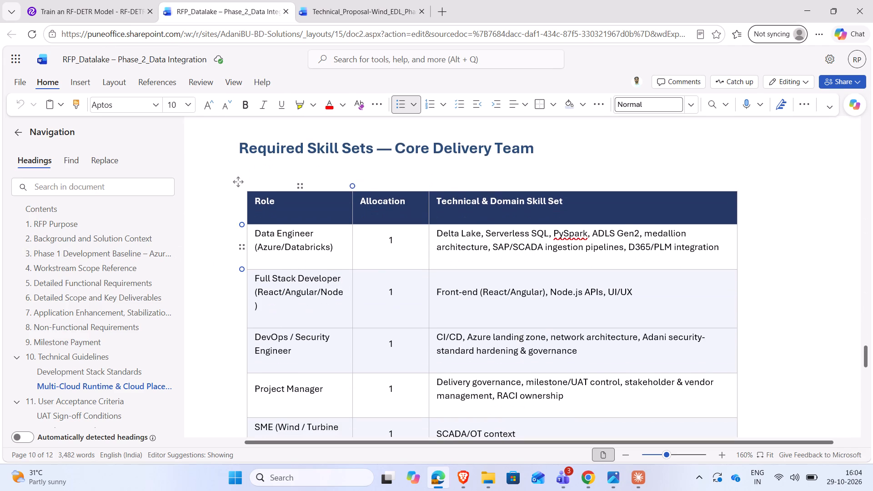
pyautogui.scroll(-7, 288, 258)
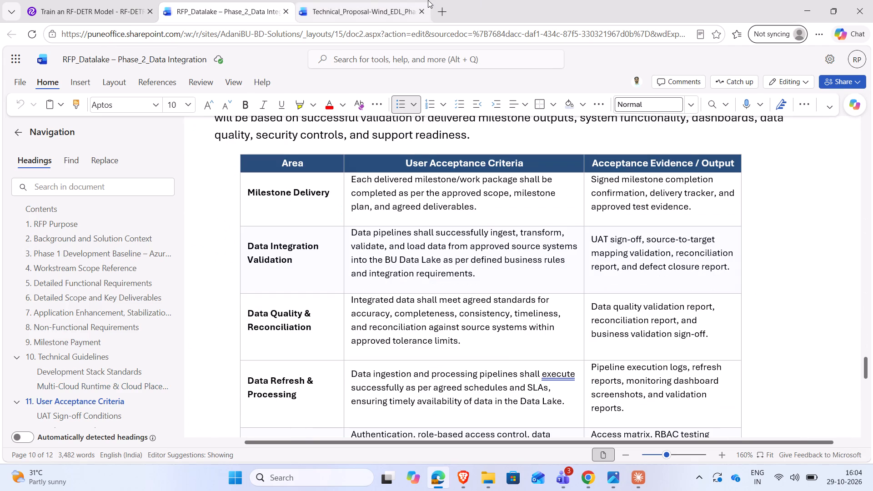
# Switch to the Wind EDL Phase 2 technical proposal and review the 9.3 Technology Stack table.
pyautogui.click(354, 0)
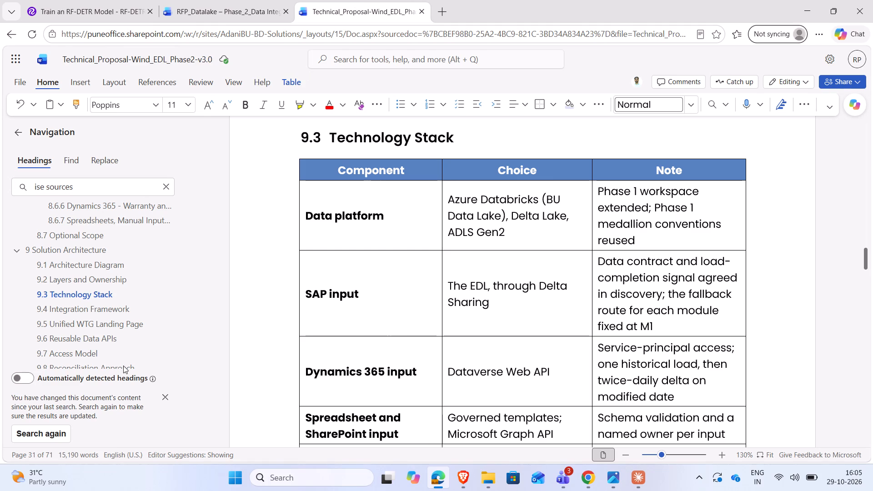
pyautogui.click(164, 398)
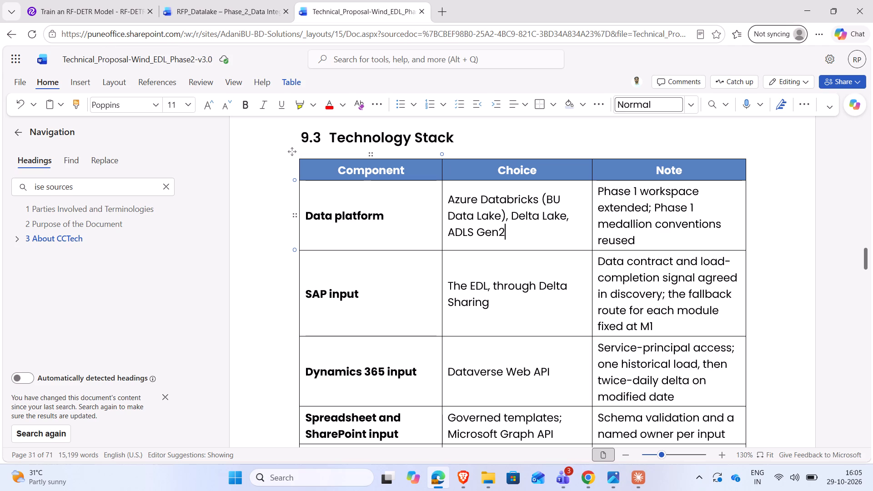
pyautogui.scroll(-1, 371, 232)
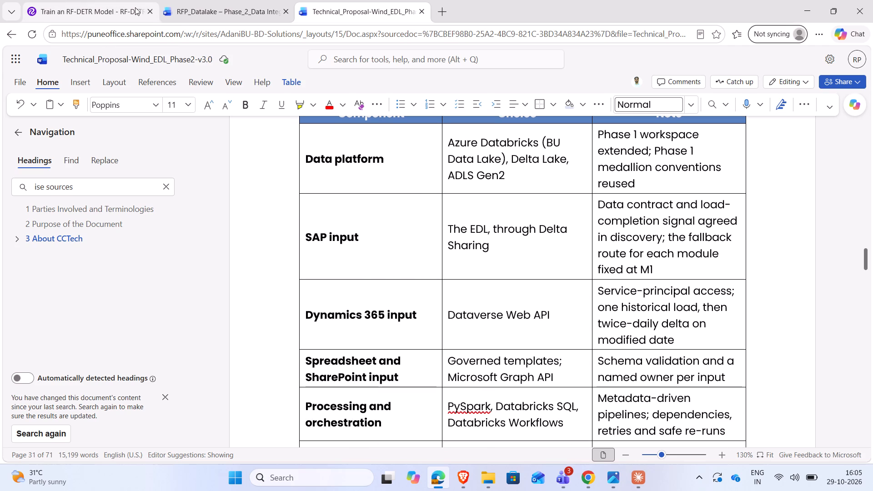
# Search the RFP for "EDL" and highlight the matching phrase in the Source Data Integration row.
pyautogui.click(230, 2)
pyautogui.click(292, 326)
pyautogui.hotkey('ctrl', 'f')
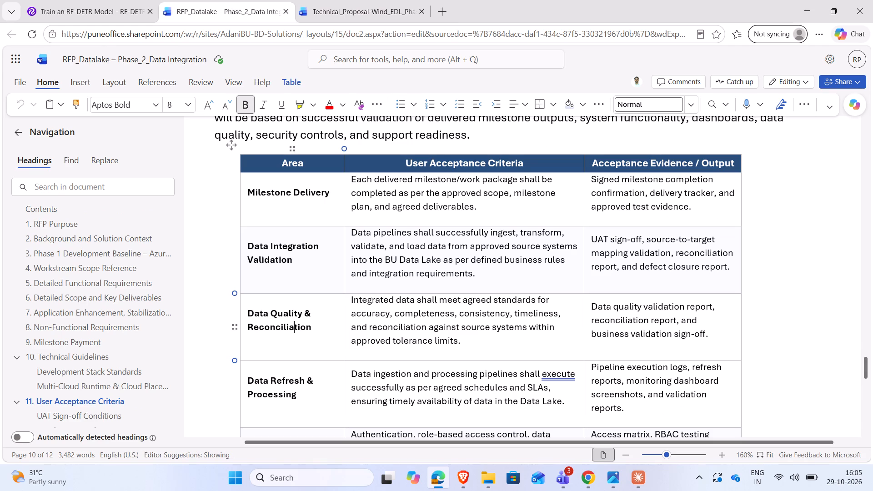
pyautogui.write('EDL')
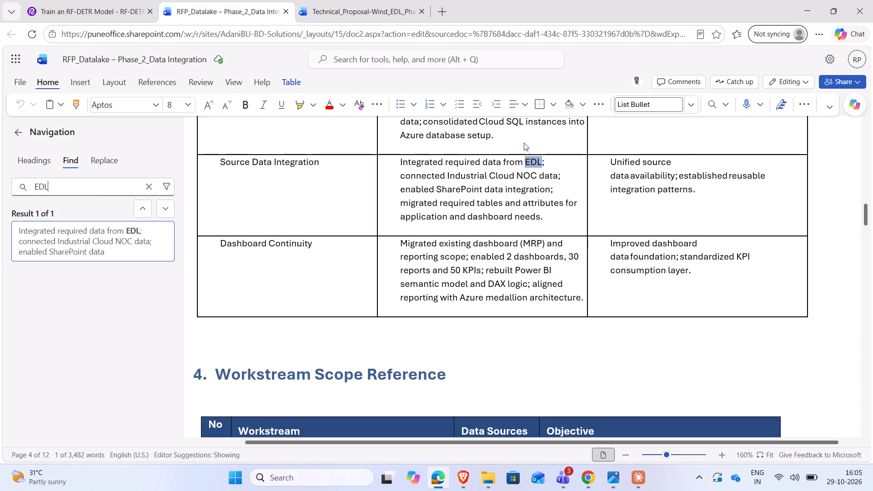
pyautogui.moveTo(547, 163); pyautogui.dragTo(407, 157)
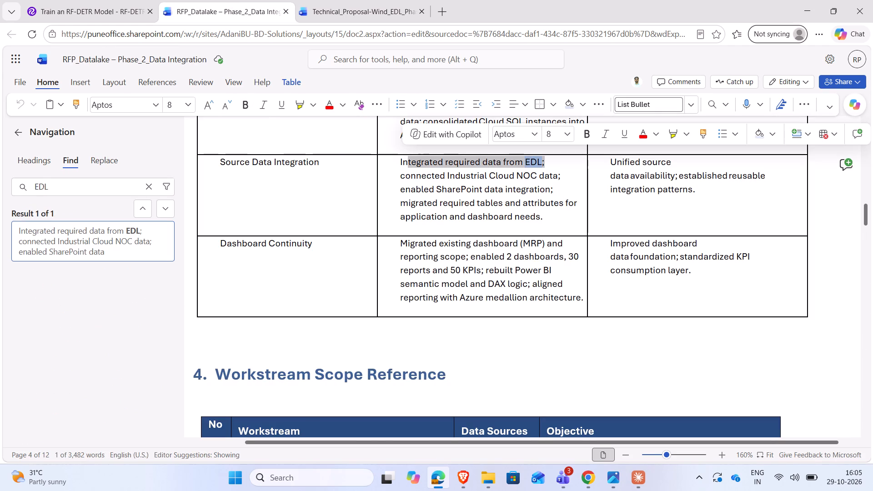
# Return to the technical proposal and recheck the first rows of the 9.3 Technology Stack table against the RFP.
pyautogui.click(376, 0)
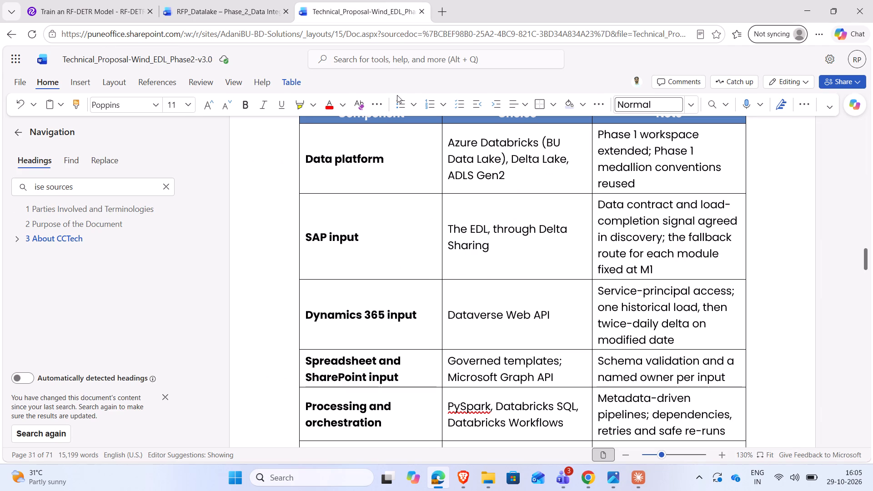
pyautogui.scroll(1, 388, 180)
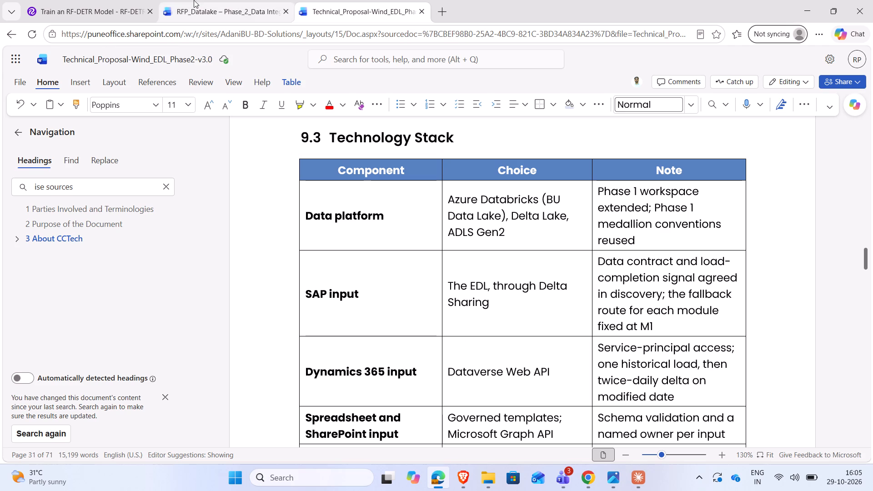
# Replace the previous search in the RFP with a search for "dataverse".
pyautogui.click(179, 0)
pyautogui.click(300, 195)
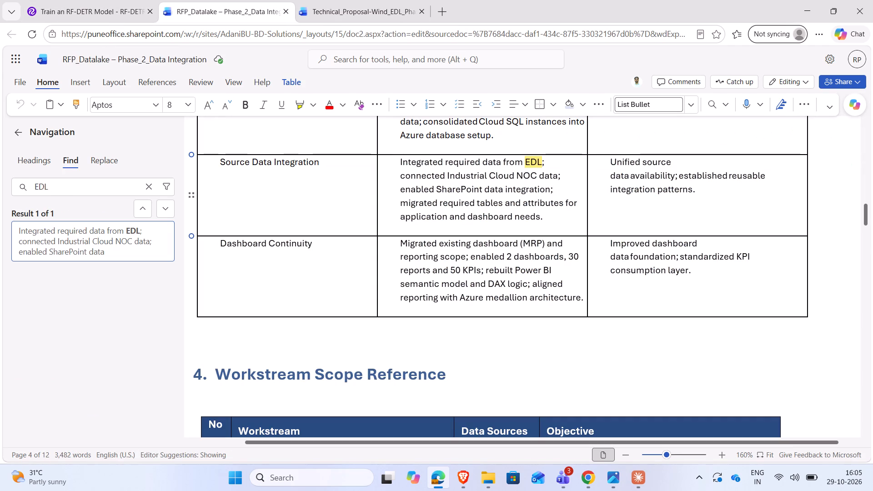
pyautogui.hotkey('ctrl', 'f')
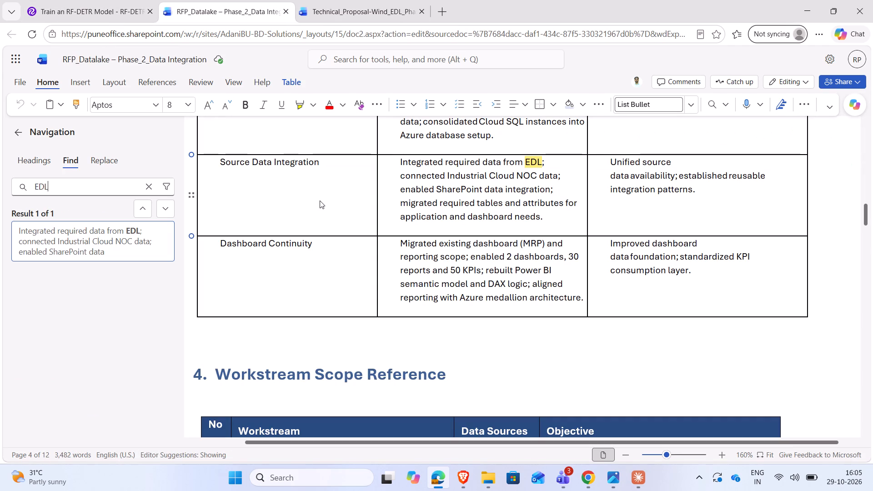
pyautogui.hotkey('ctrl', 'a')
pyautogui.press('BackSpace')
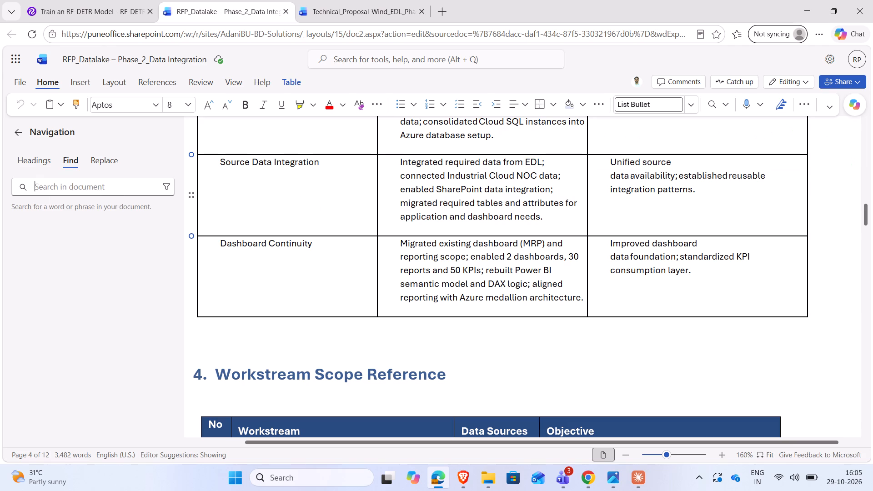
pyautogui.write('data B')
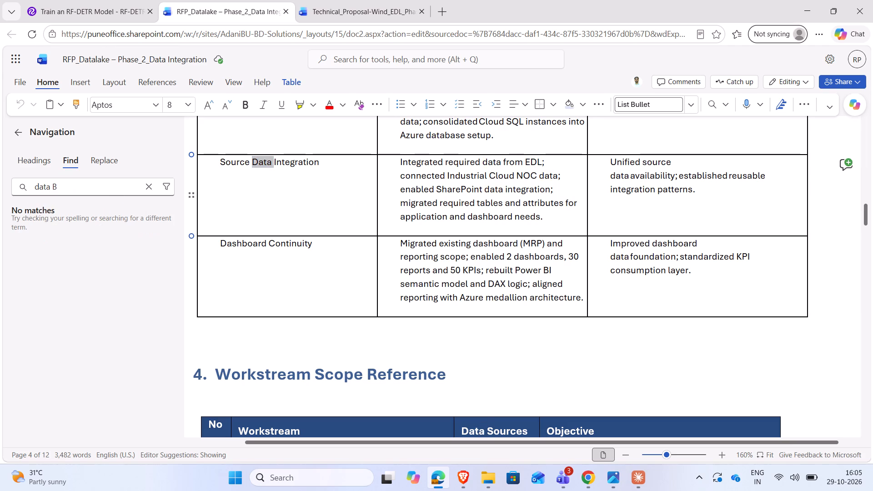
pyautogui.press('BackSpace')
pyautogui.press('BackSpace')
pyautogui.press('BackSpace')
pyautogui.press('BackSpace')
pyautogui.press('BackSpace')
pyautogui.press('BackSpace')
pyautogui.press('BackSpace')
pyautogui.press('BackSpace')
pyautogui.press('BackSpace')
pyautogui.press('BackSpace')
pyautogui.press('BackSpace')
pyautogui.press('BackSpace')
pyautogui.press('BackSpace')
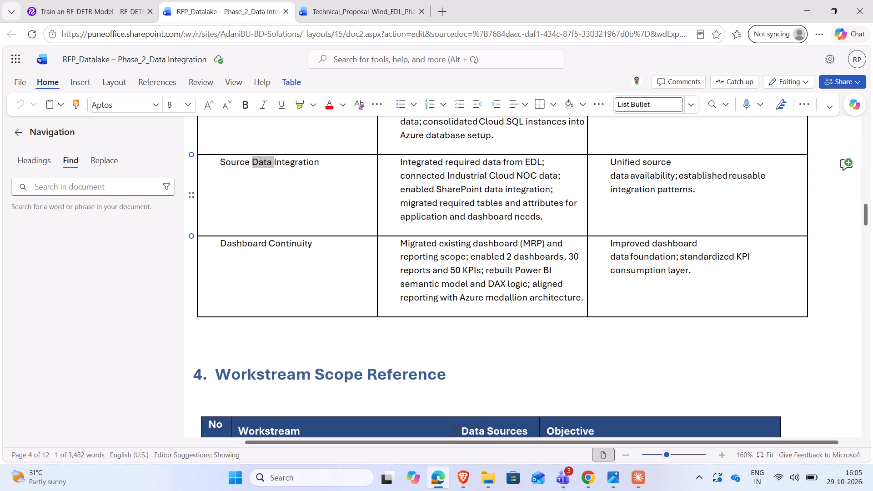
pyautogui.write('dataverse')
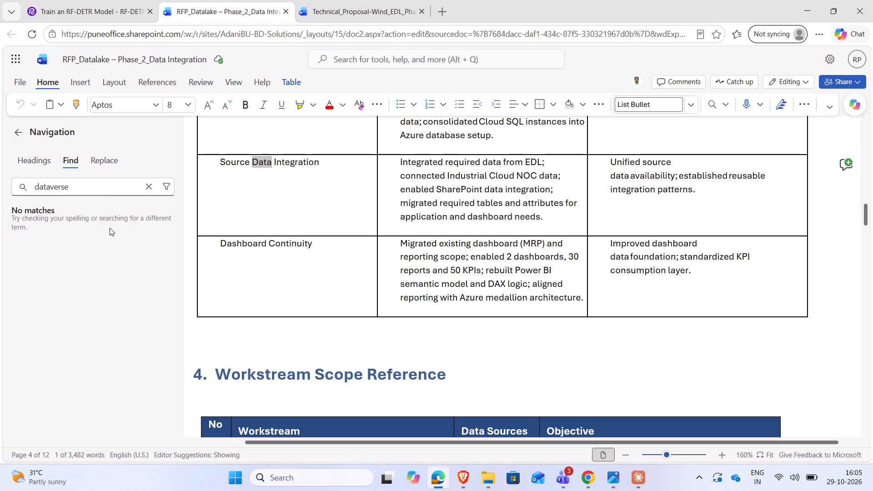
pyautogui.press('Tab')
# Examine the proposal's Technology Stack rows for spreadsheet and SharePoint input and for processing and orchestration.
pyautogui.hotkey('alt', 'Tab')
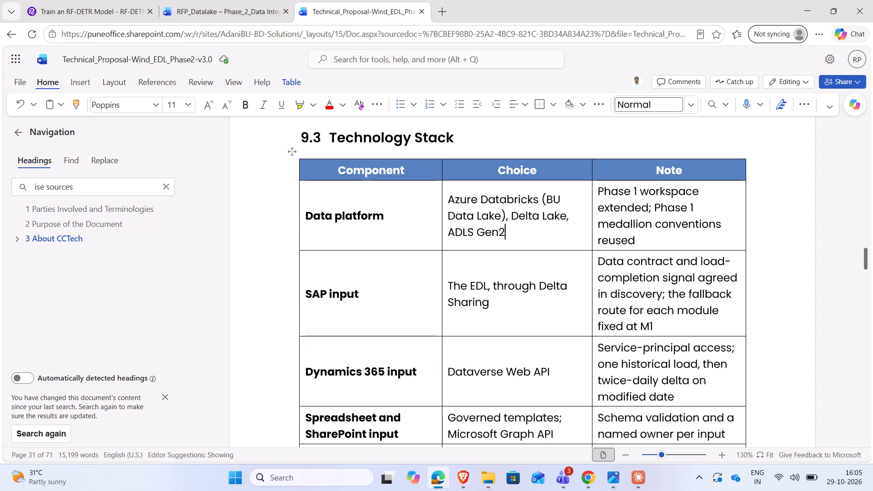
pyautogui.hotkey('alt', 'Tab')
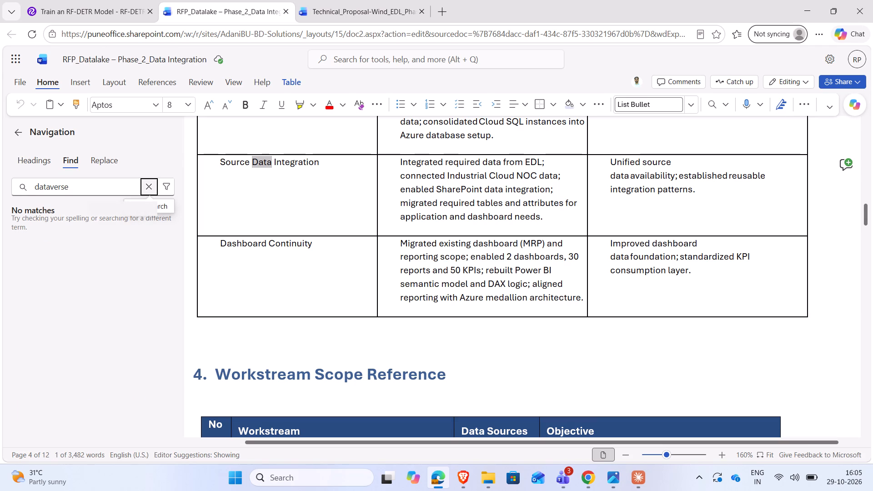
pyautogui.hotkey('alt', 'Tab')
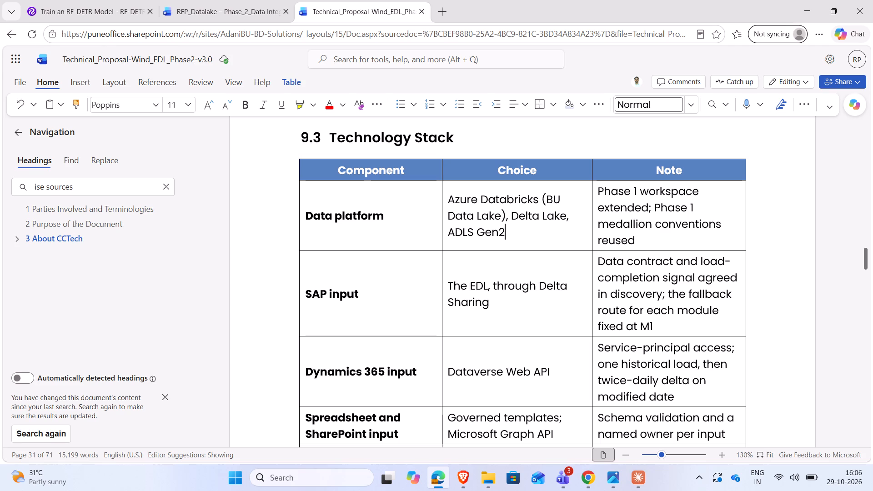
pyautogui.scroll(-1, 262, 291)
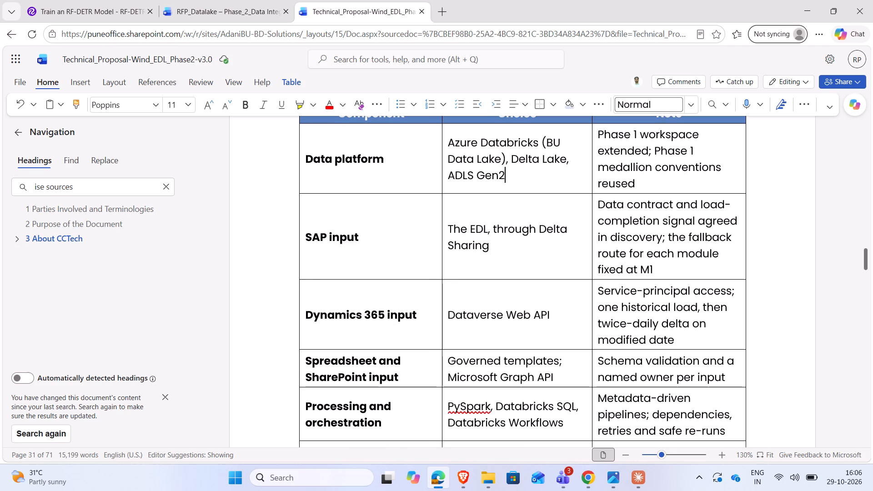
pyautogui.scroll(-1, 262, 291)
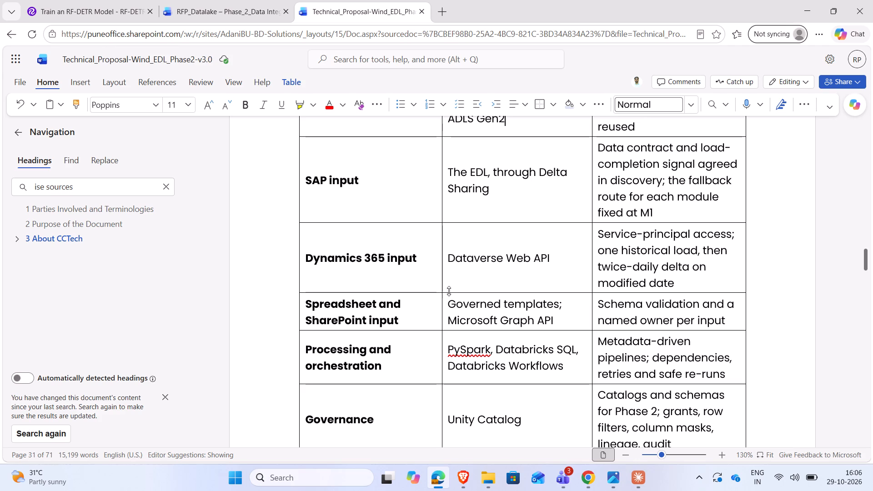
pyautogui.moveTo(451, 301); pyautogui.dragTo(572, 306)
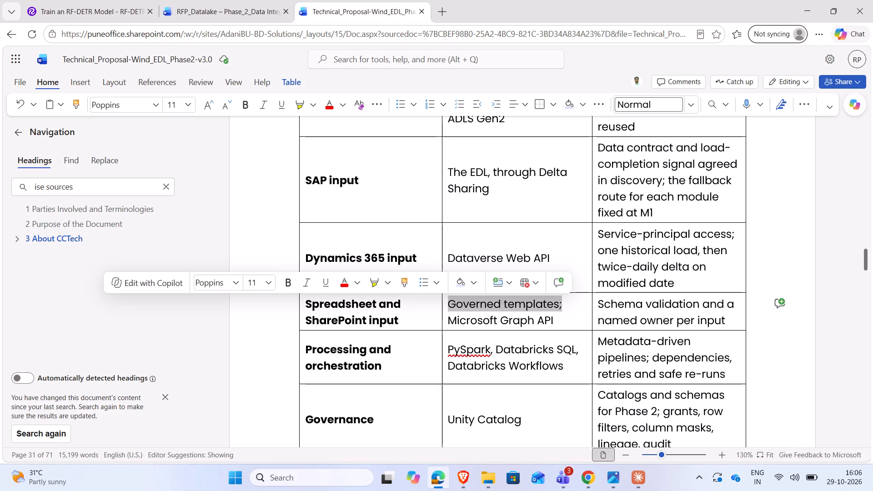
pyautogui.moveTo(554, 325); pyautogui.dragTo(450, 321)
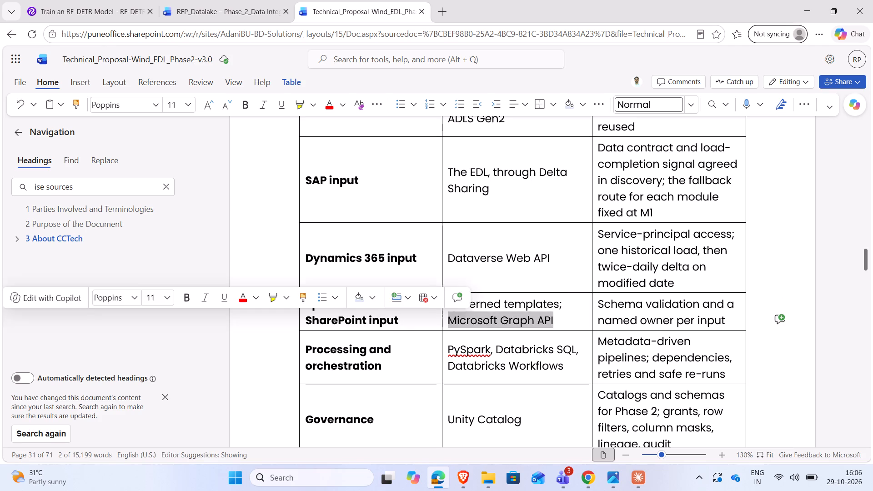
pyautogui.moveTo(393, 351); pyautogui.dragTo(312, 350)
pyautogui.moveTo(384, 368); pyautogui.dragTo(341, 362)
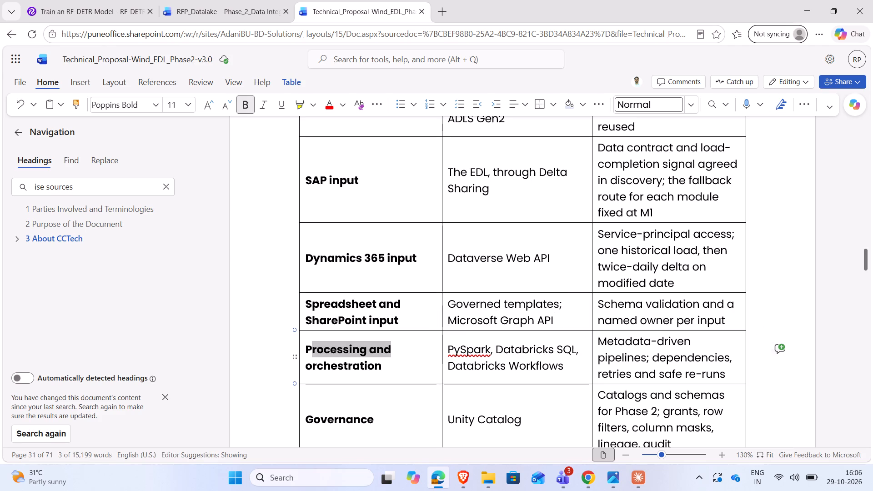
pyautogui.moveTo(341, 362); pyautogui.dragTo(302, 356)
pyautogui.click(462, 362)
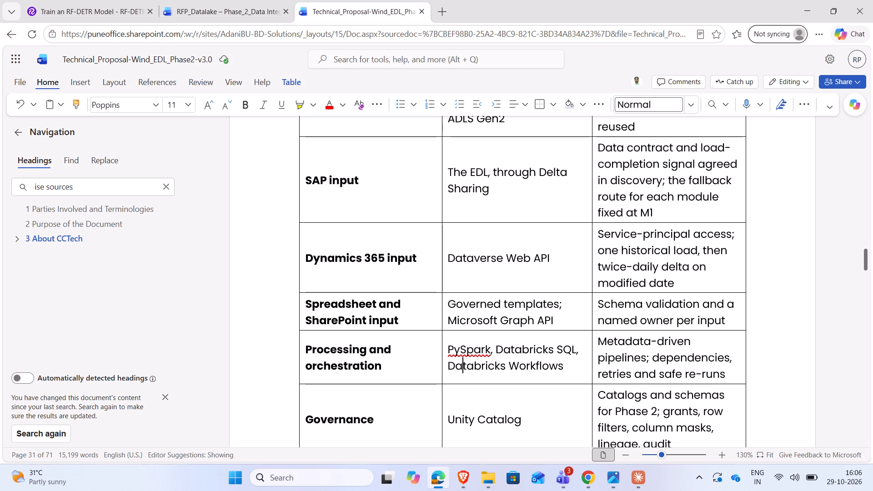
# Search the RFP for "pyspark" and review the matching entry in the Core Delivery Team skill sets table.
pyautogui.click(207, 0)
pyautogui.click(245, 191)
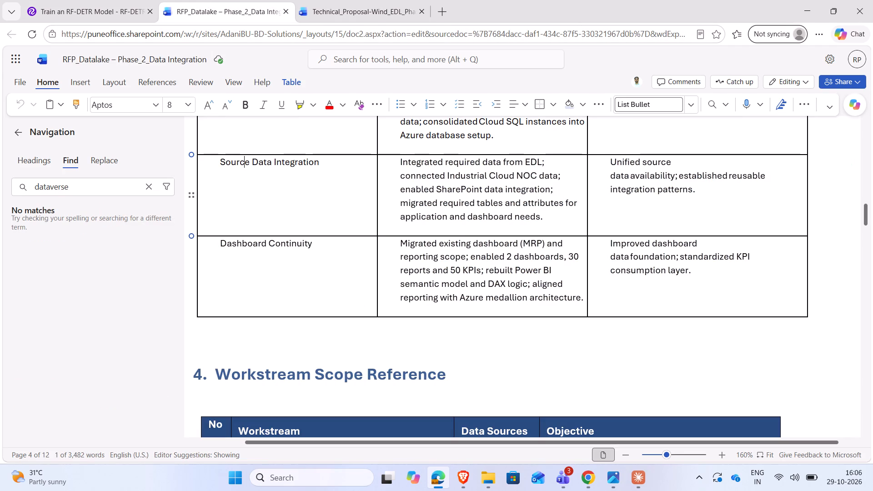
pyautogui.hotkey('ctrl', 'f')
pyautogui.press('BackSpace')
pyautogui.press('BackSpace')
pyautogui.press('BackSpace')
pyautogui.press('BackSpace')
pyautogui.press('BackSpace')
pyautogui.press('BackSpace')
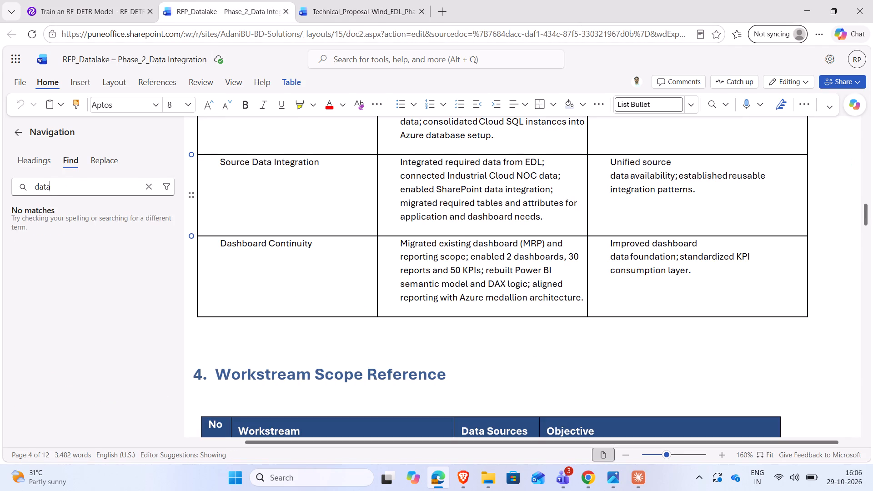
pyautogui.press('BackSpace')
pyautogui.press('BackSpace')
pyautogui.press('BackSpace')
pyautogui.press('BackSpace')
pyautogui.write('pysoa')
pyautogui.press('BackSpace')
pyautogui.press('BackSpace')
pyautogui.write('park')
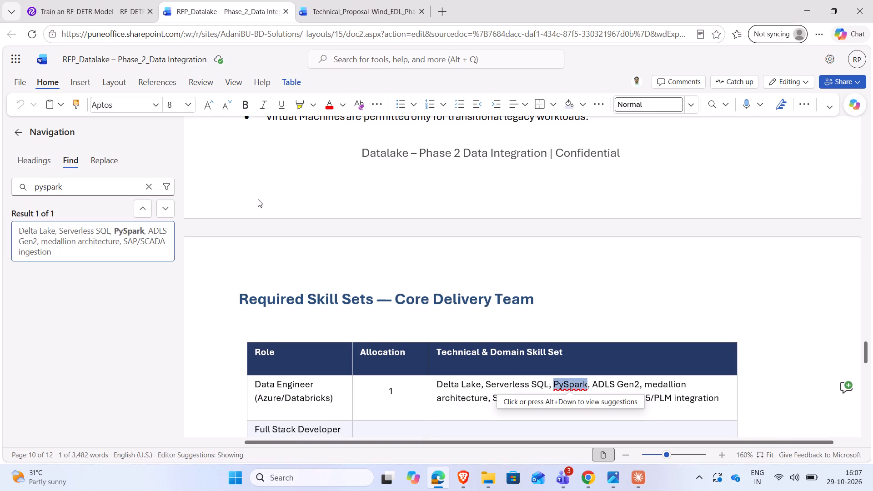
pyautogui.scroll(-2, 400, 188)
pyautogui.click(607, 270)
# Review the proposal's remaining Technology Stack rows, from Governance to Identity, against the RFP's Core Delivery Team skill sets.
pyautogui.hotkey('alt', 'Tab')
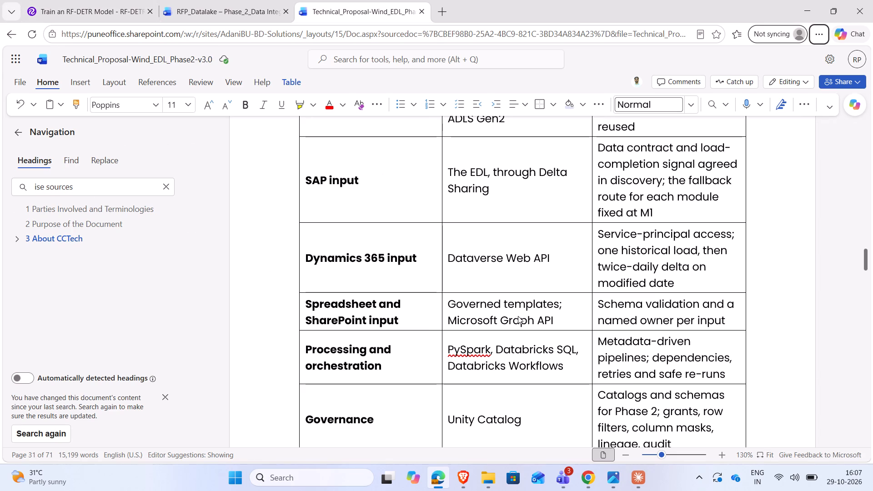
pyautogui.click(212, 0)
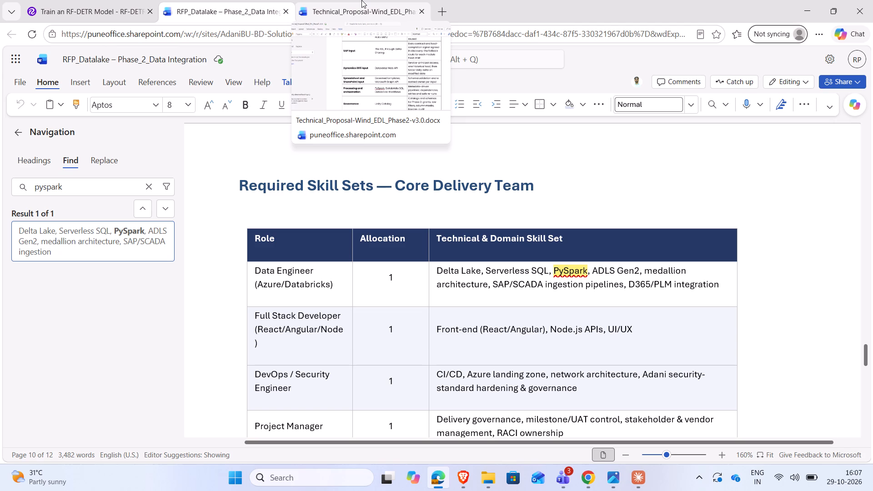
pyautogui.click(357, 3)
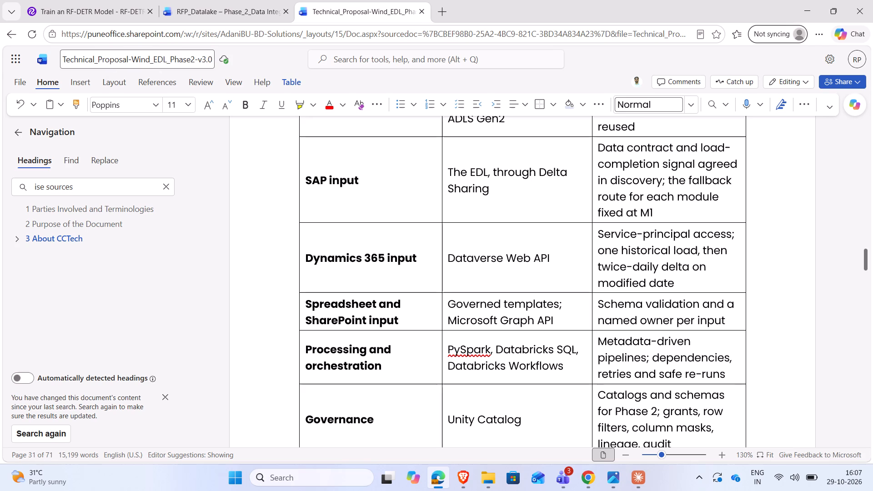
pyautogui.scroll(-1, 470, 190)
pyautogui.scroll(-1, 542, 288)
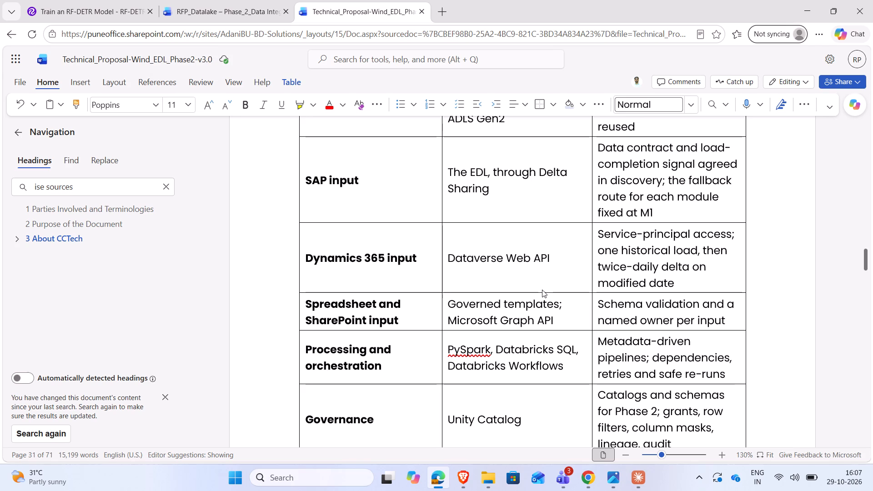
pyautogui.click(663, 331)
pyautogui.scroll(-1, 661, 327)
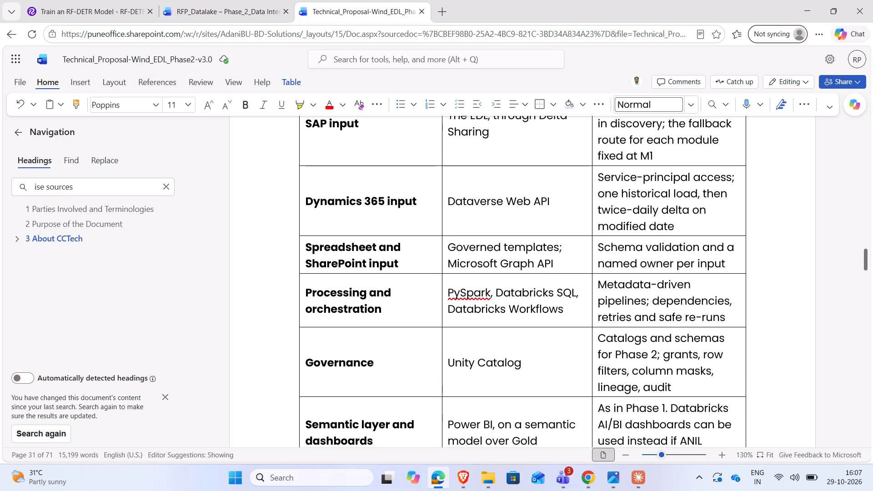
pyautogui.scroll(-1, 661, 327)
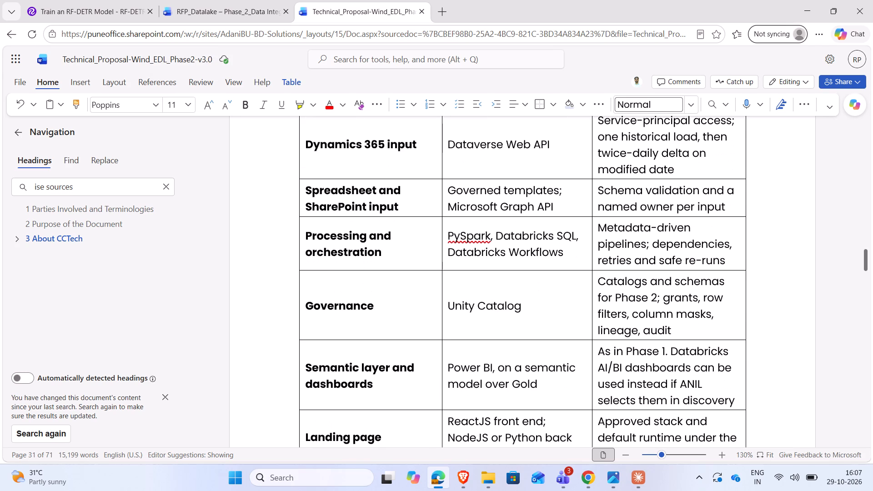
pyautogui.scroll(-1, 661, 327)
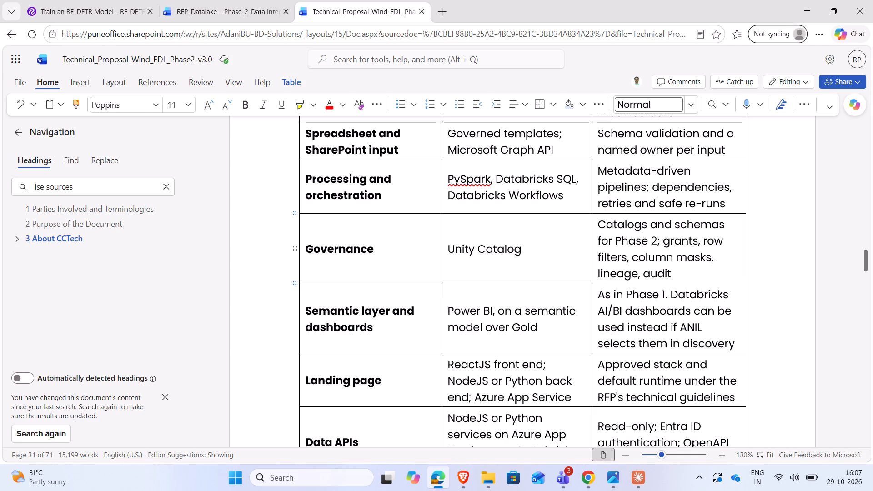
pyautogui.scroll(-1, 384, 247)
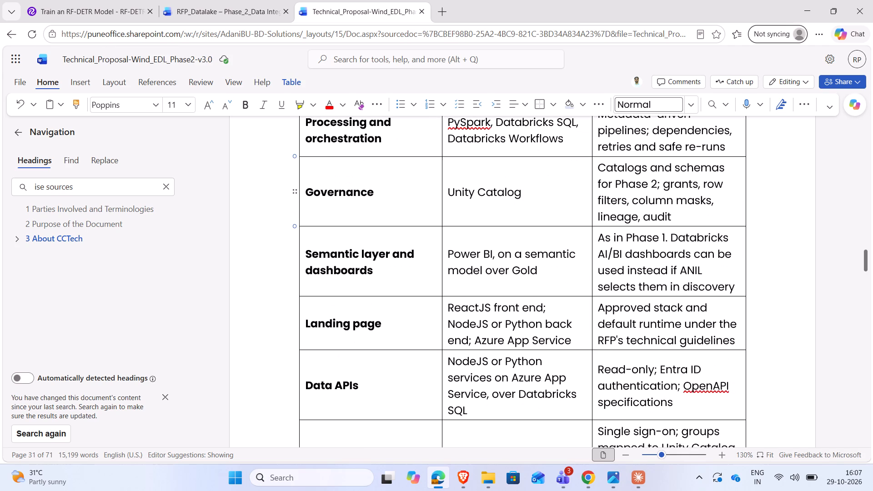
pyautogui.scroll(-1, 384, 247)
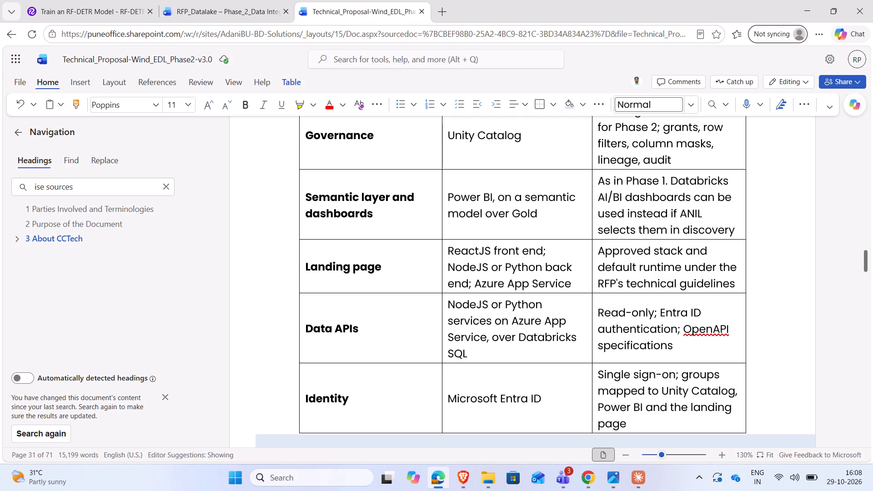
# In the Landing page row of the Technology Stack table, change the front end to "ReactJS or Angular front end".
pyautogui.click(492, 247)
pyautogui.write('/Angular')
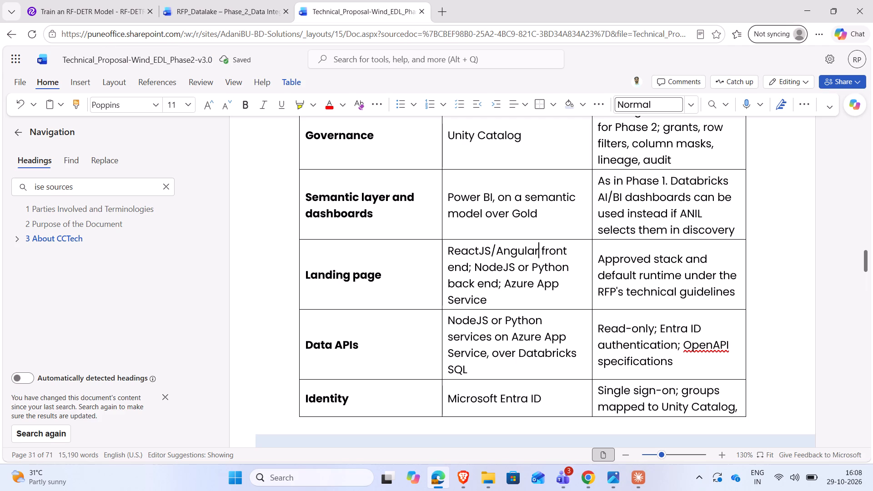
pyautogui.click(495, 251)
pyautogui.press('BackSpace')
pyautogui.write('or')
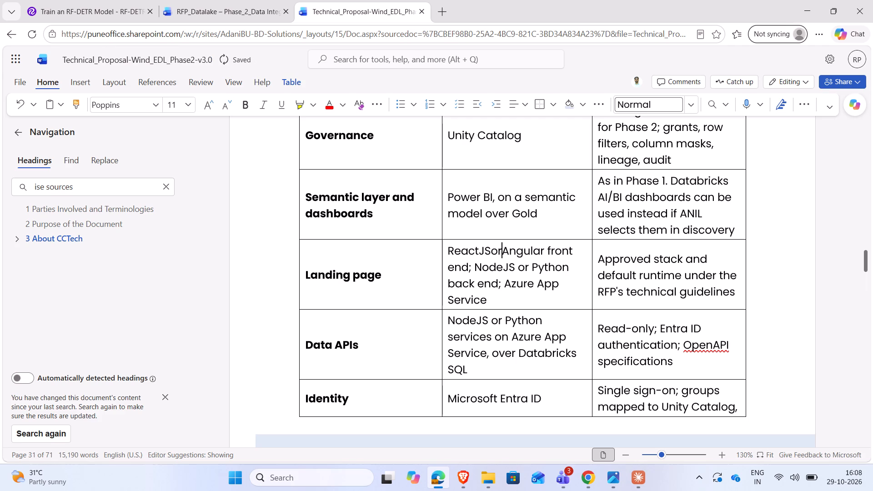
pyautogui.press('Left')
pyautogui.press('Left')
pyautogui.press('space')
pyautogui.press('Right')
pyautogui.press('Right')
pyautogui.press('space')
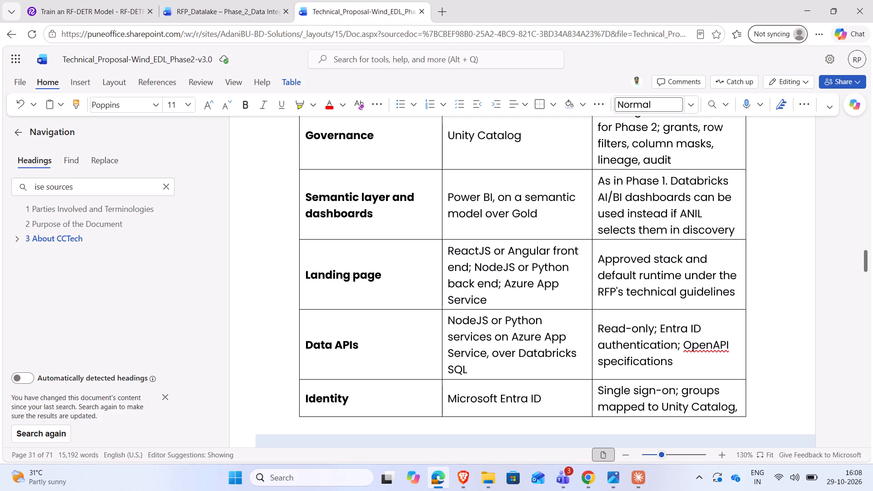
# Examine the RFP's UAT Sign-off Conditions, Vendor Proposal Response Format, and Key Assumptions and Dependencies sections for technology requirements.
pyautogui.click(237, 0)
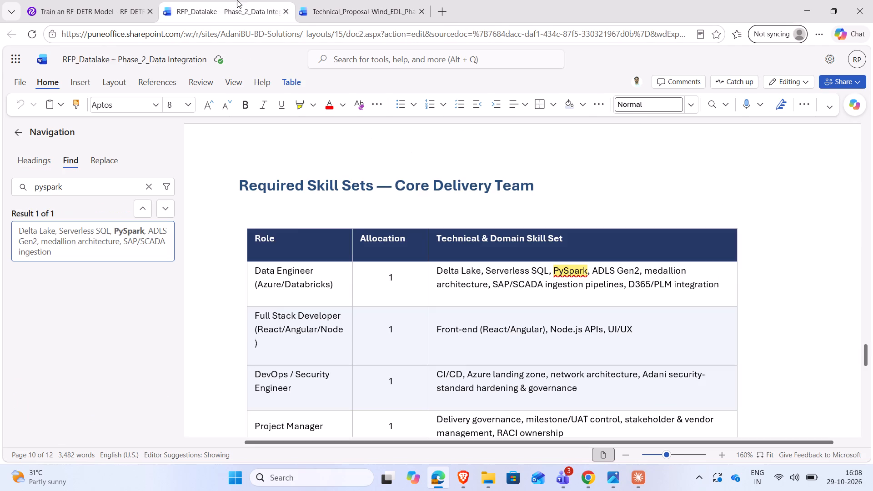
pyautogui.scroll(-18, 290, 309)
pyautogui.scroll(-4, 286, 319)
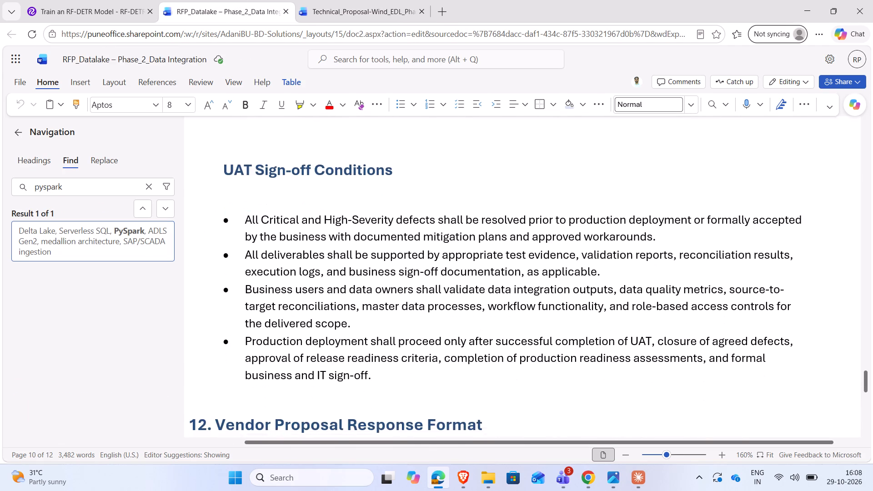
pyautogui.scroll(-7, 286, 319)
pyautogui.scroll(3, 286, 319)
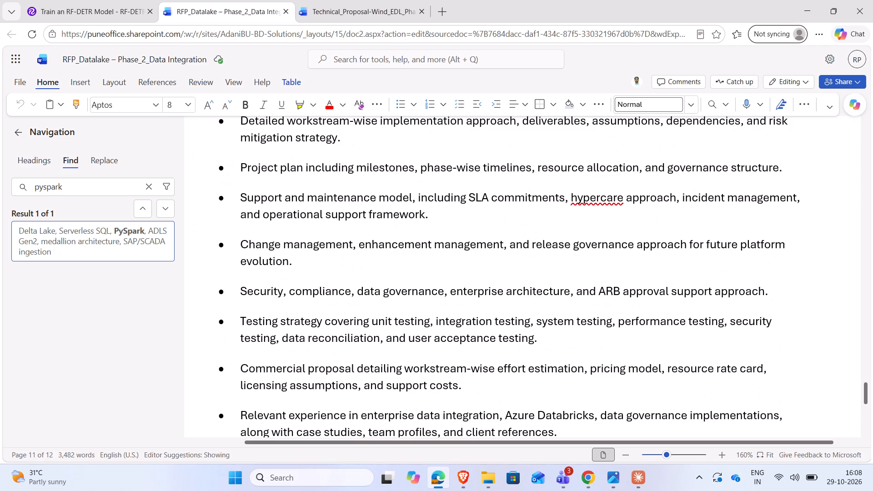
pyautogui.scroll(-1, 286, 319)
pyautogui.scroll(2, 286, 319)
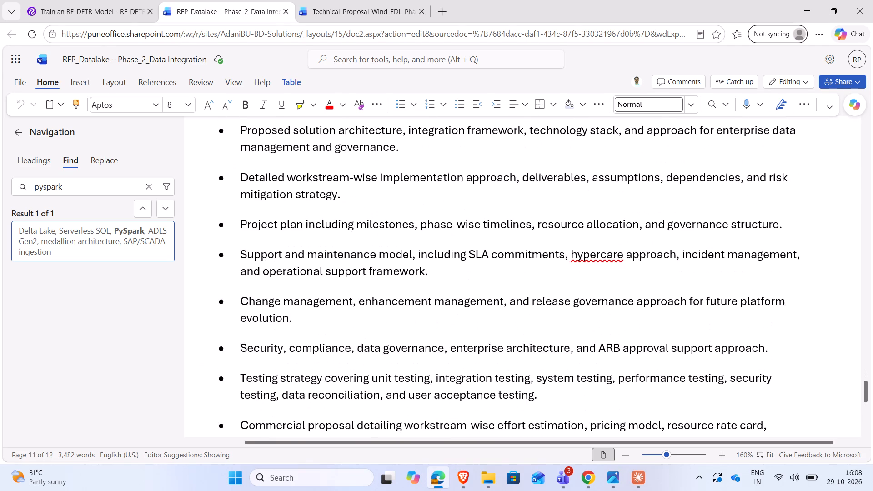
pyautogui.scroll(2, 286, 319)
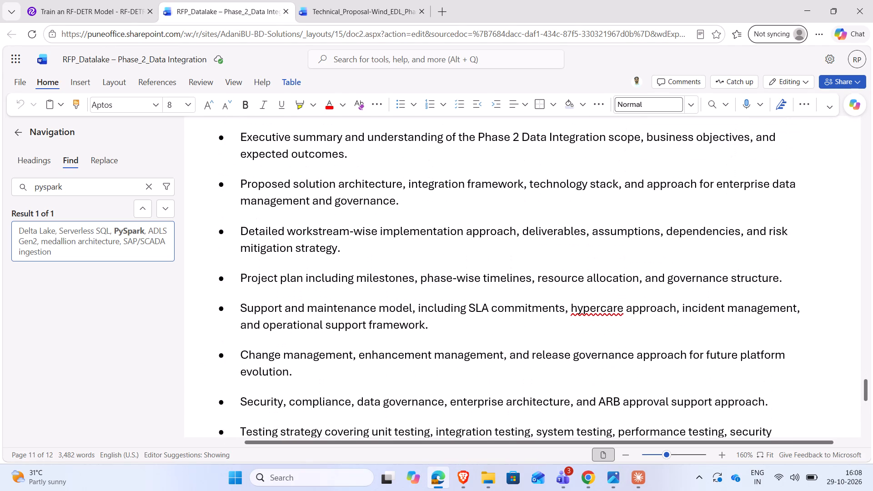
pyautogui.scroll(-1, 286, 319)
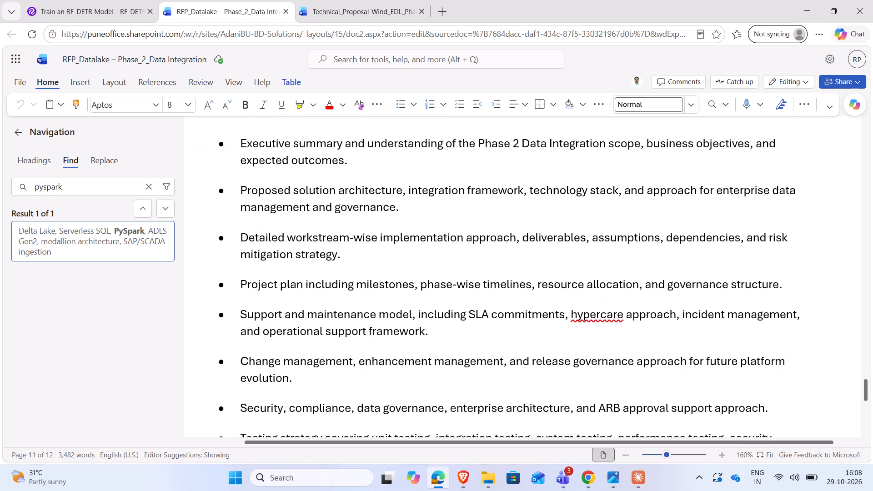
pyautogui.scroll(-8, 286, 319)
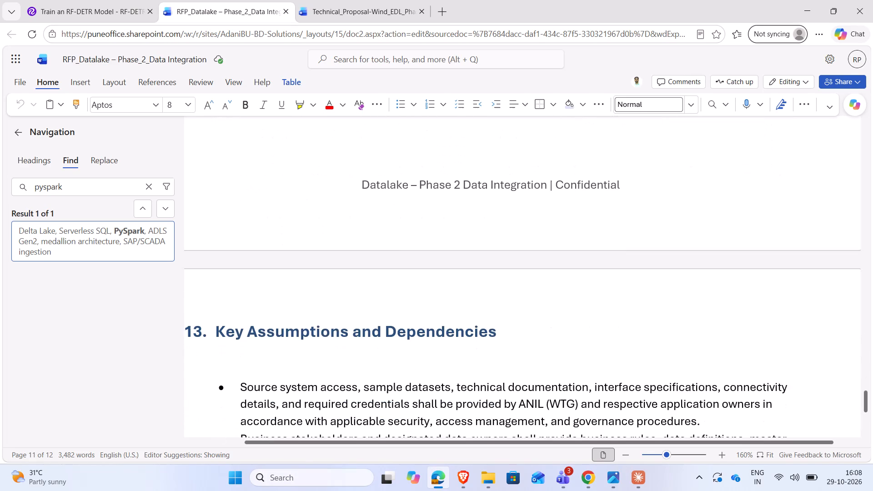
pyautogui.scroll(-8, 286, 319)
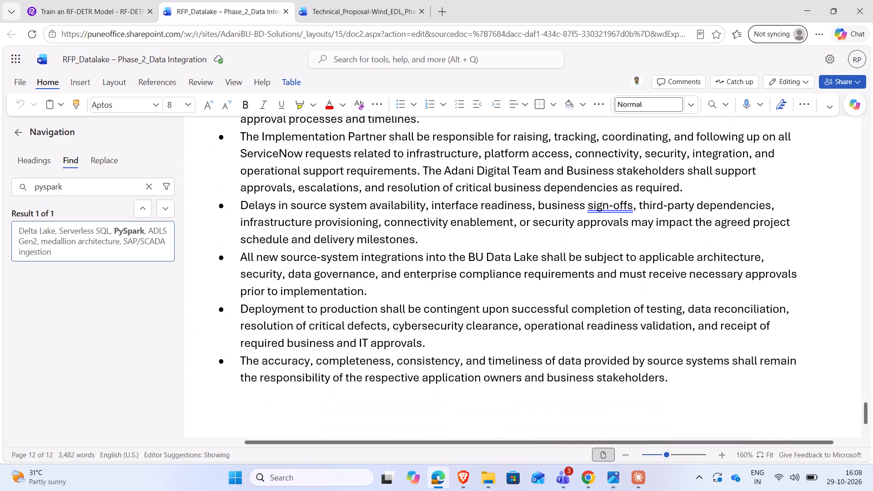
pyautogui.scroll(-3, 286, 319)
pyautogui.scroll(3, 286, 319)
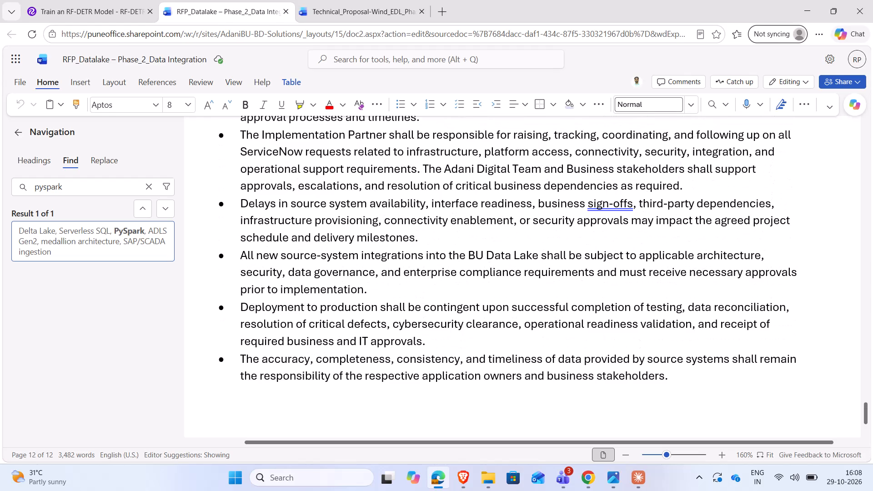
pyautogui.scroll(1, 286, 319)
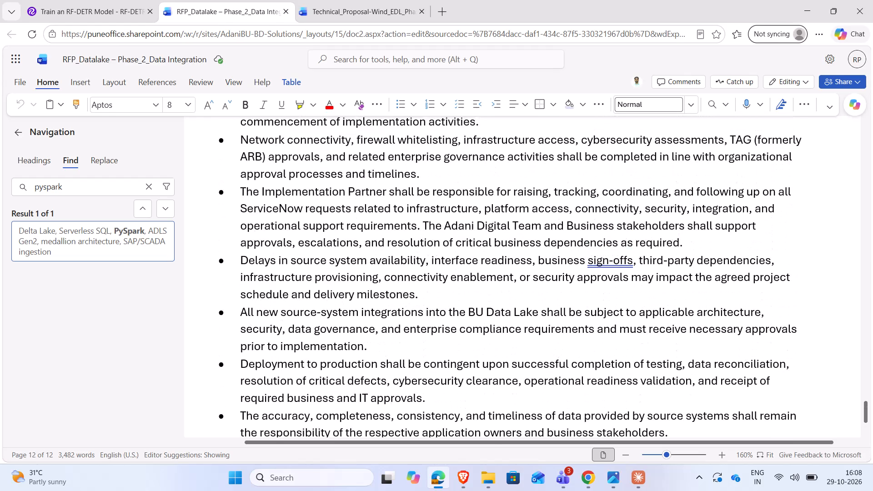
# Search the RFP for "azure app" to find the approved runtimes.
pyautogui.click(290, 315)
pyautogui.hotkey('ctrl', 'f')
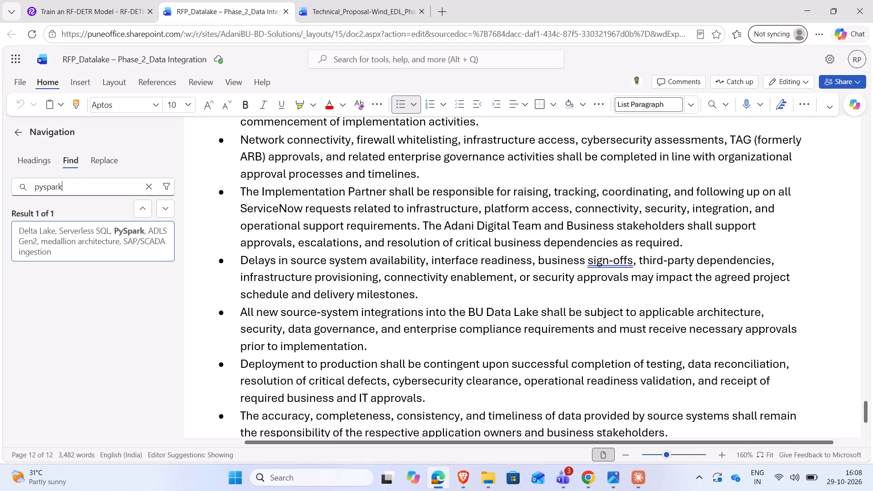
pyautogui.write('Azuree')
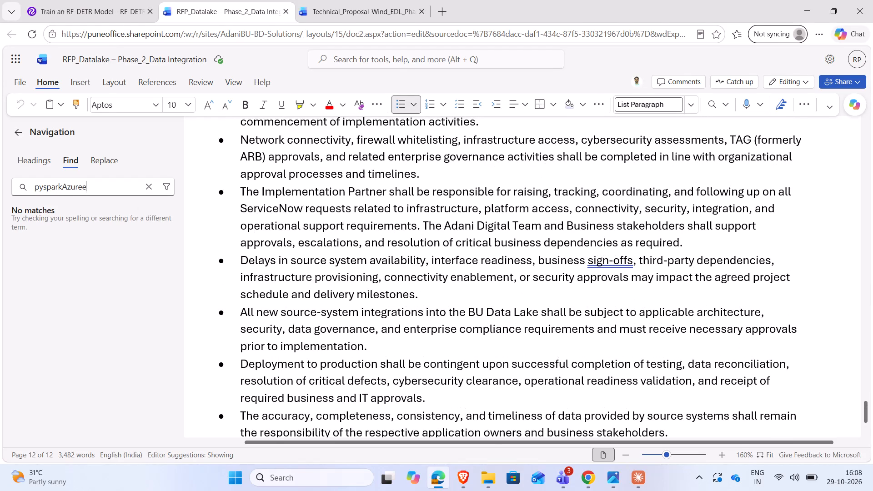
pyautogui.hotkey('ctrl', 'a')
pyautogui.press('BackSpace')
pyautogui.write('azure app')
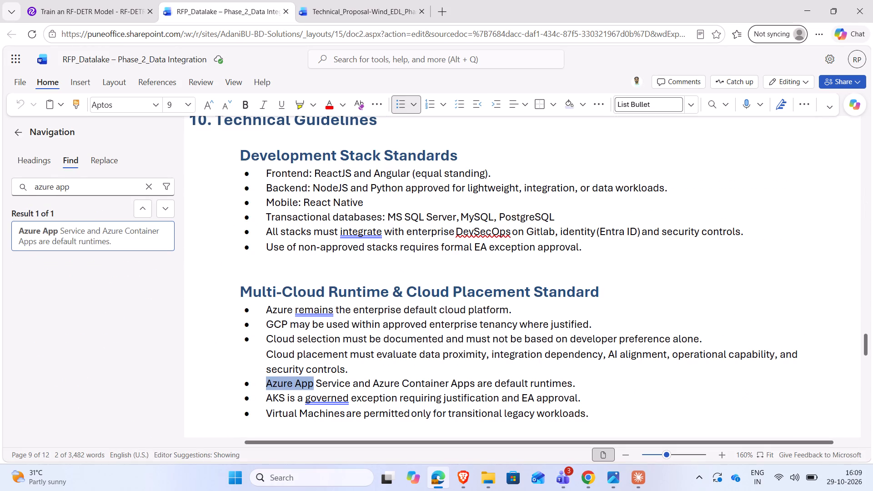
# In the proposal's Data APIs row, change the runtime to "Azure App Service and Azure Container Apps over Databricks SQL", check it against the RFP, and save.
pyautogui.click(342, 0)
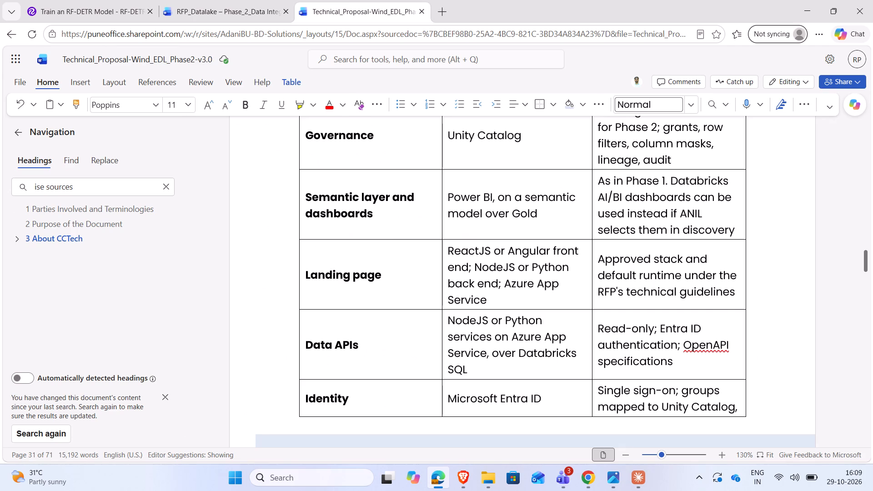
pyautogui.click(491, 350)
pyautogui.click(242, 0)
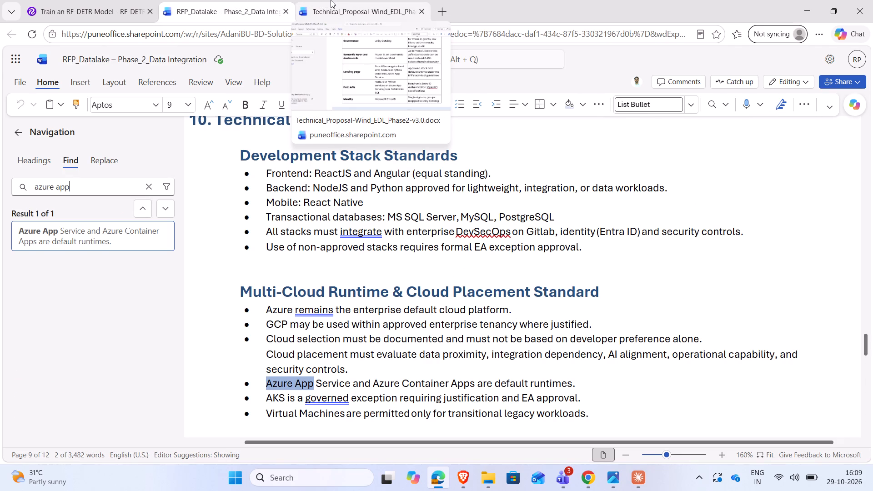
pyautogui.click(331, 0)
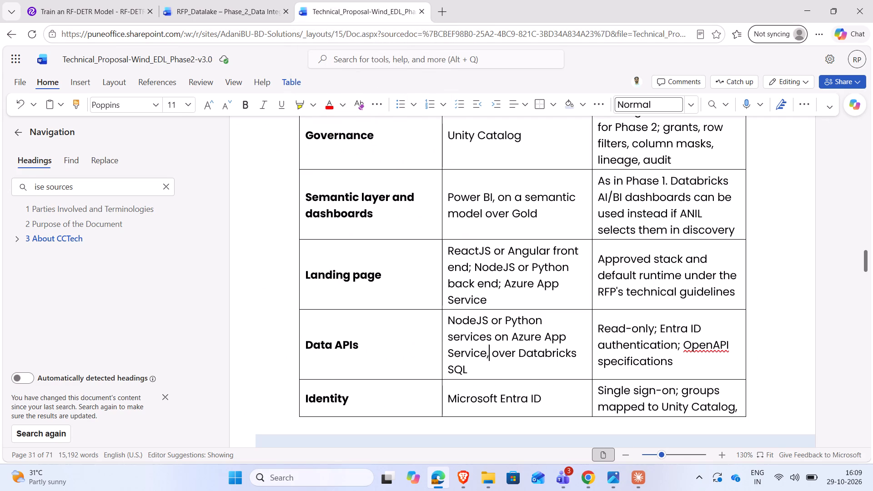
pyautogui.hotkey('alt', 'Tab')
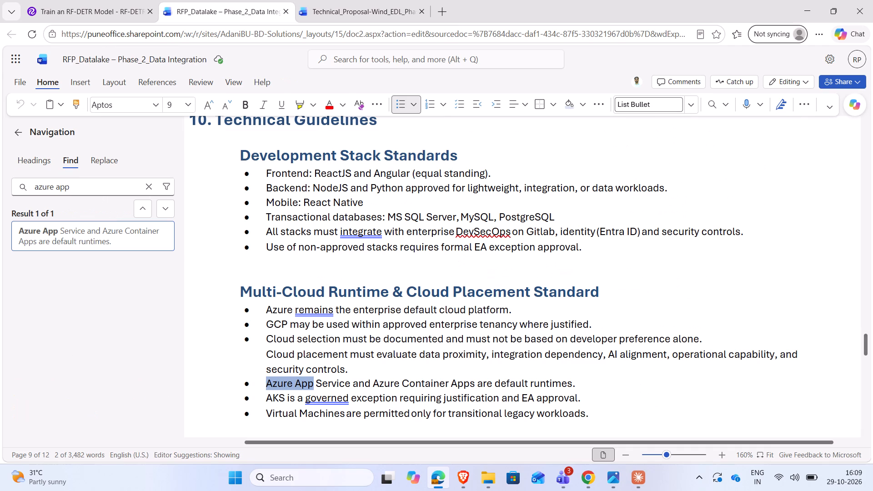
pyautogui.hotkey('alt', 'Tab')
pyautogui.press('BackSpace')
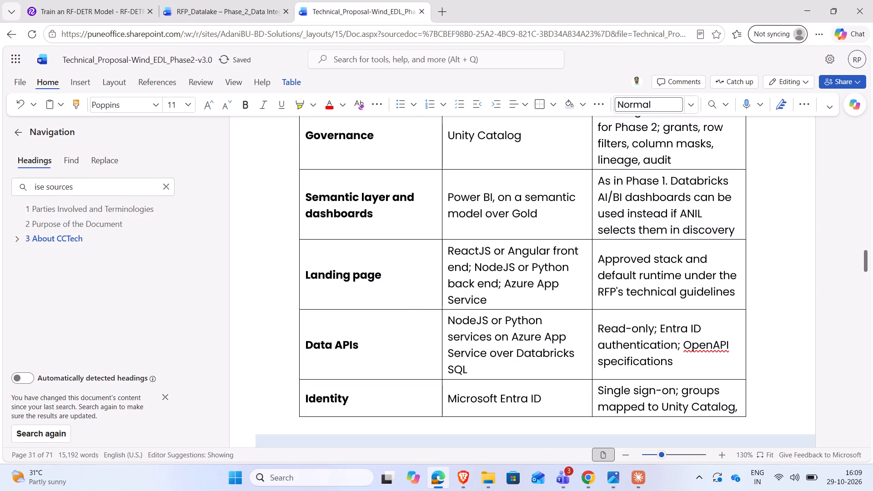
pyautogui.press('space')
pyautogui.write('and')
pyautogui.press('space')
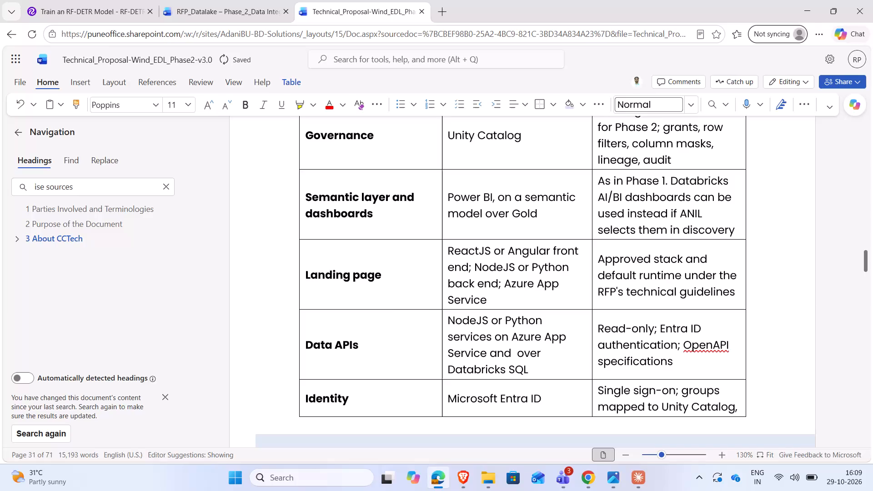
pyautogui.write('Azure Conti')
pyautogui.press('BackSpace')
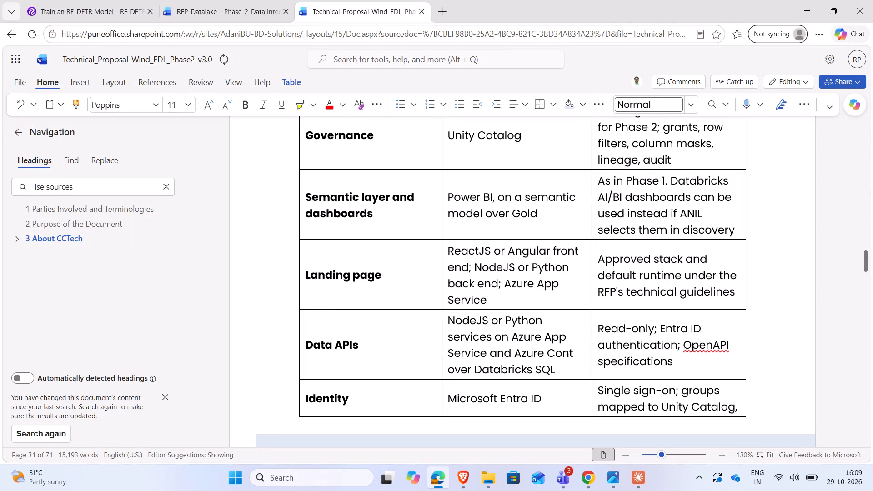
pyautogui.write('ainer Apps')
pyautogui.click(226, 0)
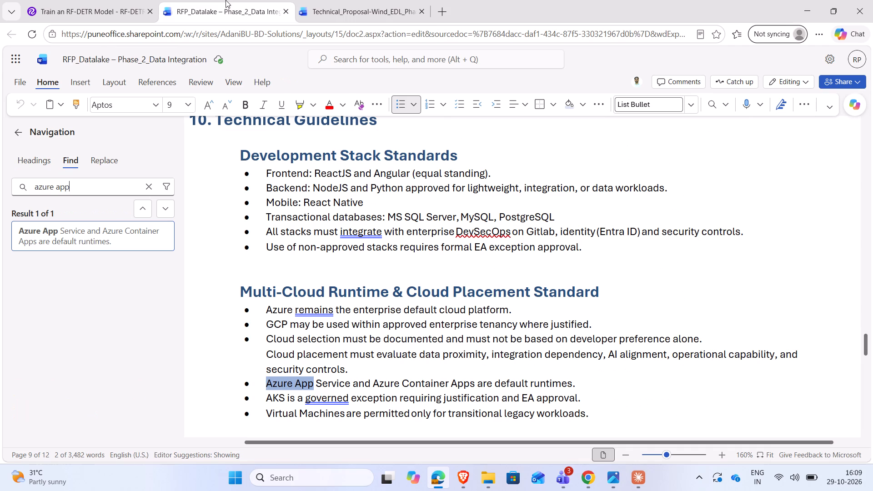
pyautogui.click(358, 0)
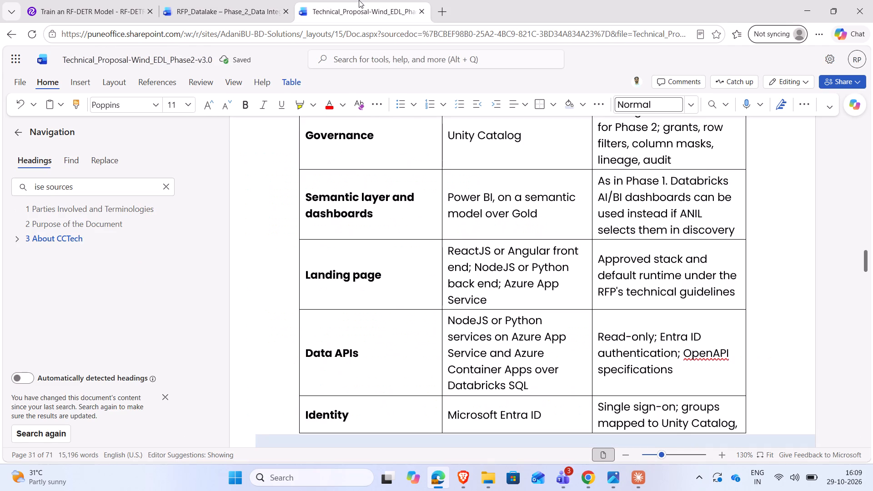
pyautogui.hotkey('ctrl', 's')
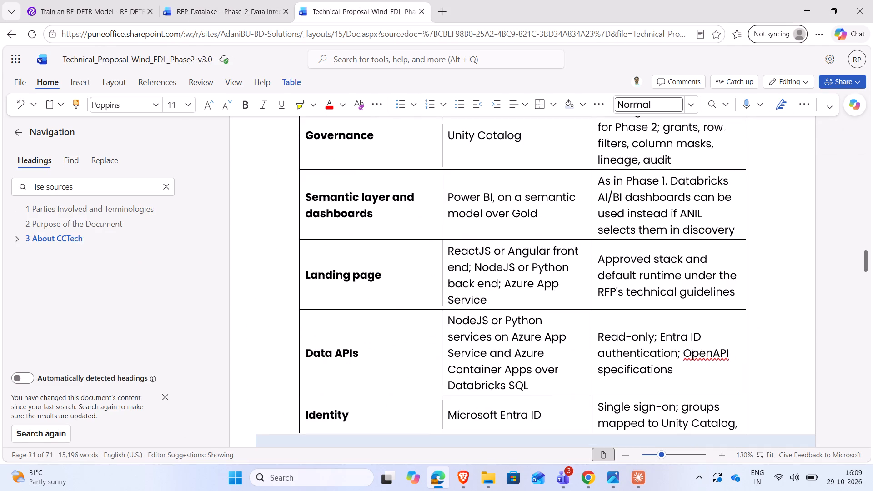
# Review the proposal's Technology Stack rows from Data platform down to Identity, reading the choices and notes.
pyautogui.scroll(7, 626, 359)
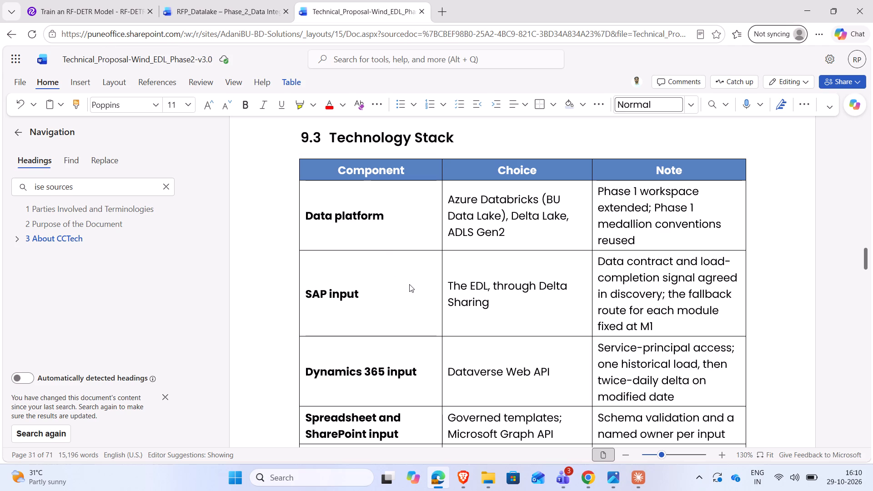
pyautogui.scroll(-2, 385, 350)
pyautogui.click(554, 295)
pyautogui.scroll(-3, 480, 309)
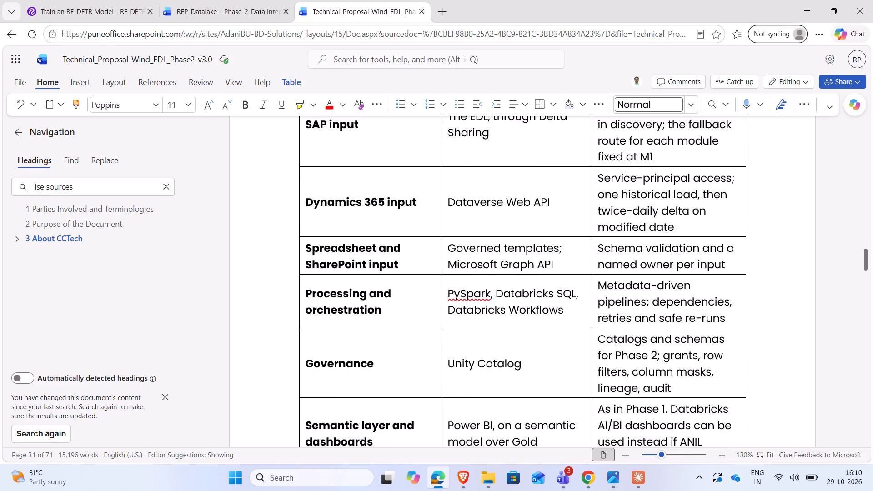
pyautogui.scroll(-5, 481, 312)
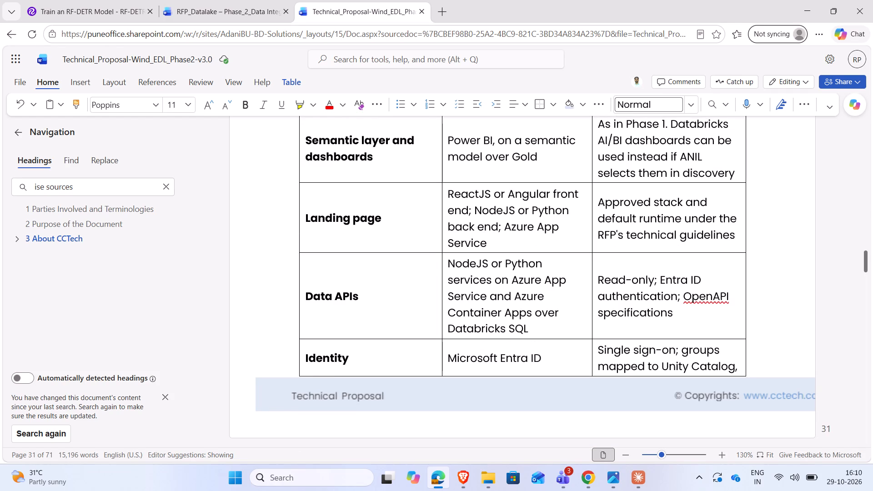
# Copy "Single sign-on" from the Identity row's note and search the RFP for it.
pyautogui.moveTo(674, 352); pyautogui.dragTo(598, 352)
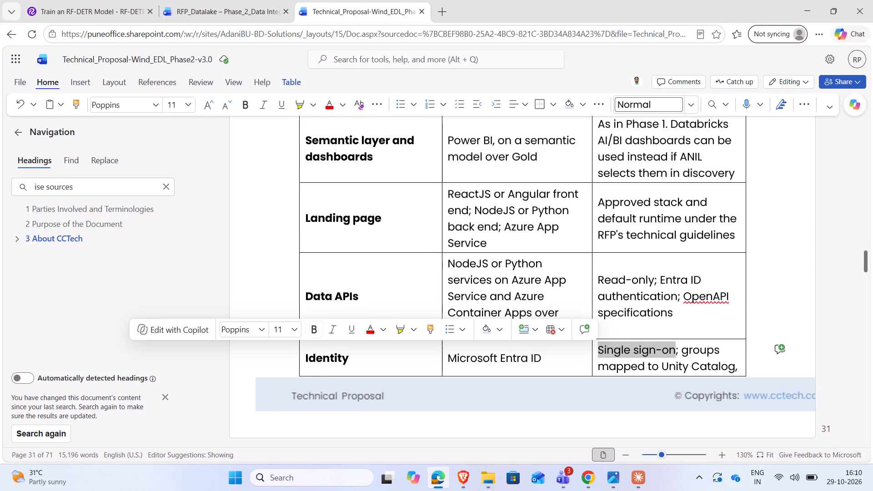
pyautogui.hotkey('ctrl', 'c')
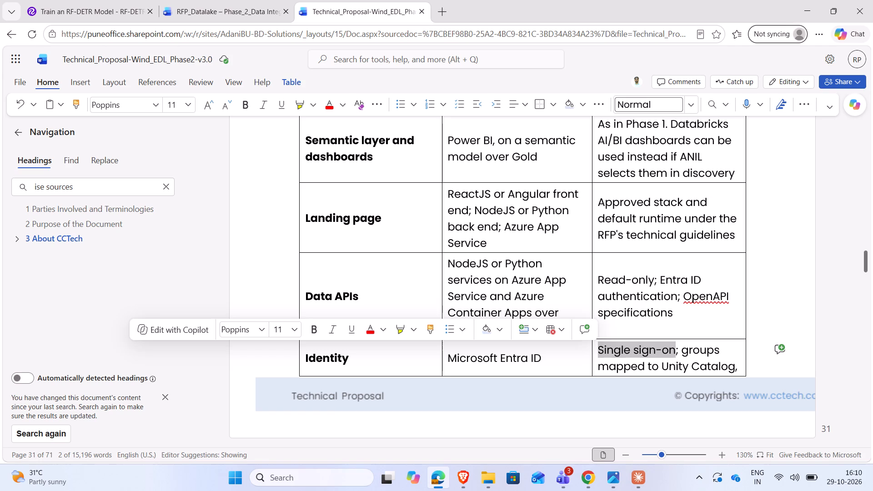
pyautogui.click(233, 0)
pyautogui.click(365, 288)
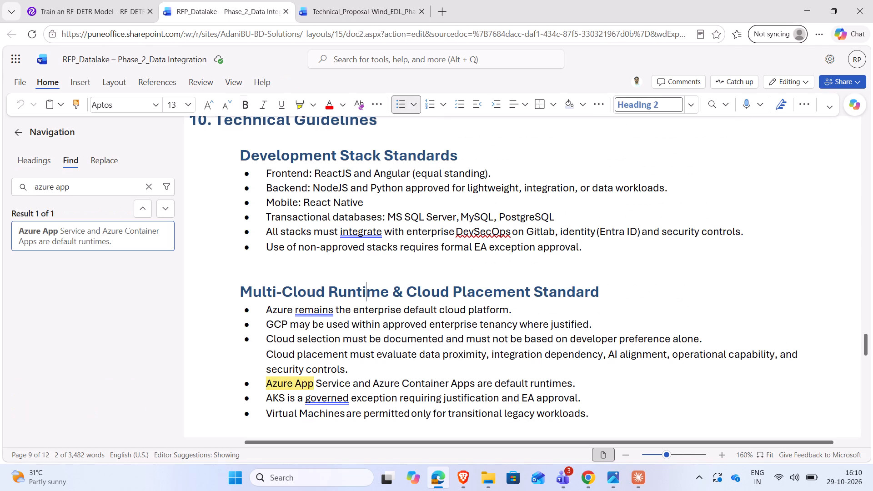
pyautogui.hotkey('ctrl', 'f')
pyautogui.hotkey('ctrl', 'v')
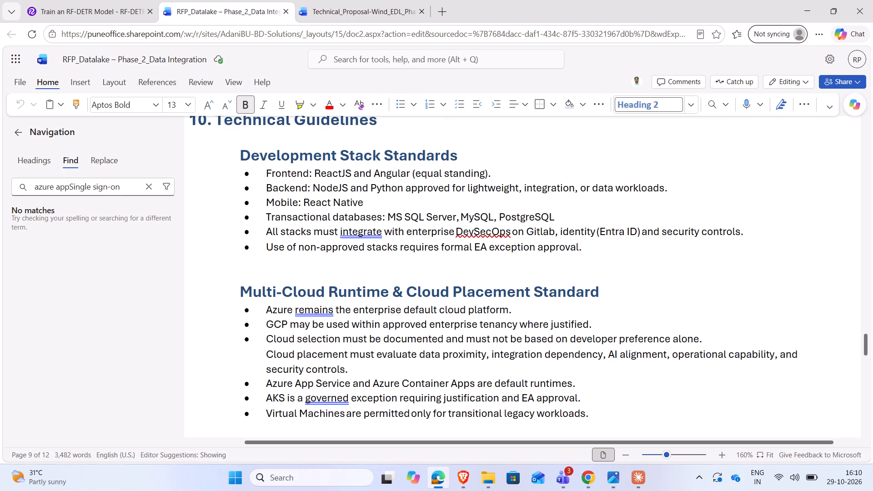
pyautogui.hotkey('ctrl', 'a')
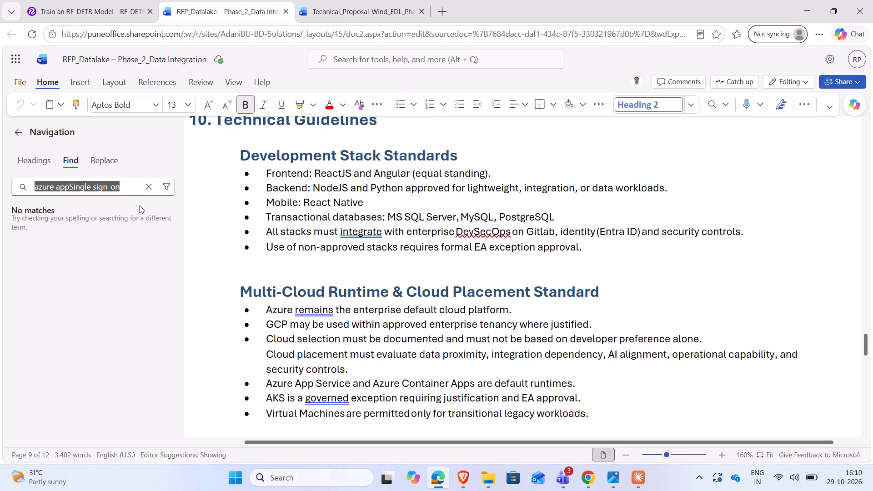
pyautogui.hotkey('ctrl', 'v')
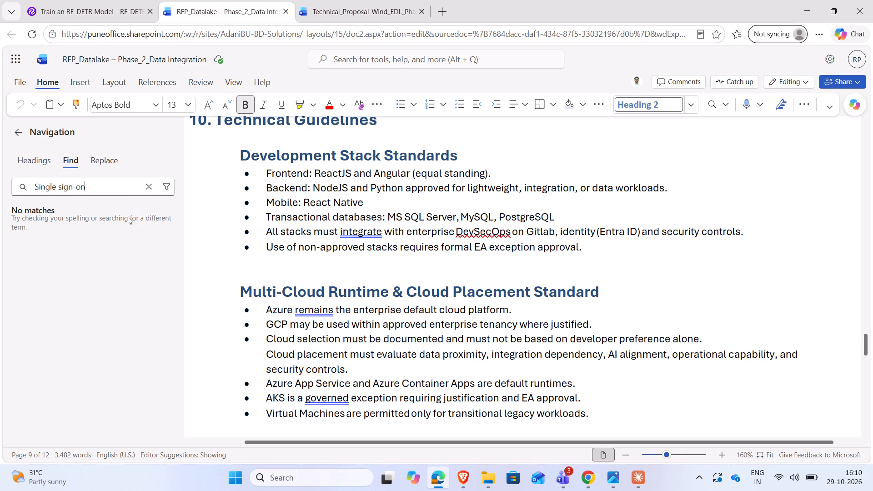
# Shorten the RFP search term to "sign-on".
pyautogui.press('Left')
pyautogui.press('Left')
pyautogui.press('Left')
pyautogui.press('Left')
pyautogui.press('Left')
pyautogui.press('Left')
pyautogui.press('Left')
pyautogui.press('BackSpace')
pyautogui.press('BackSpace')
pyautogui.press('BackSpace')
pyautogui.press('BackSpace')
pyautogui.press('BackSpace')
pyautogui.press('BackSpace')
pyautogui.press('BackSpace')
pyautogui.press('BackSpace')
pyautogui.press('BackSpace')
pyautogui.press('BackSpace')
pyautogui.press('BackSpace')
pyautogui.press('BackSpace')
# Review the proposal's Technology Stack table again, continuing to the Secrets, DevSecOps, and Monitoring and audit rows.
pyautogui.click(320, 0)
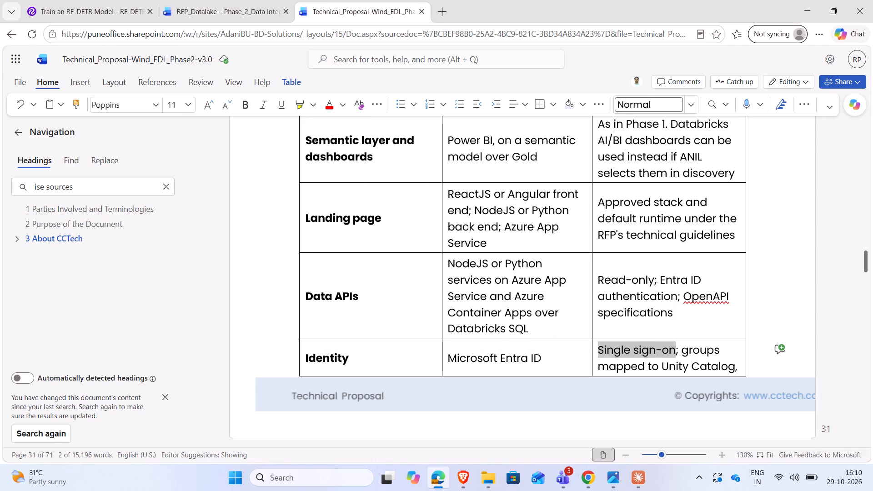
pyautogui.scroll(7, 666, 338)
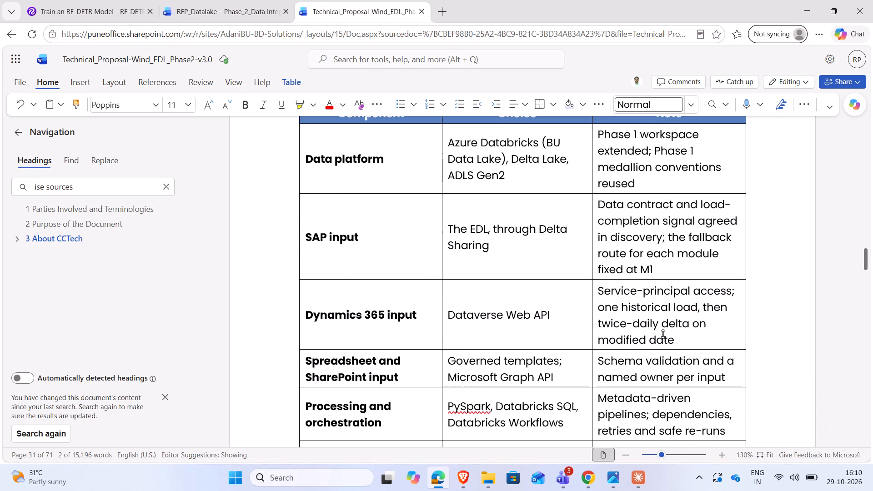
pyautogui.scroll(1, 663, 334)
pyautogui.scroll(-9, 663, 334)
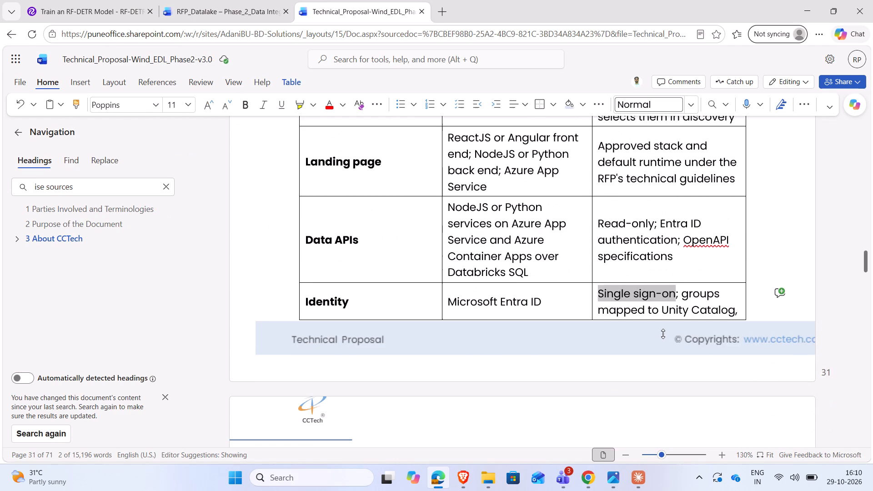
pyautogui.scroll(-4, 663, 334)
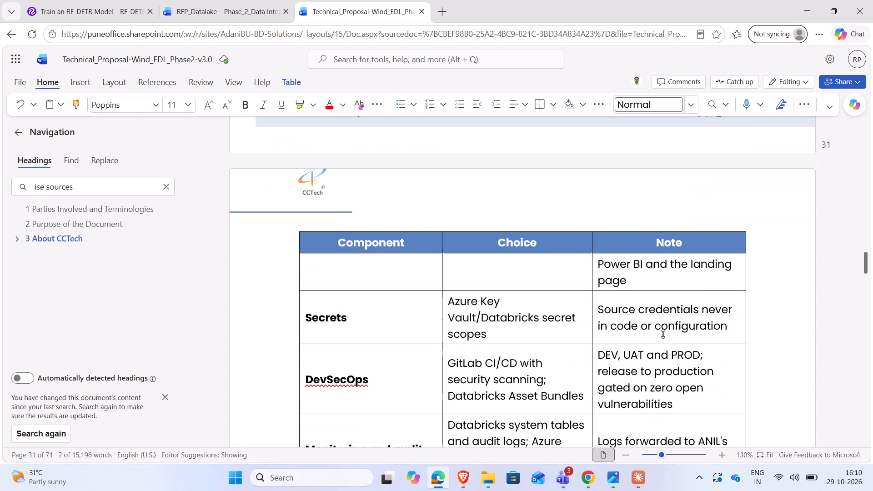
pyautogui.scroll(-1, 663, 334)
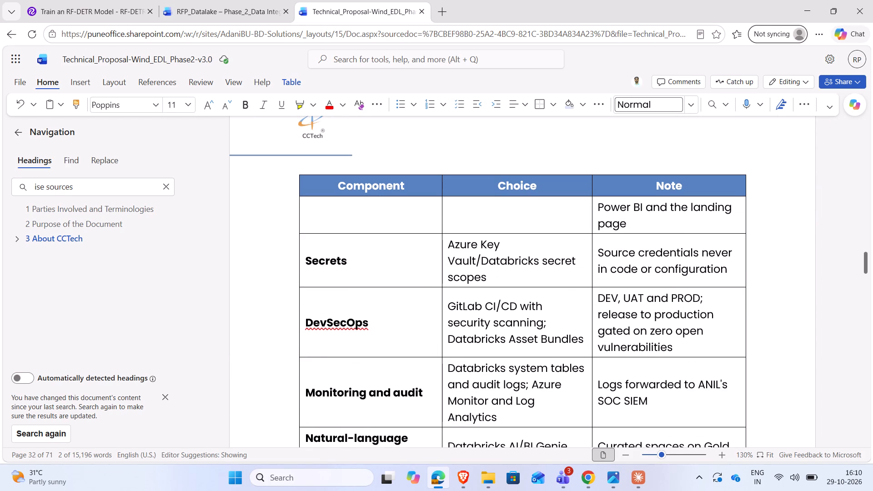
# Search the RFP for "azure key" to check the Secrets row's Azure Key Vault choice.
pyautogui.click(210, 4)
pyautogui.click(323, 296)
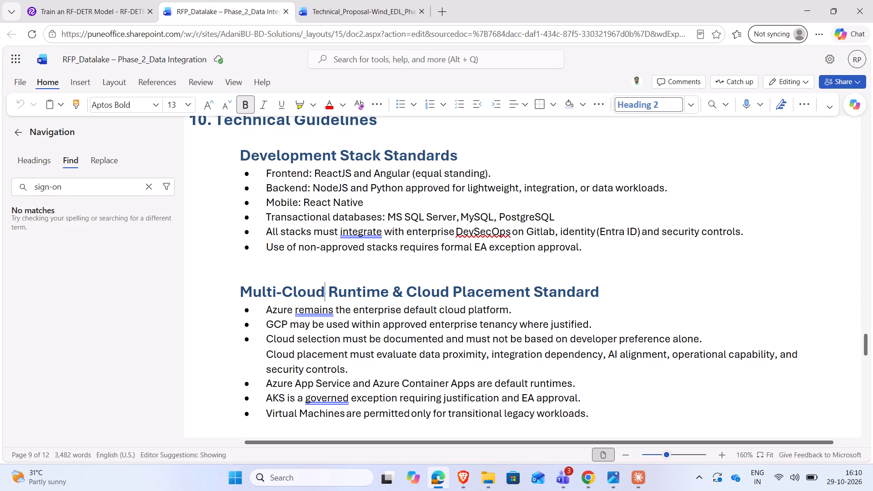
pyautogui.hotkey('ctrl', 'f')
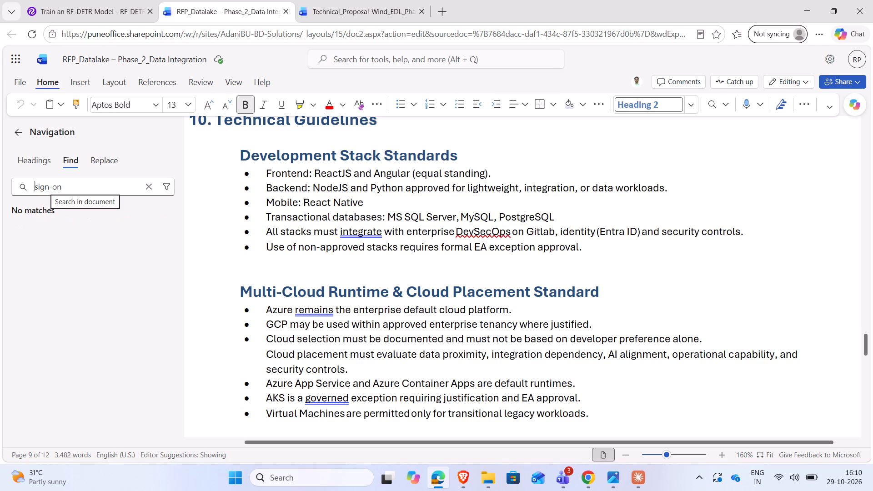
pyautogui.hotkey('ctrl', 'a')
pyautogui.press('BackSpace')
pyautogui.write('azure key')
pyautogui.hotkey('alt', 'Tab')
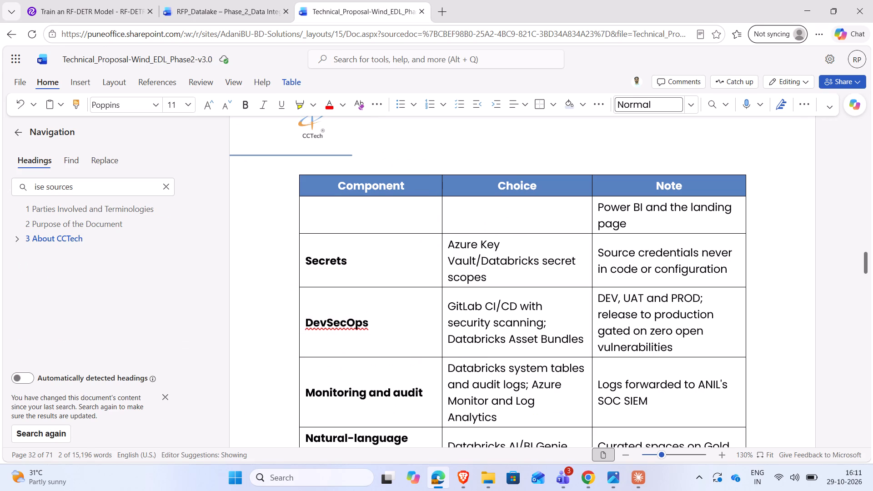
pyautogui.hotkey('alt', 'Tab')
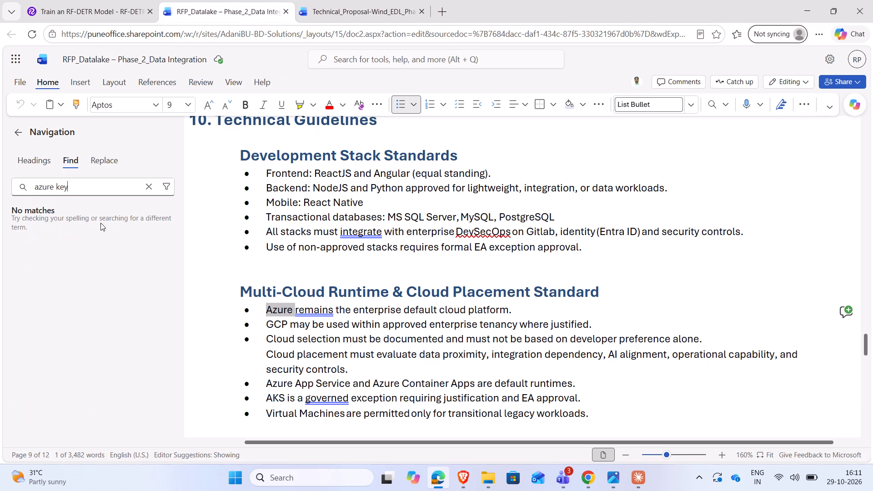
# Broaden the RFP search to "key", check for key vault mentions, and clear the search term.
pyautogui.press('BackSpace')
pyautogui.press('BackSpace')
pyautogui.press('BackSpace')
pyautogui.press('BackSpace')
pyautogui.press('BackSpace')
pyautogui.press('BackSpace')
pyautogui.press('BackSpace')
pyautogui.press('BackSpace')
pyautogui.press('BackSpace')
pyautogui.press('BackSpace')
pyautogui.press('BackSpace')
pyautogui.press('BackSpace')
pyautogui.press('BackSpace')
pyautogui.press('BackSpace')
pyautogui.press('BackSpace')
pyautogui.press('BackSpace')
pyautogui.press('BackSpace')
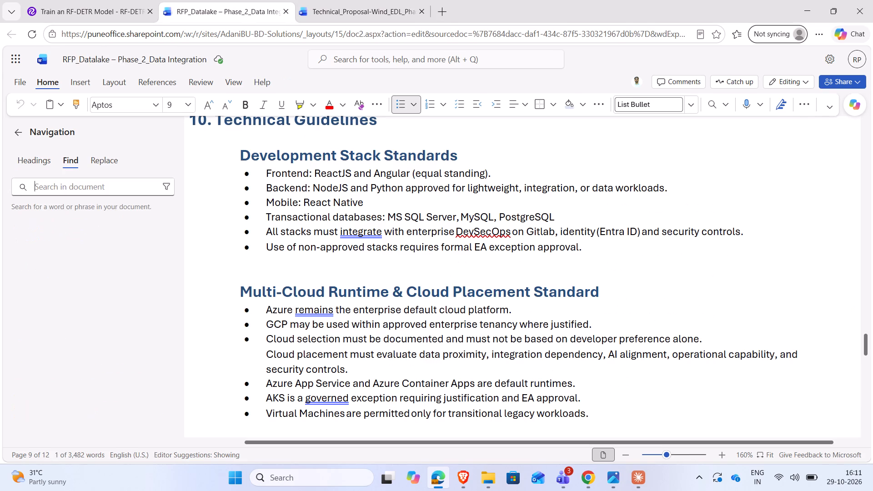
pyautogui.write('key')
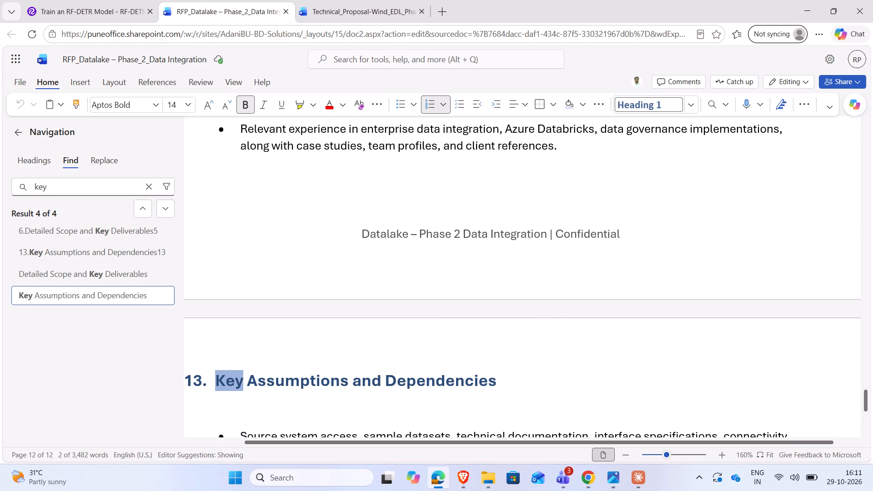
pyautogui.press('BackSpace')
pyautogui.press('BackSpace')
pyautogui.press('BackSpace')
pyautogui.press('BackSpace')
pyautogui.press('BackSpace')
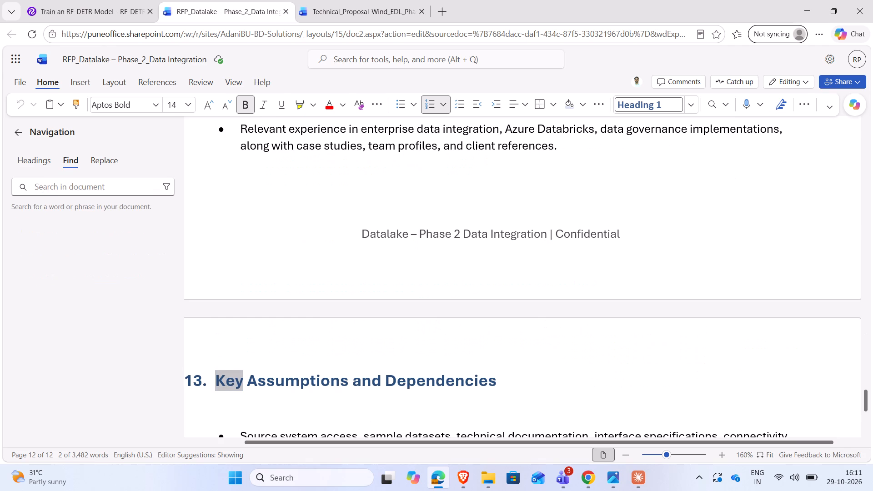
# Search the RFP for "databricks se" to check the Secrets row's Databricks secret scopes choice.
pyautogui.write('databricks')
pyautogui.press('space')
pyautogui.write('se')
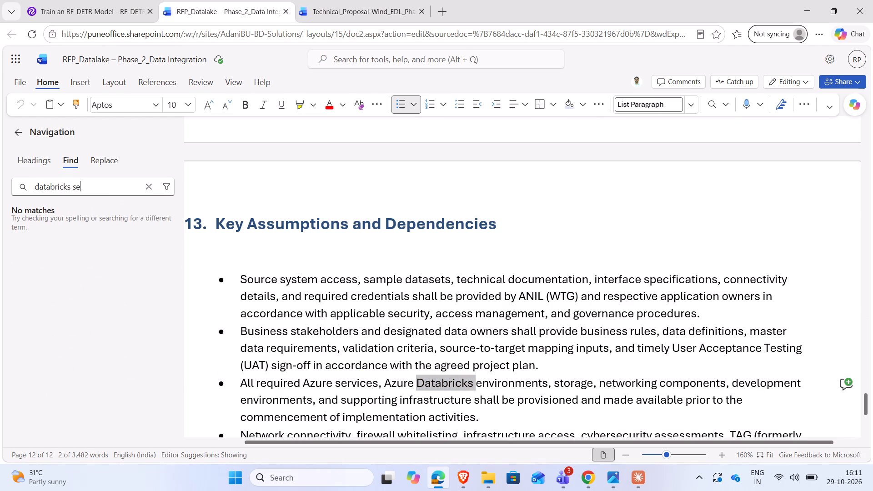
# Review the proposal's Technology Stack table from the Secrets row through the Chatbot row and the closing note on approved stacks.
pyautogui.click(316, 9)
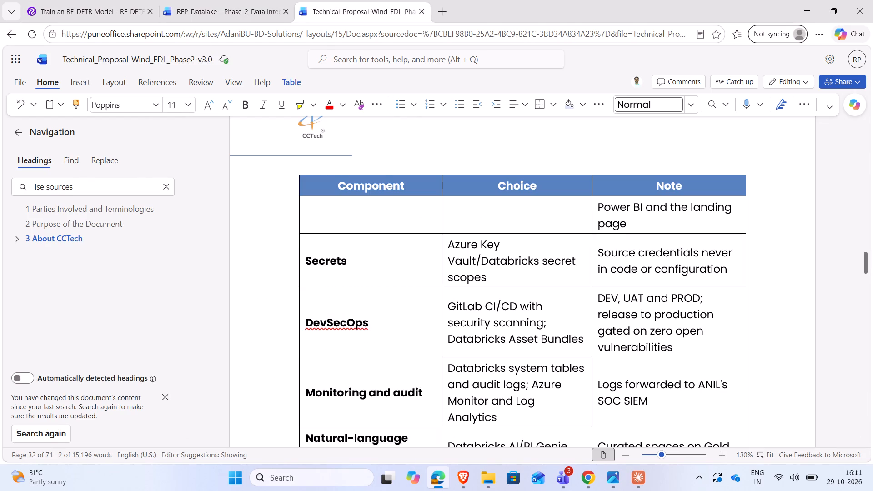
pyautogui.scroll(-1, 495, 280)
pyautogui.scroll(2, 495, 280)
pyautogui.scroll(-2, 495, 280)
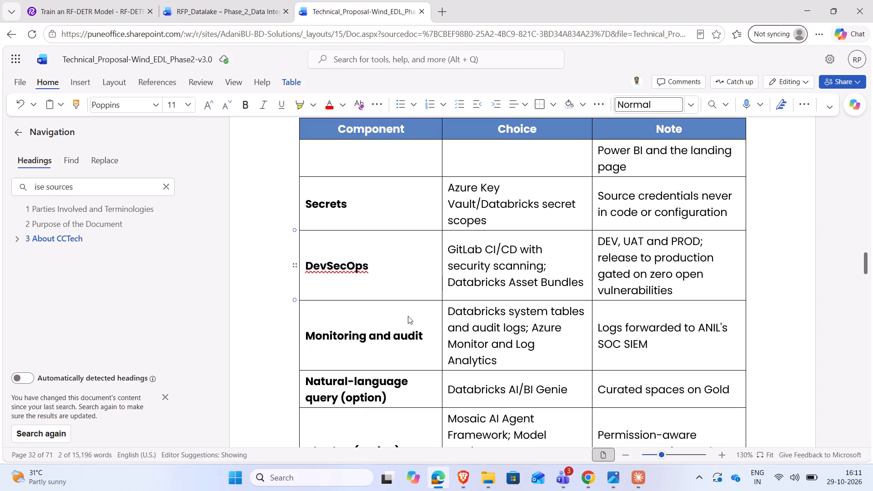
pyautogui.scroll(-1, 487, 315)
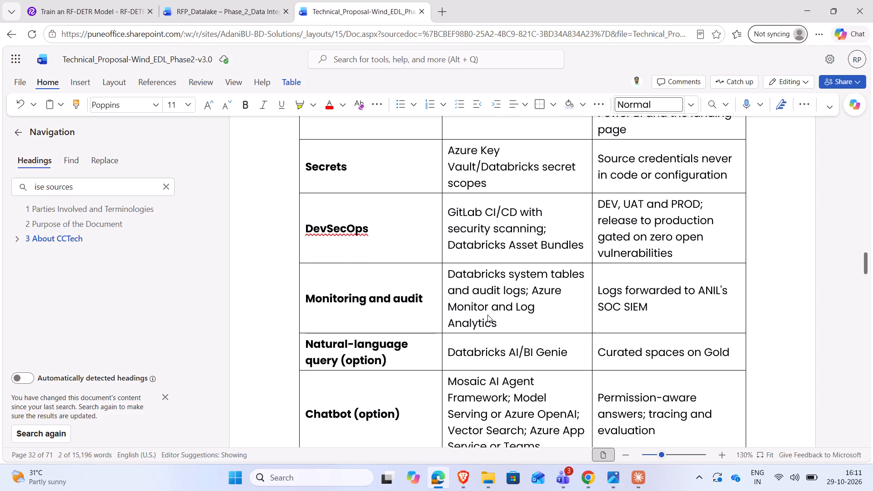
pyautogui.scroll(2, 487, 315)
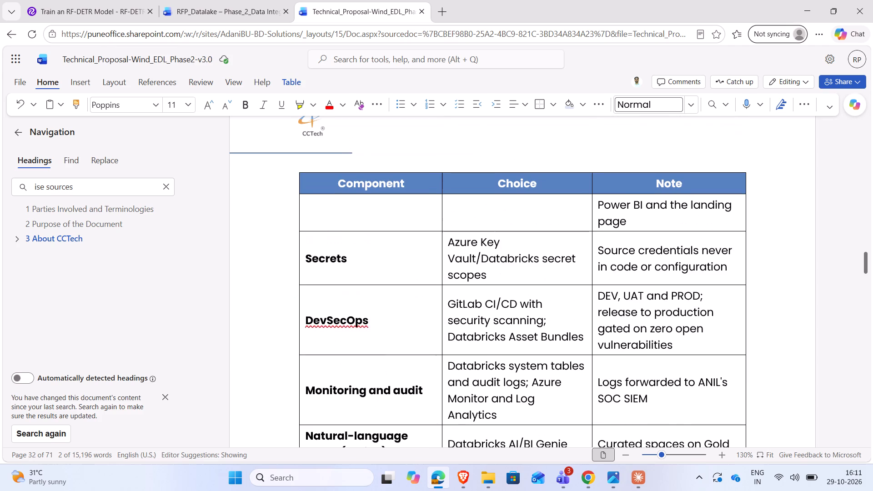
pyautogui.scroll(-2, 487, 315)
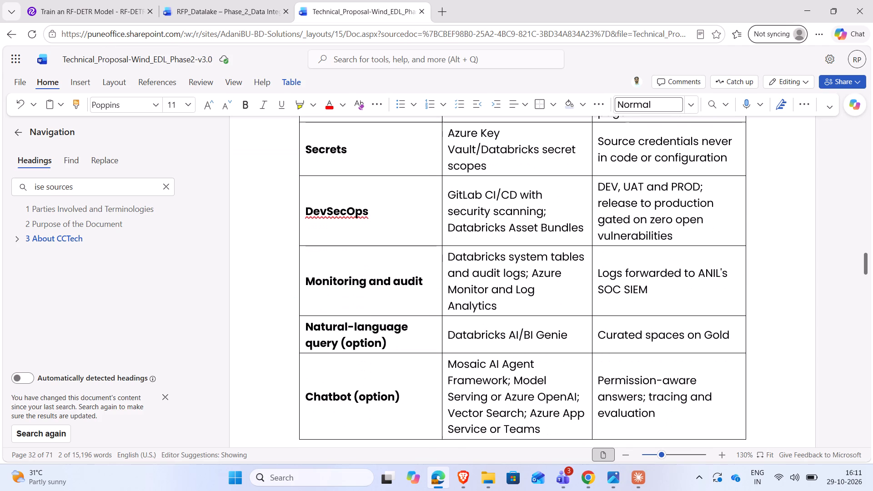
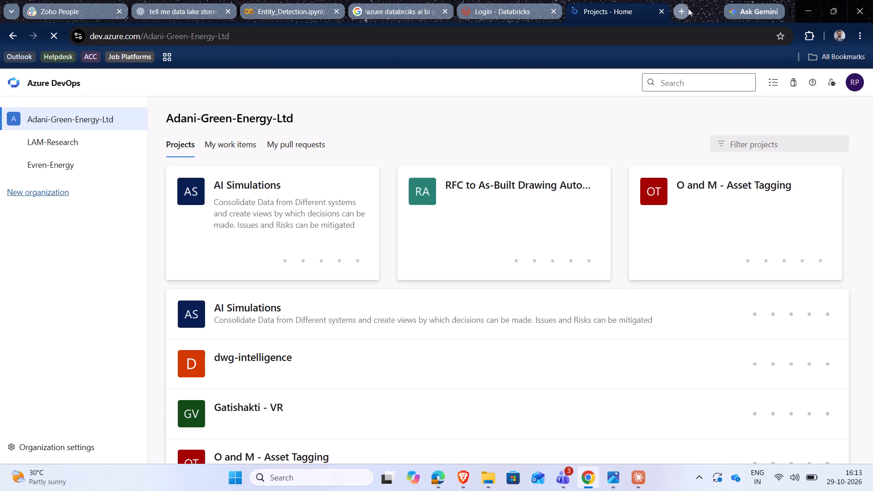
# Begin a web search for a Microsoft term in a new browser tab, entering "micros".
pyautogui.write('micro')
pyautogui.write('s')
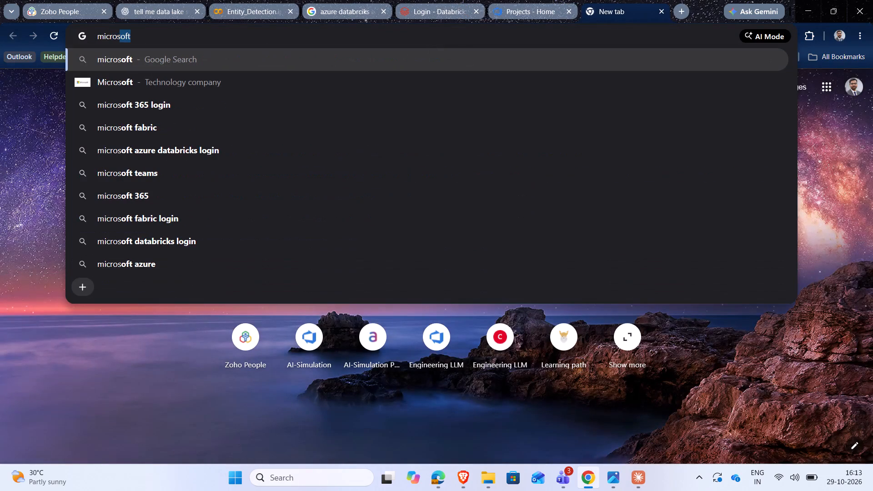
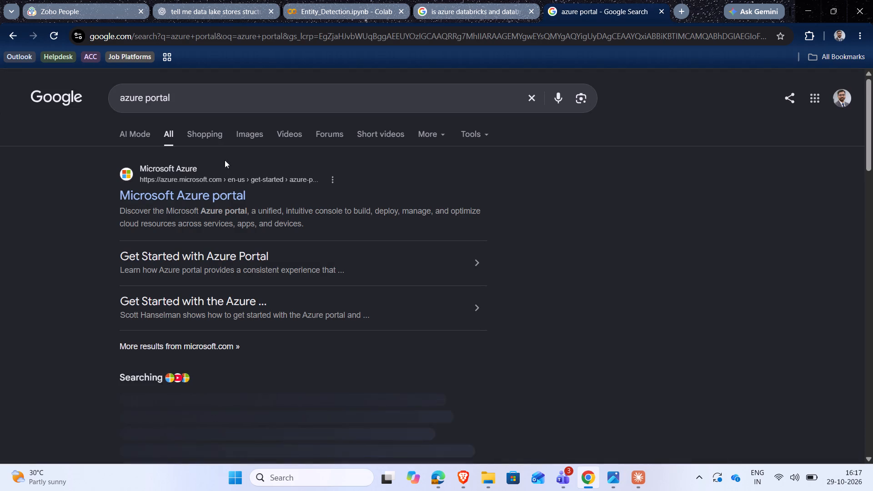
pyautogui.click(214, 180)
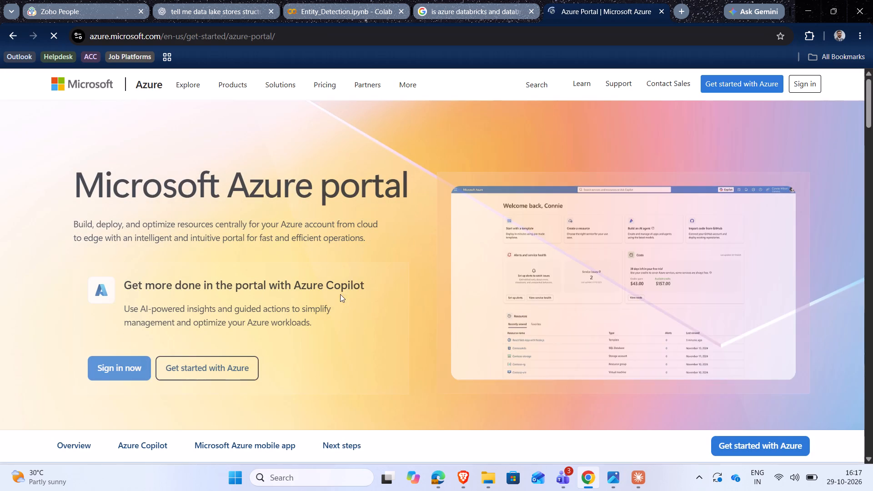
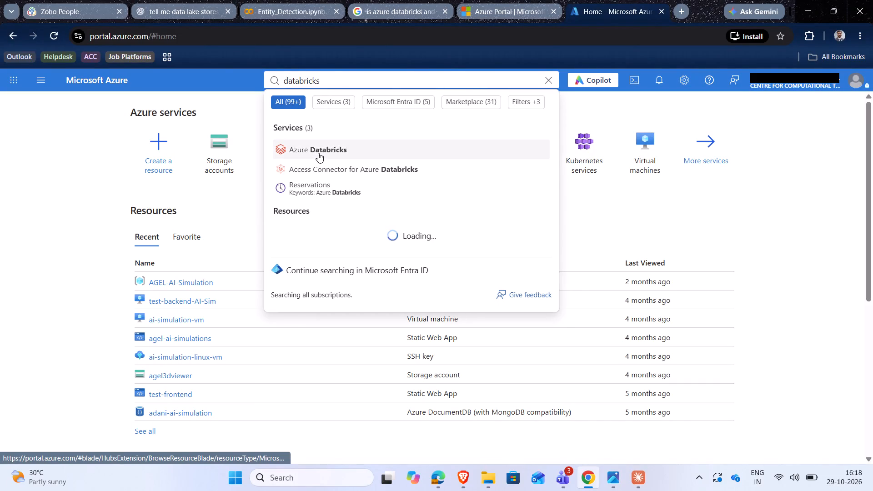
# Open the Azure Databricks service from the portal search results for "databricks".
pyautogui.keyDown('ctrl'); pyautogui.click(320, 149); pyautogui.keyUp('ctrl')
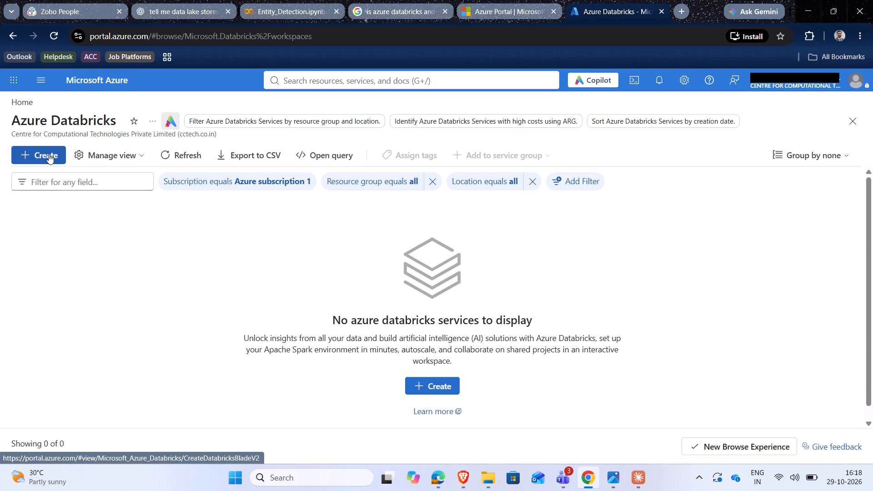
# Recheck the Method 2 portal login instructions in the AI Mode answer against the Azure Databricks page in the portal.
pyautogui.keyDown('ctrl'); pyautogui.click(520, 4); pyautogui.keyUp('ctrl')
pyautogui.keyDown('ctrl'); pyautogui.click(411, 0); pyautogui.keyUp('ctrl')
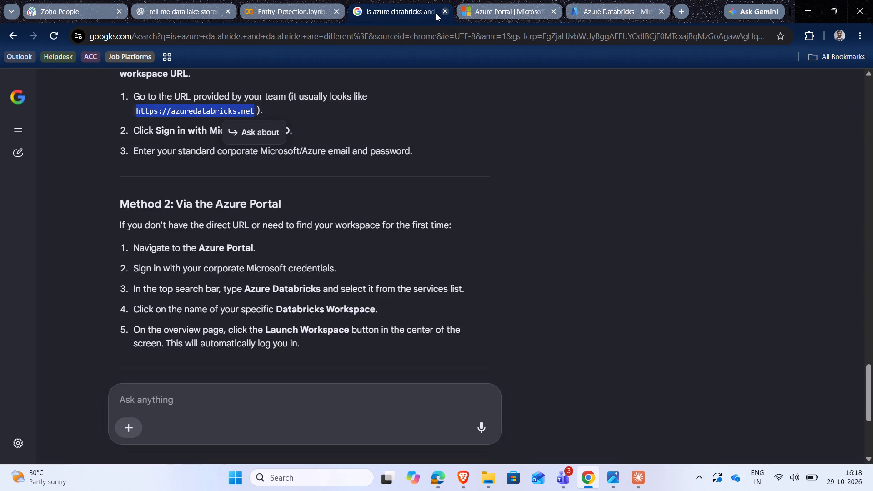
pyautogui.keyDown('ctrl'); pyautogui.scroll(20, 324, 183); pyautogui.keyUp('ctrl')
pyautogui.keyDown('ctrl'); pyautogui.scroll(2, 324, 183); pyautogui.keyUp('ctrl')
pyautogui.keyDown('ctrl'); pyautogui.scroll(-11, 315, 174); pyautogui.keyUp('ctrl')
pyautogui.keyDown('ctrl'); pyautogui.click(488, 0); pyautogui.keyUp('ctrl')
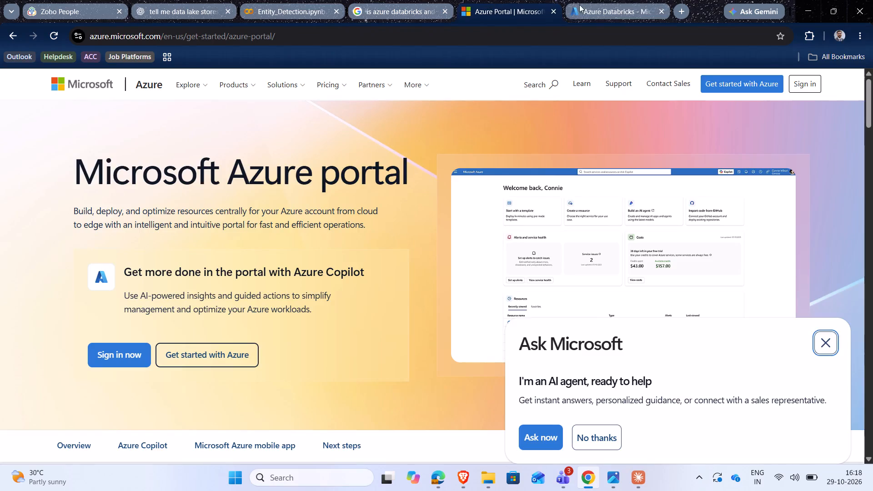
pyautogui.keyDown('ctrl'); pyautogui.click(593, 0); pyautogui.keyUp('ctrl')
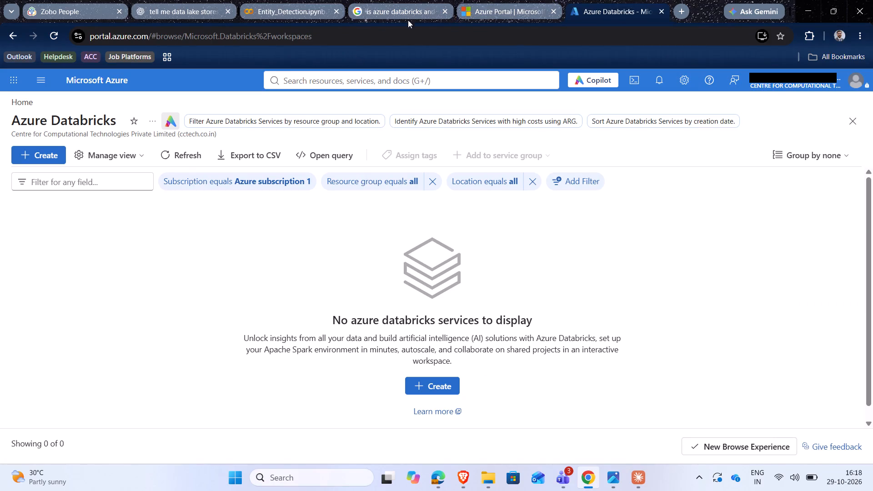
pyautogui.keyDown('ctrl'); pyautogui.click(470, 5); pyautogui.keyUp('ctrl')
pyautogui.keyDown('ctrl'); pyautogui.click(602, 0); pyautogui.keyUp('ctrl')
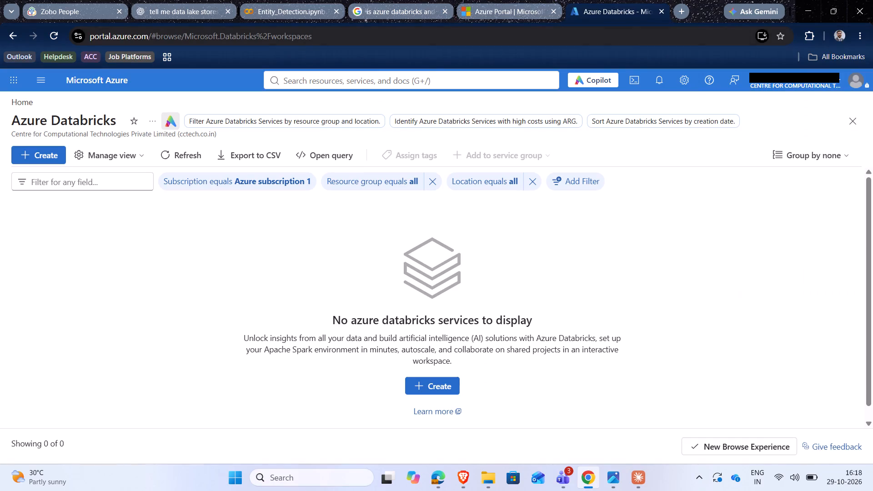
# Copy the URL of the Azure Databricks workspaces page in the Azure portal.
pyautogui.keyDown('ctrl'); pyautogui.click(320, 36); pyautogui.keyUp('ctrl')
pyautogui.hotkey('ctrl', 'c')
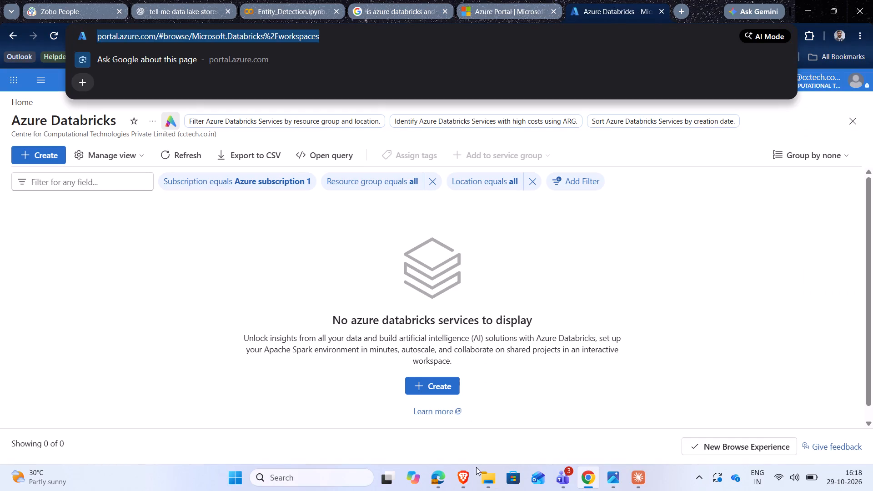
# Switch to Brave and close the "agentic RAG - YouTube" and "Example use cases - TypeSafe" tabs.
pyautogui.click(462, 483)
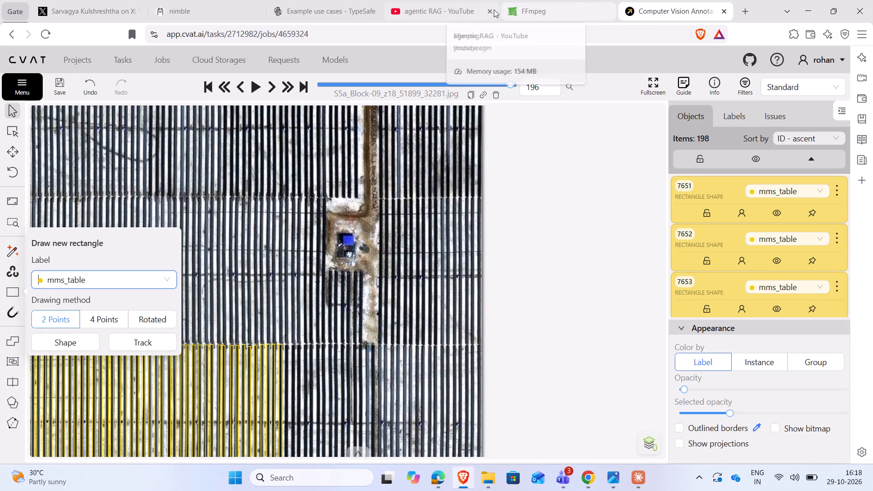
pyautogui.click(491, 12)
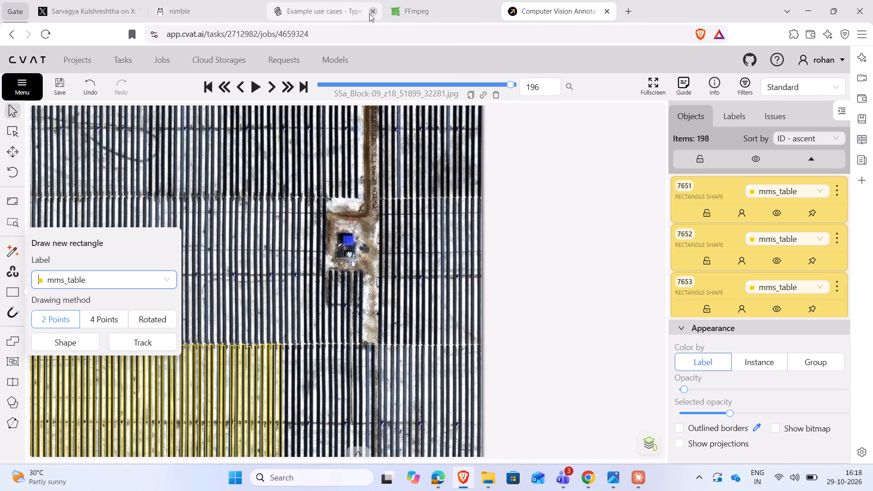
pyautogui.click(369, 14)
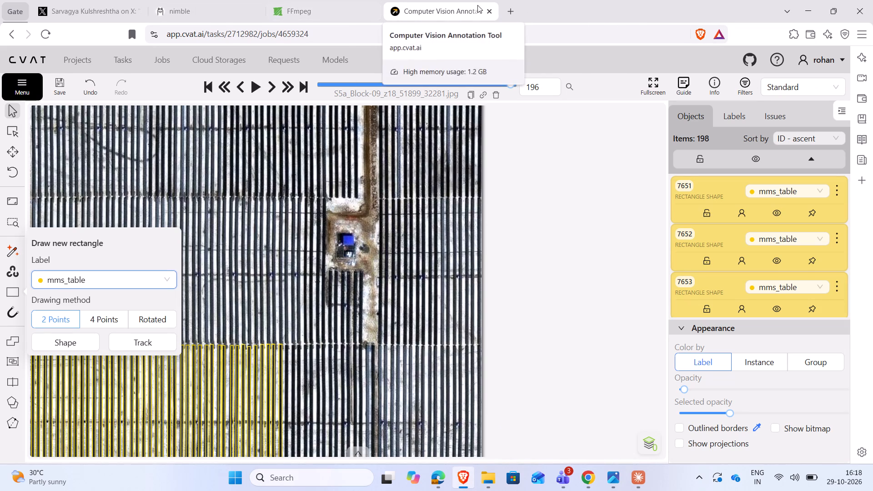
# Open a new Brave tab for the copied Azure Databricks portal URL.
pyautogui.click(516, 12)
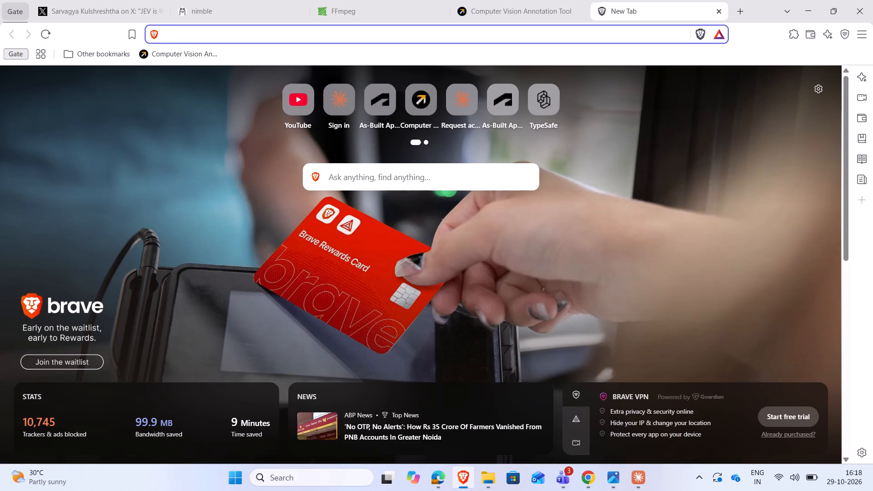
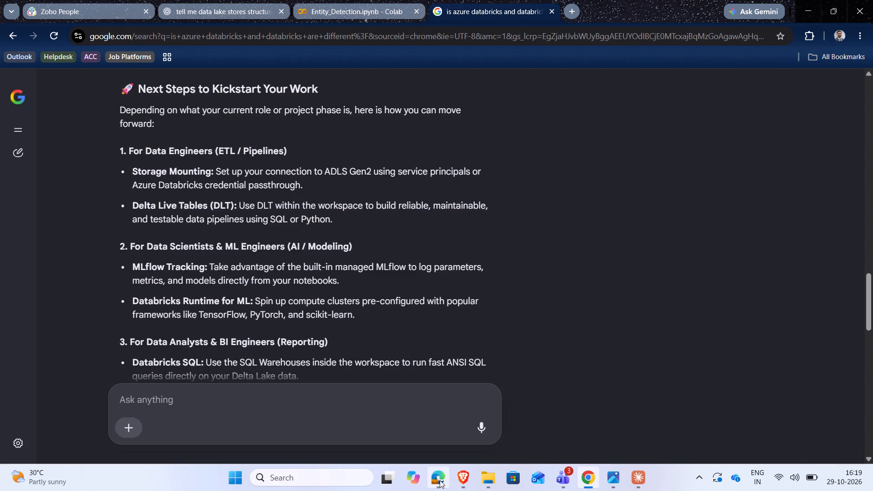
# Switch to the Wind EDL Phase 2 technical proposal in Edge and review the section 9.3 Technology Stack table from Data platform through DevSecOps.
pyautogui.click(440, 480)
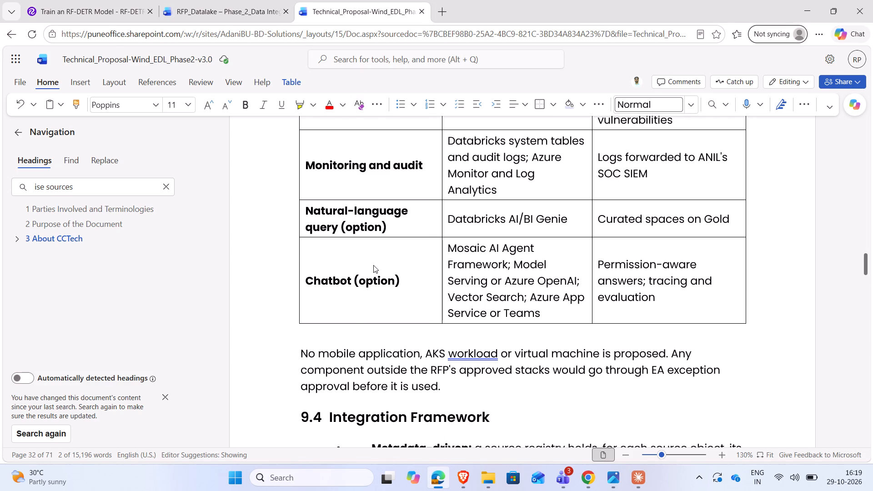
pyautogui.scroll(4, 374, 263)
pyautogui.click(386, 251)
pyautogui.scroll(7, 386, 250)
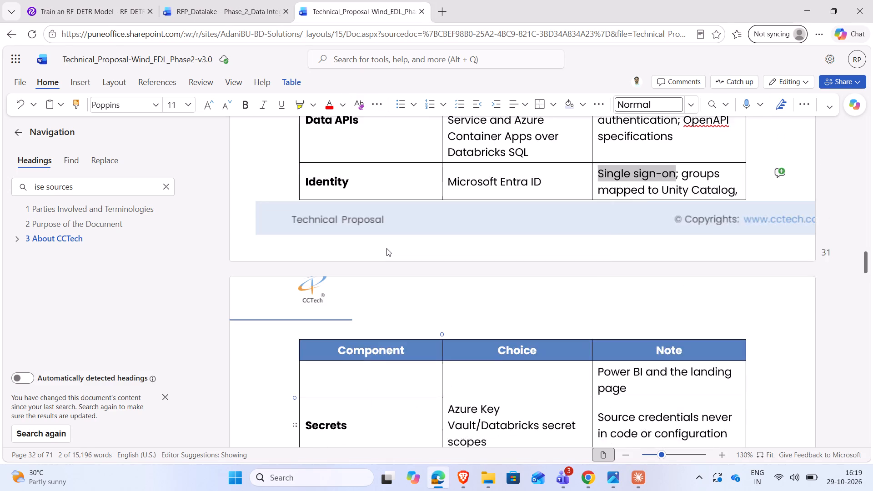
pyautogui.scroll(9, 386, 248)
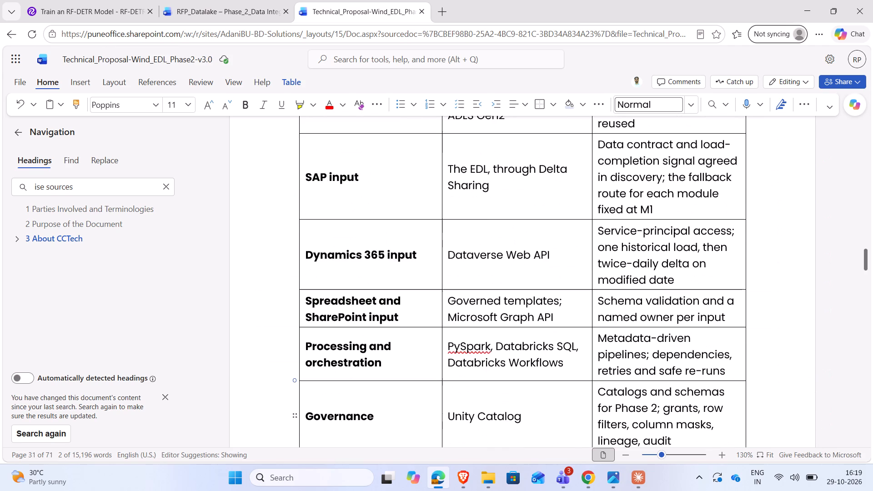
pyautogui.scroll(2, 387, 248)
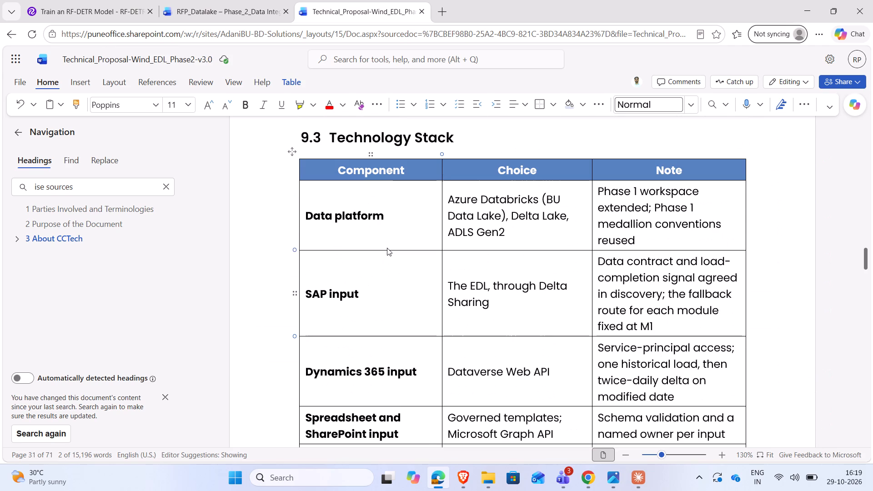
pyautogui.scroll(-3, 387, 248)
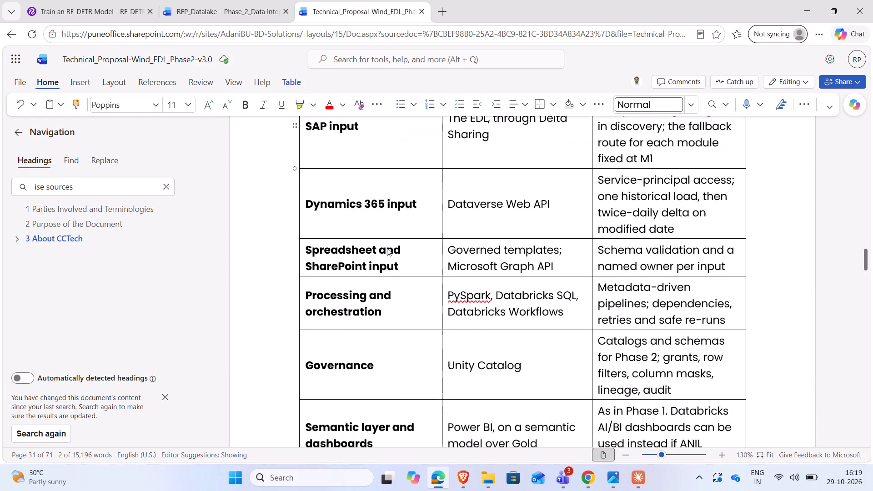
pyautogui.scroll(-10, 387, 248)
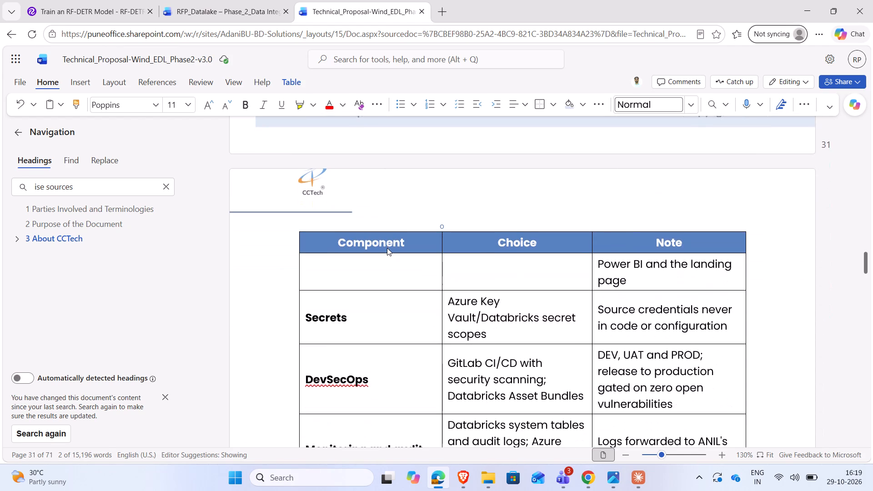
pyautogui.click(387, 248)
pyautogui.scroll(-10, 389, 245)
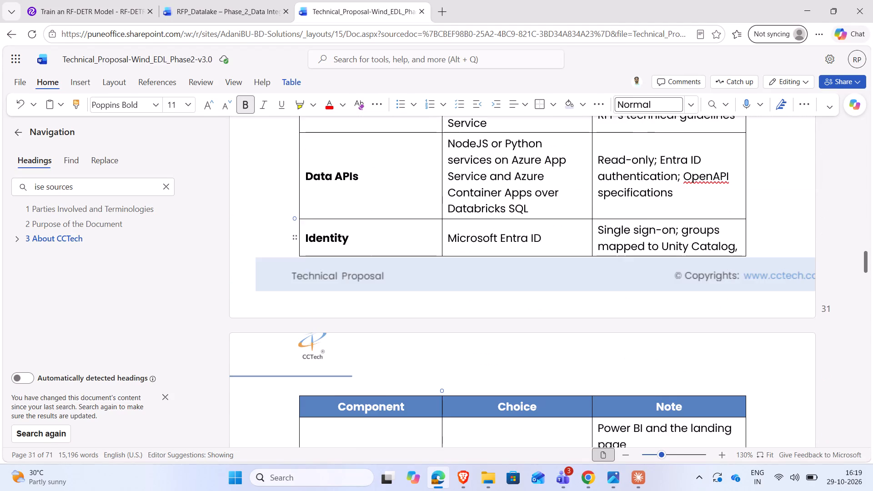
pyautogui.scroll(-5, 375, 258)
pyautogui.click(367, 235)
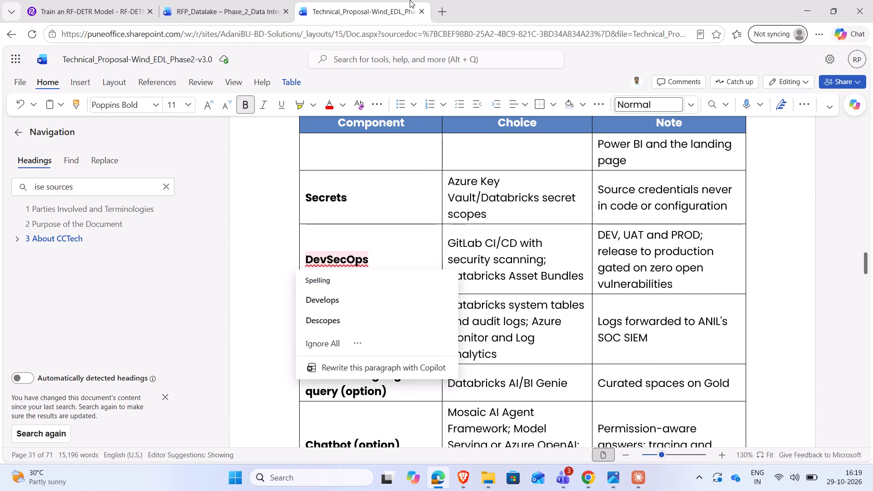
# Switch to Chrome and ask AI Mode "so tell me what is the difference between databricks and azure databricks?".
pyautogui.click(592, 477)
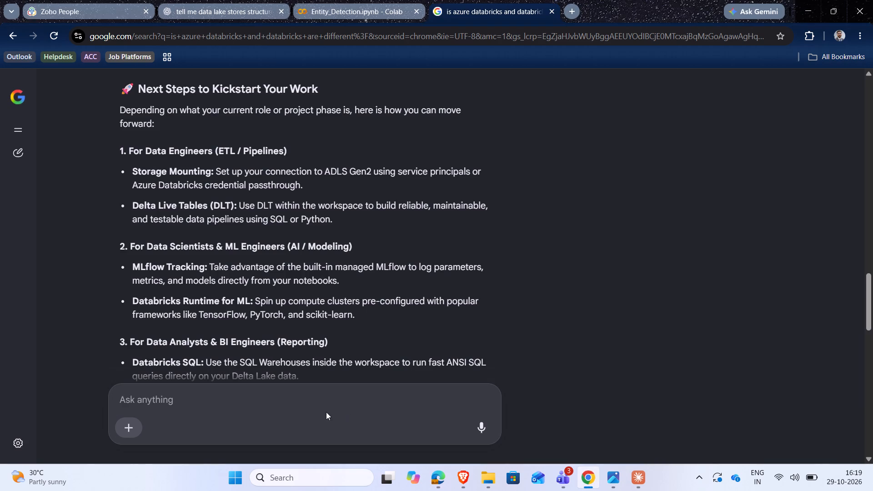
pyautogui.click(270, 400)
pyautogui.write('so tell e')
pyautogui.press('BackSpace')
pyautogui.write('me')
pyautogui.press('space')
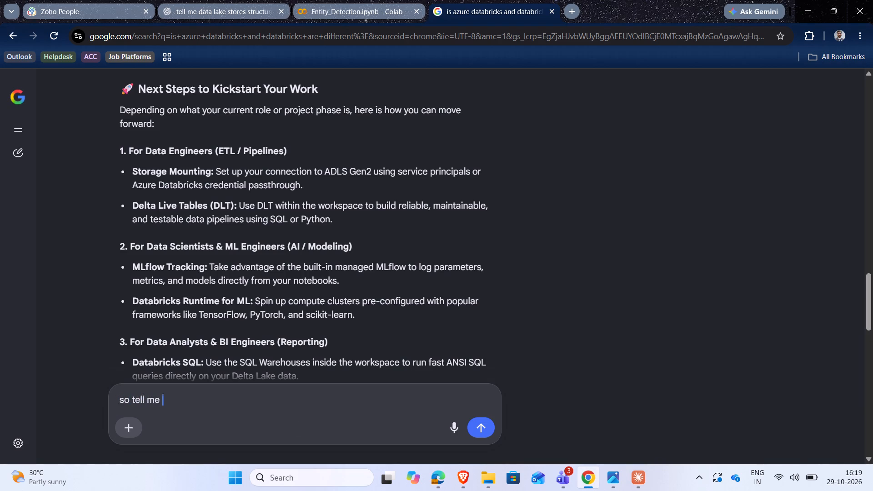
pyautogui.write('what ois')
pyautogui.press('space')
pyautogui.press('BackSpace')
pyautogui.press('BackSpace')
pyautogui.press('BackSpace')
pyautogui.press('BackSpace')
pyautogui.write('is the difference between databricks and azure')
pyautogui.press('space')
pyautogui.write('databricks?')
pyautogui.press('Return')
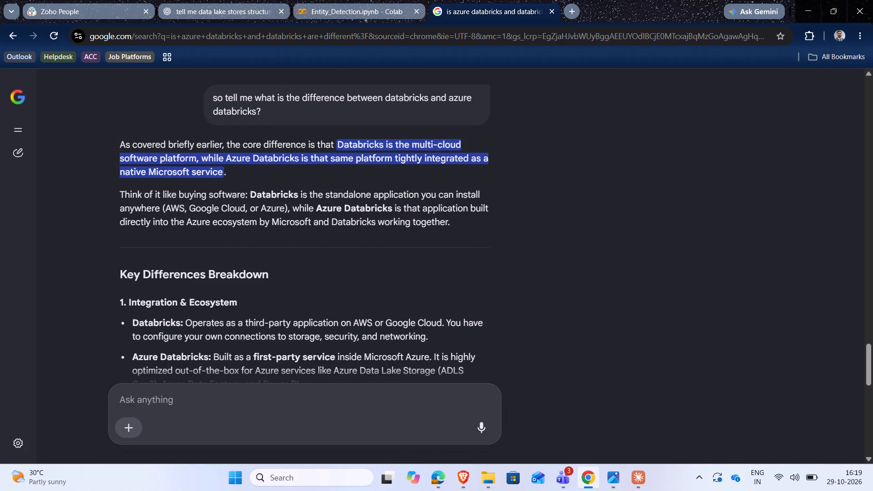
# Read the AI Mode answer's core distinction between Databricks and Azure Databricks and the start of its Key Differences Breakdown.
pyautogui.moveTo(339, 141); pyautogui.dragTo(216, 159)
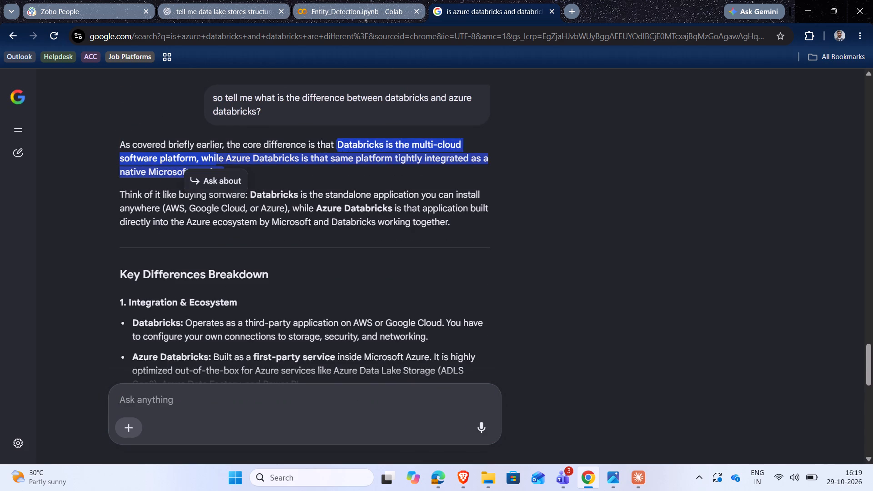
pyautogui.moveTo(263, 155); pyautogui.dragTo(396, 155)
pyautogui.moveTo(226, 174); pyautogui.dragTo(128, 164)
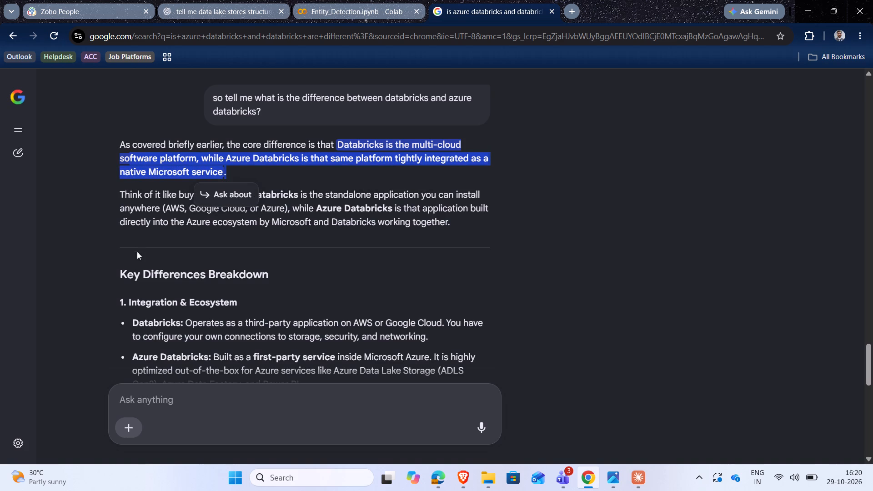
pyautogui.click(340, 144)
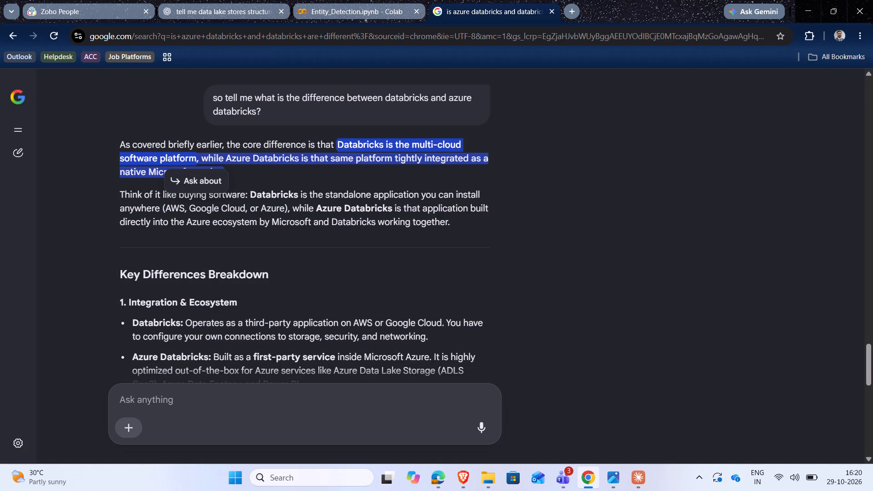
pyautogui.click(258, 195)
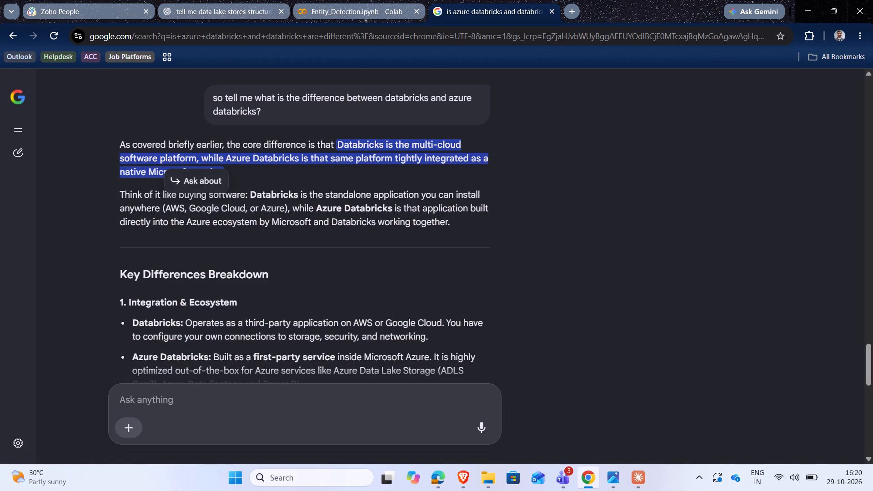
pyautogui.scroll(-4, 213, 167)
pyautogui.scroll(5, 212, 167)
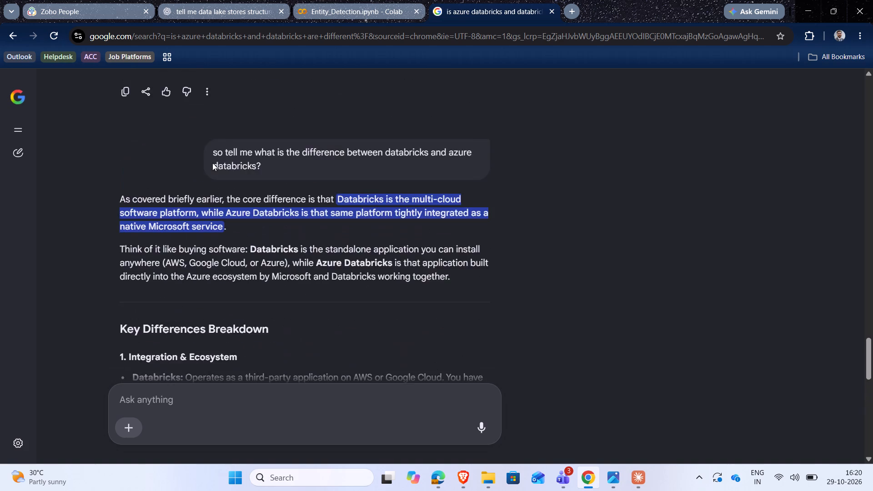
pyautogui.scroll(3, 212, 163)
pyautogui.scroll(-4, 212, 163)
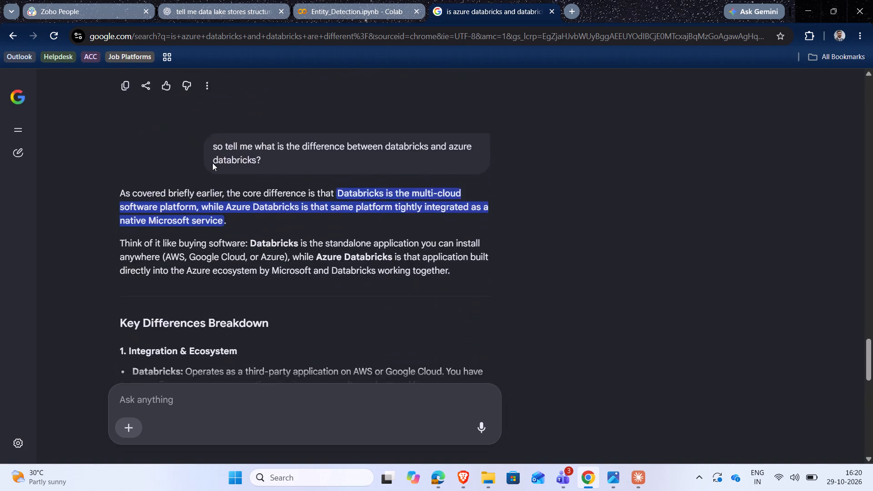
pyautogui.scroll(-1, 212, 163)
pyautogui.click(371, 0)
pyautogui.click(459, 0)
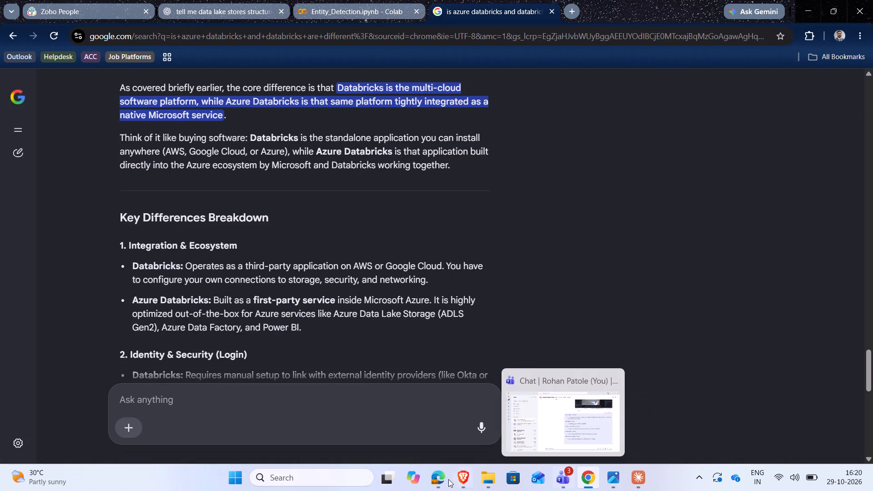
# Return to the technical proposal in Edge and examine the DevSecOps row's choices, GitLab CI/CD with security scanning and Databricks Asset Bundles.
pyautogui.click(429, 483)
pyautogui.click(492, 272)
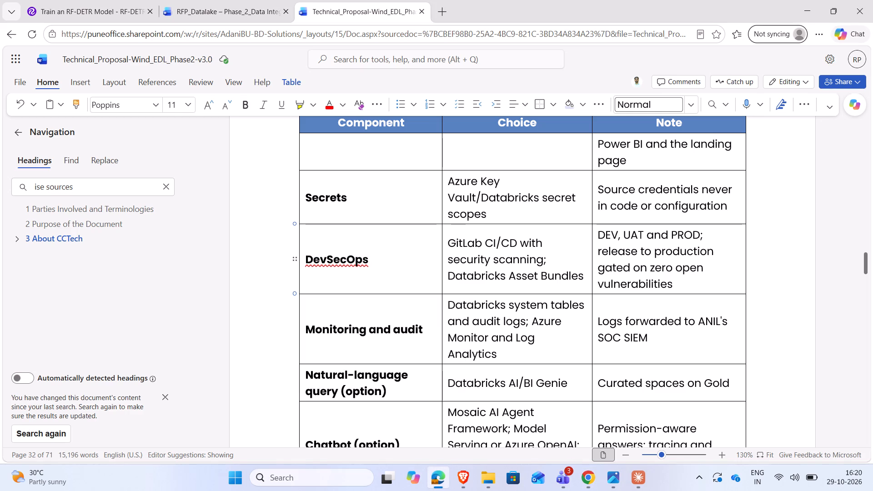
pyautogui.moveTo(369, 266); pyautogui.dragTo(302, 270)
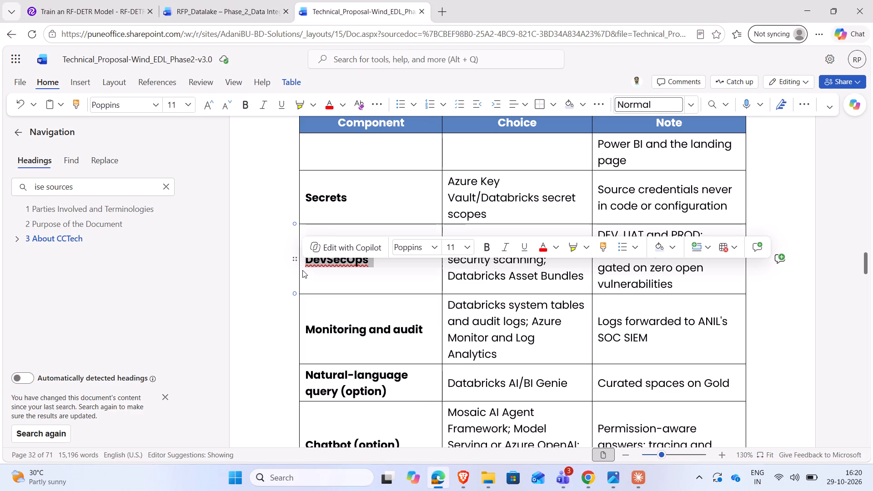
pyautogui.click(487, 271)
pyautogui.moveTo(452, 250); pyautogui.dragTo(501, 251)
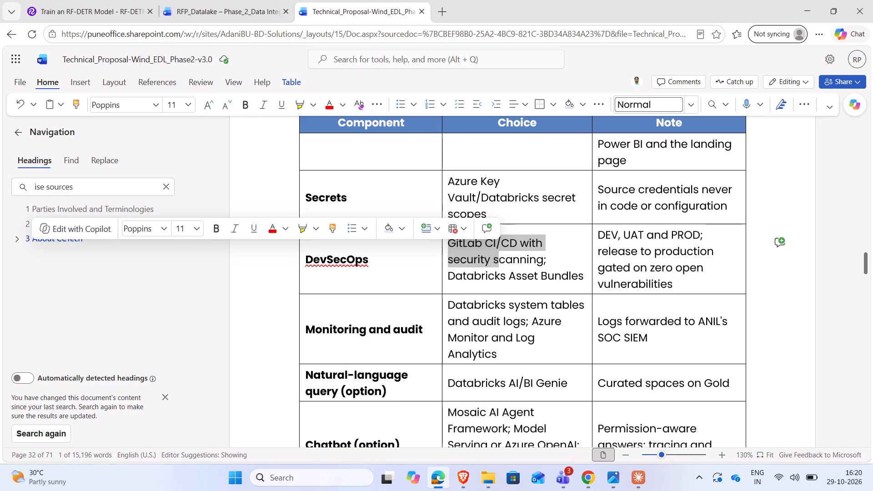
pyautogui.click(499, 270)
pyautogui.moveTo(455, 276); pyautogui.dragTo(522, 276)
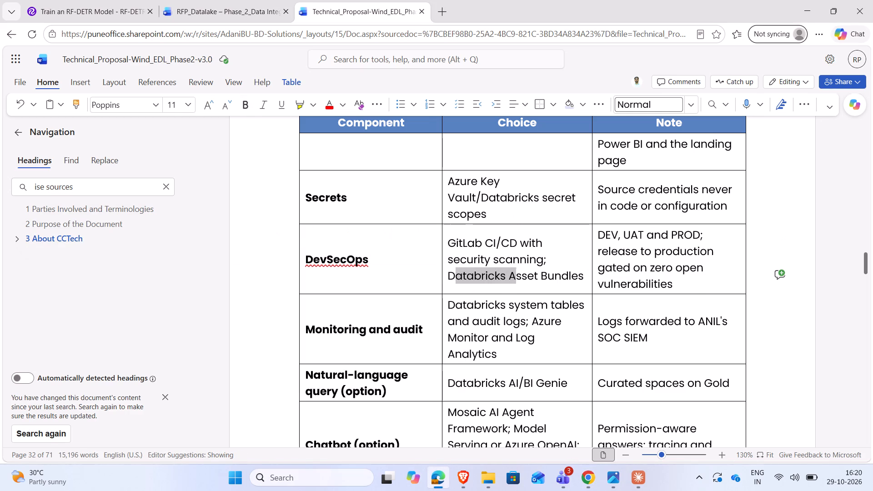
pyautogui.moveTo(522, 276); pyautogui.dragTo(552, 276)
pyautogui.click(495, 283)
# Read the paragraph below the Technology Stack table about AKS workloads, virtual machines and components outside the RFP's approved stacks.
pyautogui.scroll(-3, 491, 282)
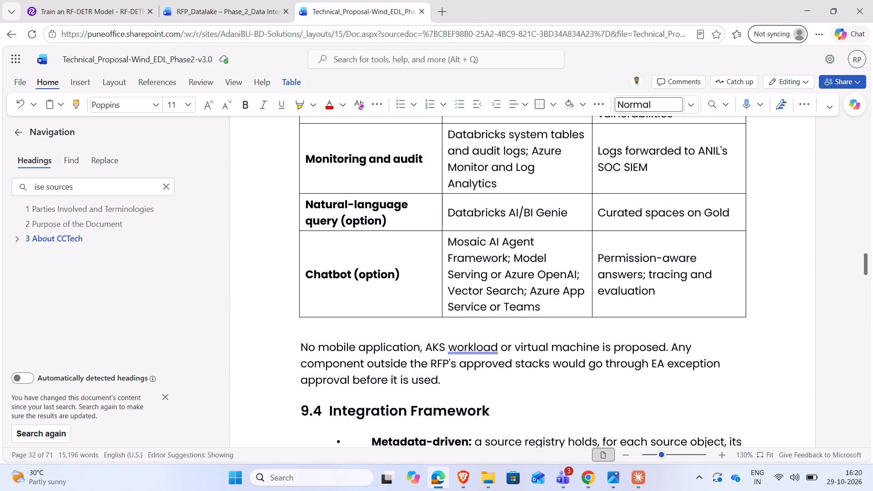
pyautogui.moveTo(426, 346); pyautogui.dragTo(482, 348)
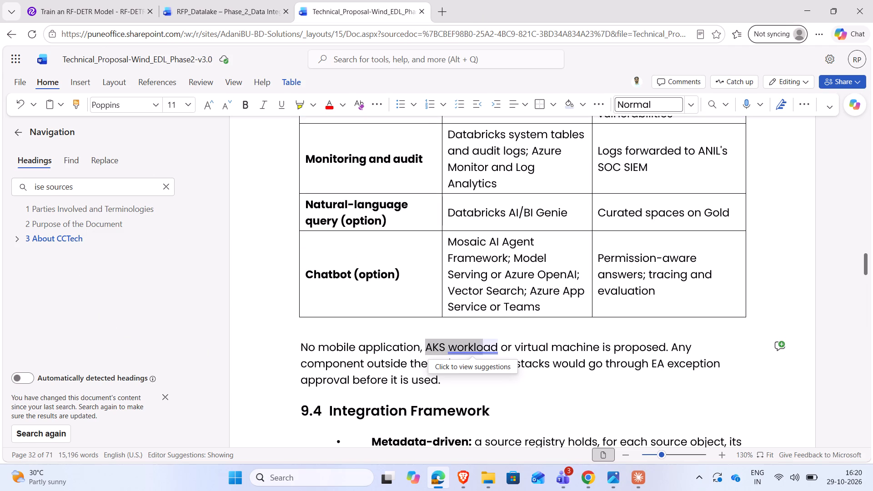
pyautogui.moveTo(482, 348); pyautogui.dragTo(500, 350)
pyautogui.moveTo(525, 349); pyautogui.dragTo(655, 349)
pyautogui.click(314, 369)
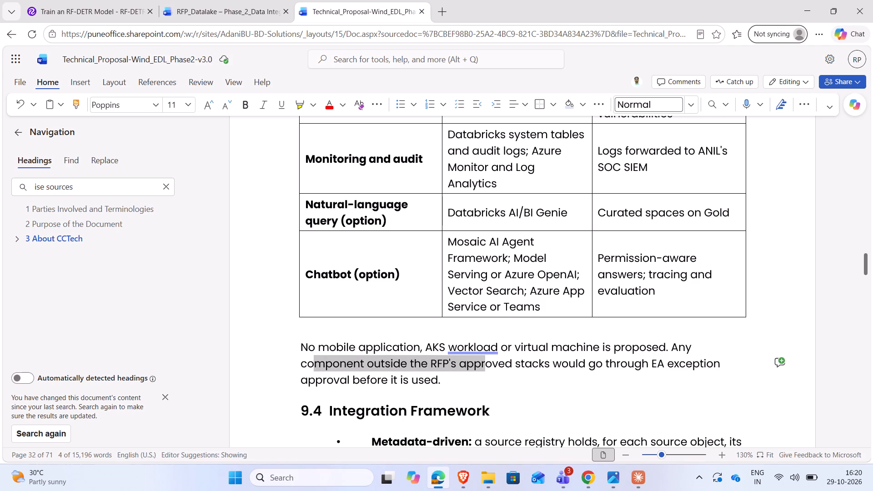
pyautogui.click(391, 405)
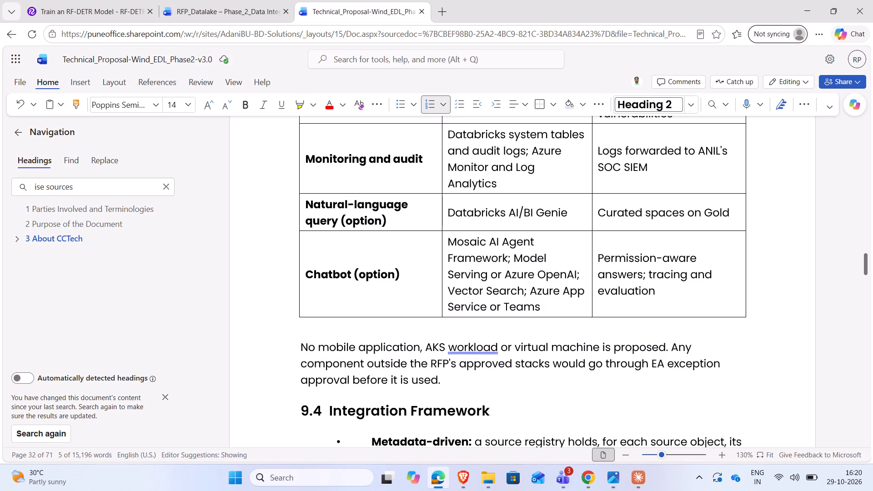
pyautogui.click(414, 349)
# Open the RFP_Datalake document, clear its "databricks se" search and go to the Development Stack Standards heading.
pyautogui.click(154, 0)
pyautogui.click(221, 0)
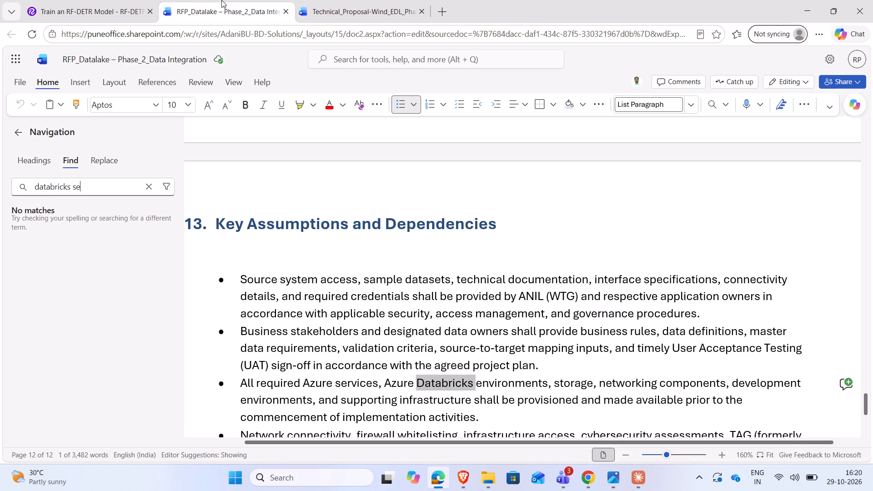
pyautogui.scroll(4, 312, 251)
pyautogui.scroll(1, 247, 200)
pyautogui.click(17, 159)
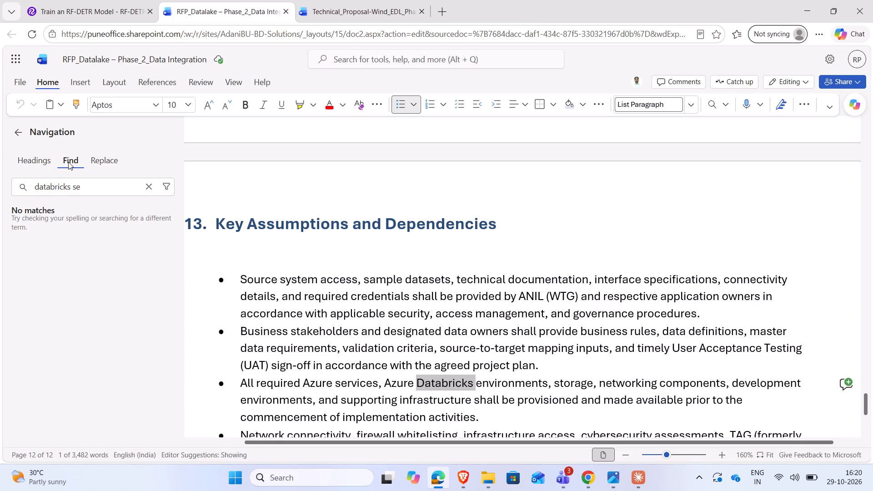
pyautogui.click(32, 160)
pyautogui.click(164, 185)
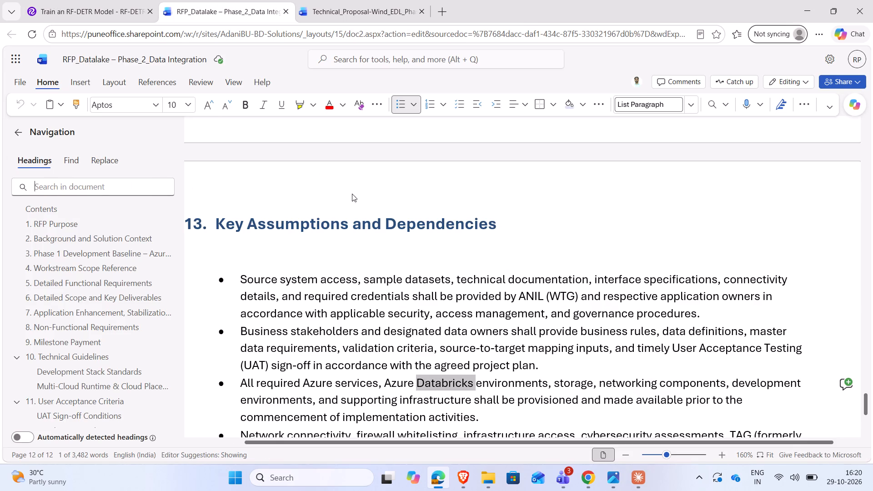
pyautogui.scroll(-4, 41, 274)
pyautogui.click(51, 370)
# Review the RFP backwards from Development Stack Standards through Non-Functional Requirements to the section 5 Detailed Functional Requirements table.
pyautogui.scroll(5, 366, 191)
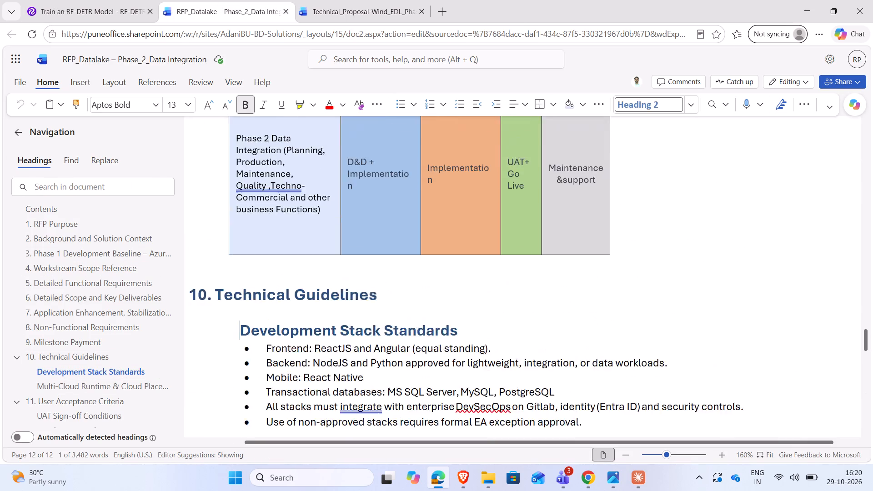
pyautogui.scroll(17, 366, 191)
pyautogui.scroll(-5, 363, 192)
pyautogui.scroll(3, 362, 192)
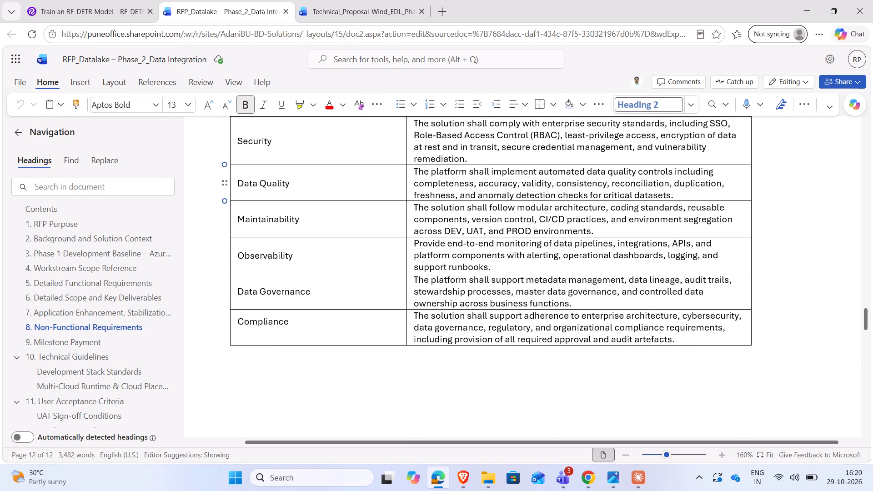
pyautogui.scroll(18, 362, 192)
pyautogui.scroll(8, 362, 192)
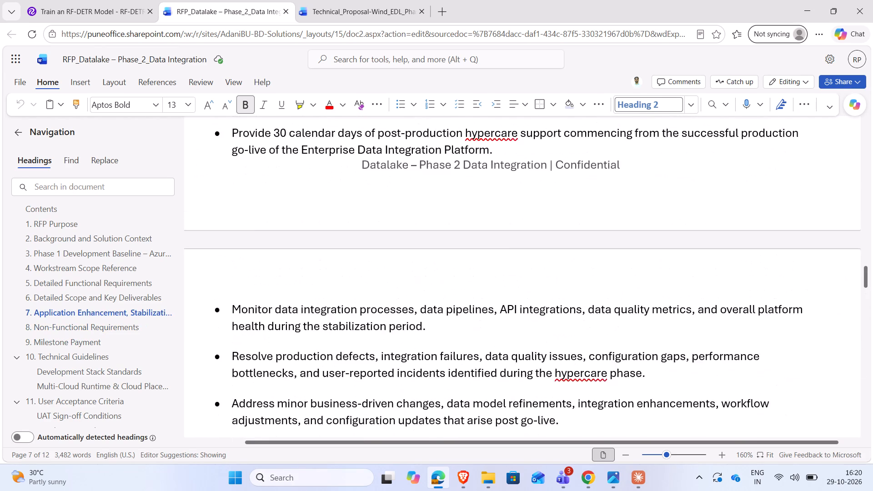
pyautogui.scroll(20, 362, 192)
pyautogui.scroll(9, 362, 192)
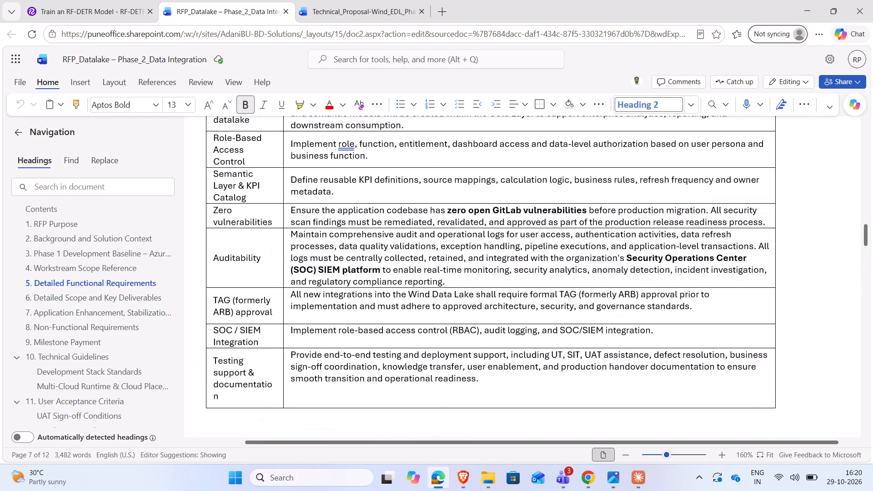
pyautogui.scroll(3, 362, 192)
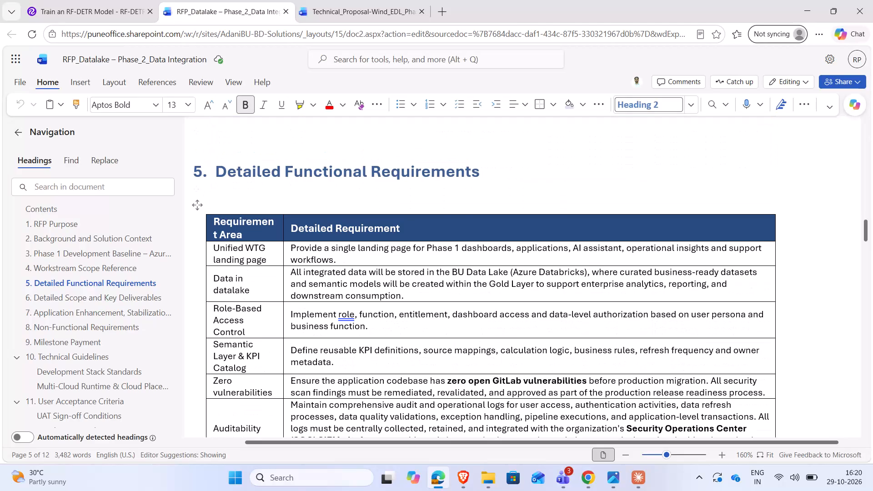
# Examine the RFP's section 5 Detailed Functional Requirements table and the Phase 1 Development Baseline table before it.
pyautogui.scroll(-4, 362, 192)
pyautogui.scroll(2, 362, 192)
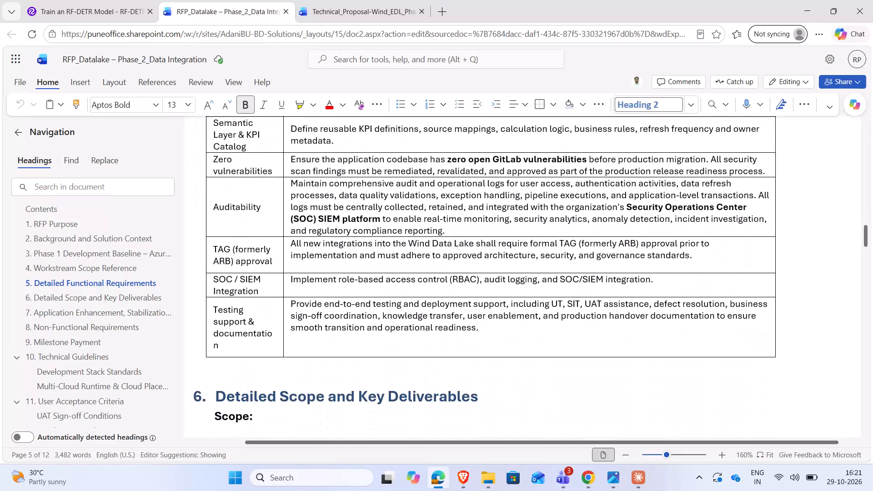
pyautogui.scroll(19, 362, 192)
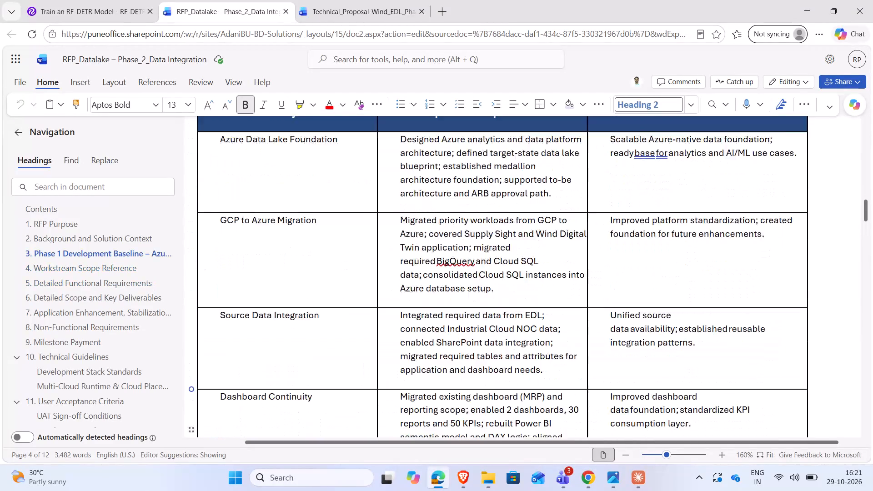
pyautogui.scroll(-13, 362, 192)
pyautogui.scroll(-9, 362, 192)
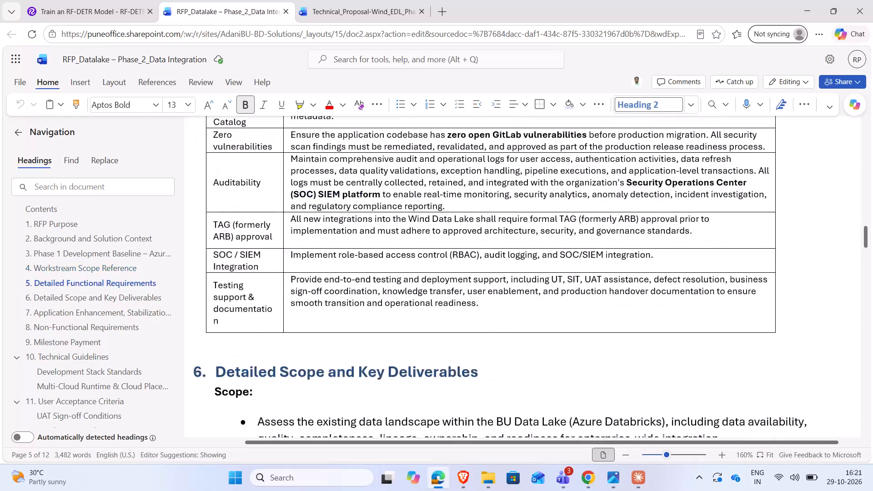
# Review the RFP forward from section 6 through Non-Functional Requirements and Milestone Payment to section 10 Technical Guidelines.
pyautogui.scroll(-20, 362, 192)
pyautogui.scroll(-19, 362, 192)
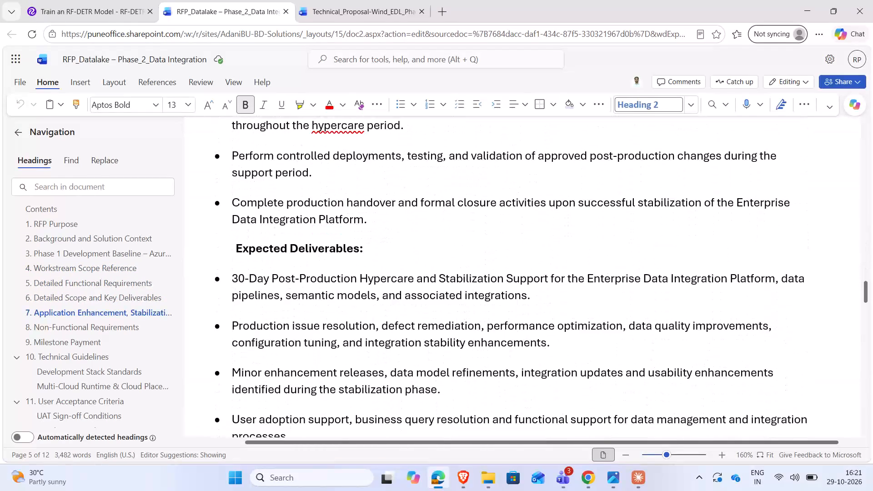
pyautogui.scroll(-14, 362, 192)
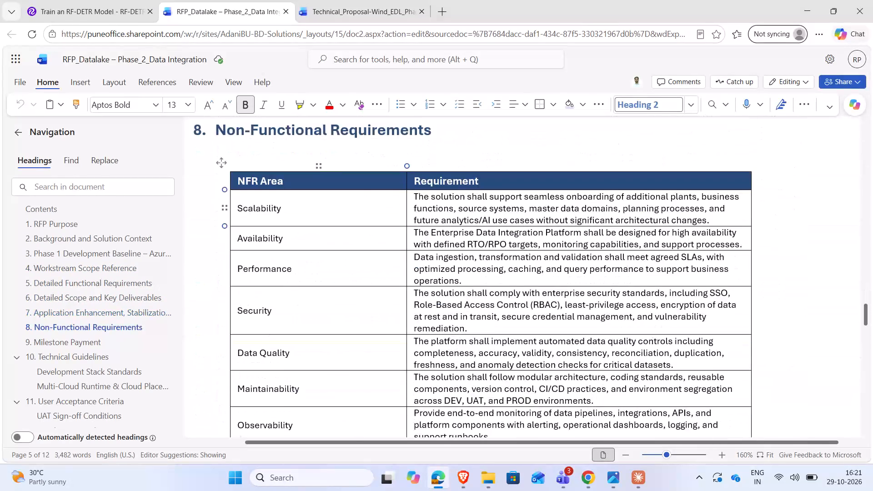
pyautogui.scroll(-15, 362, 192)
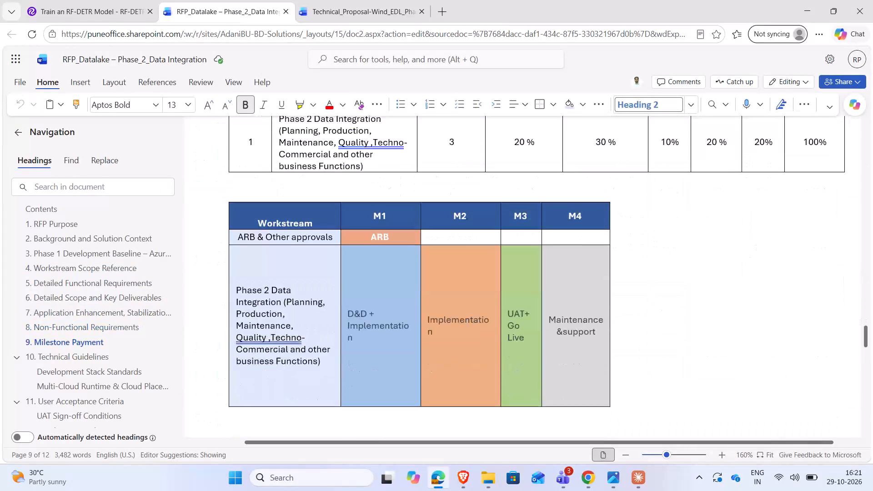
pyautogui.scroll(-8, 362, 192)
pyautogui.scroll(3, 362, 192)
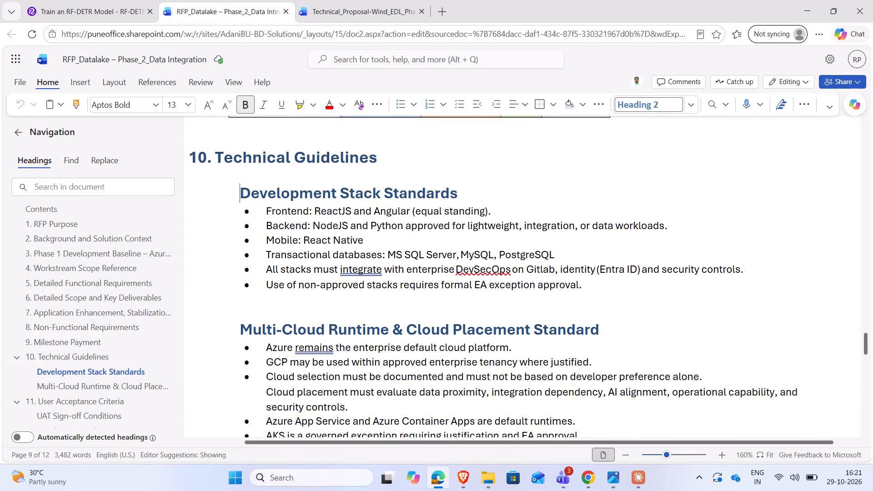
# Compare the RFP's "Mobile: React Native" standard with the proposal's paragraph on mobile applications and EA exception approval below the Technology Stack table.
pyautogui.moveTo(367, 236); pyautogui.dragTo(280, 237)
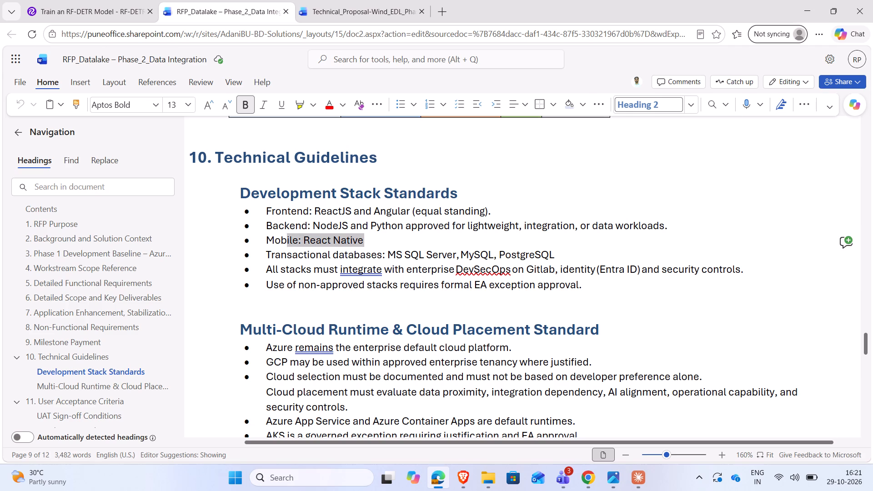
pyautogui.moveTo(280, 237); pyautogui.dragTo(263, 240)
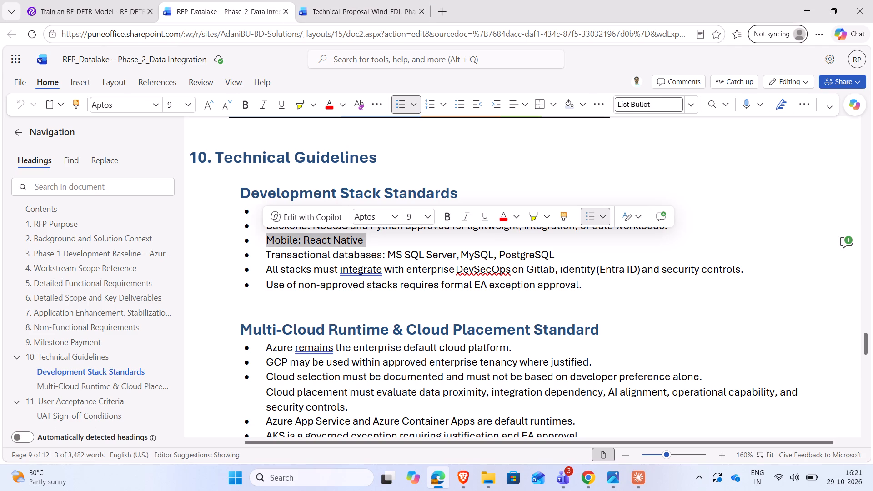
pyautogui.click(349, 0)
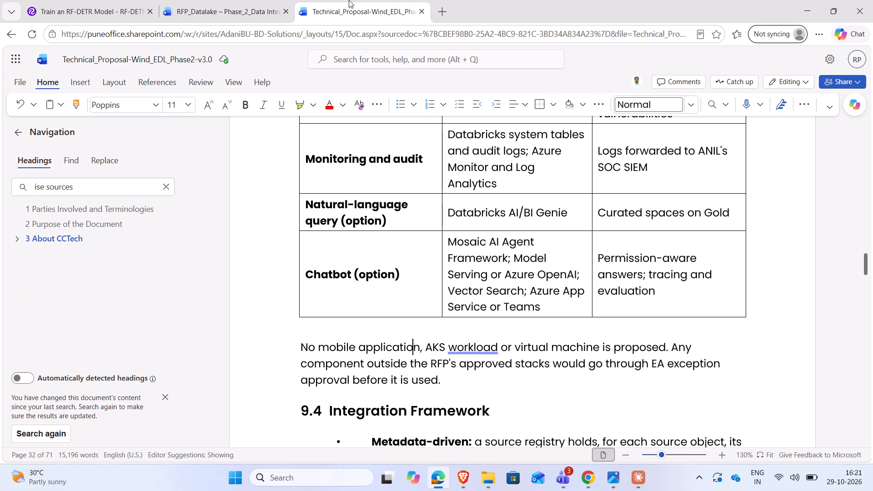
pyautogui.moveTo(419, 349); pyautogui.dragTo(416, 348)
pyautogui.moveTo(416, 348); pyautogui.dragTo(304, 351)
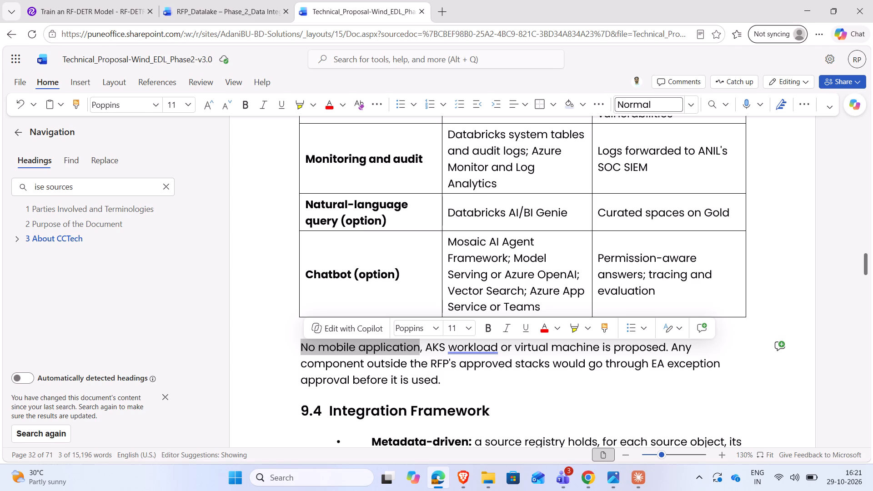
pyautogui.click(255, 0)
pyautogui.click(352, 294)
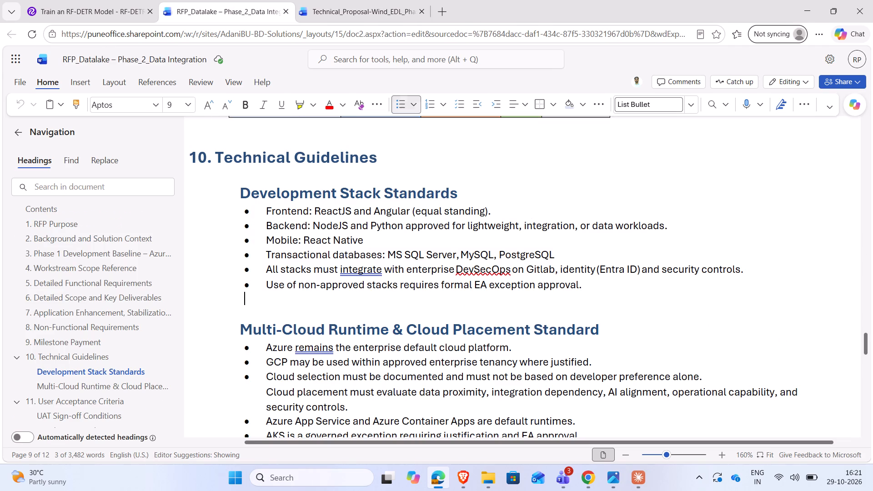
pyautogui.click(350, 0)
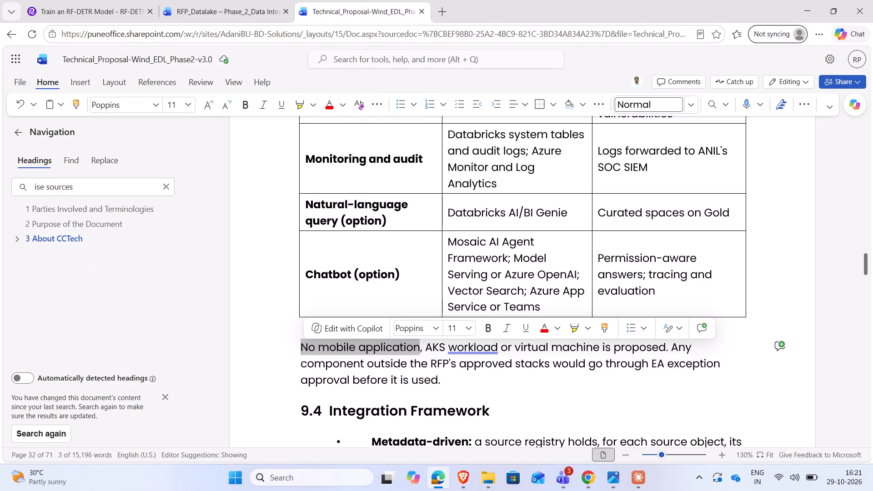
pyautogui.click(434, 372)
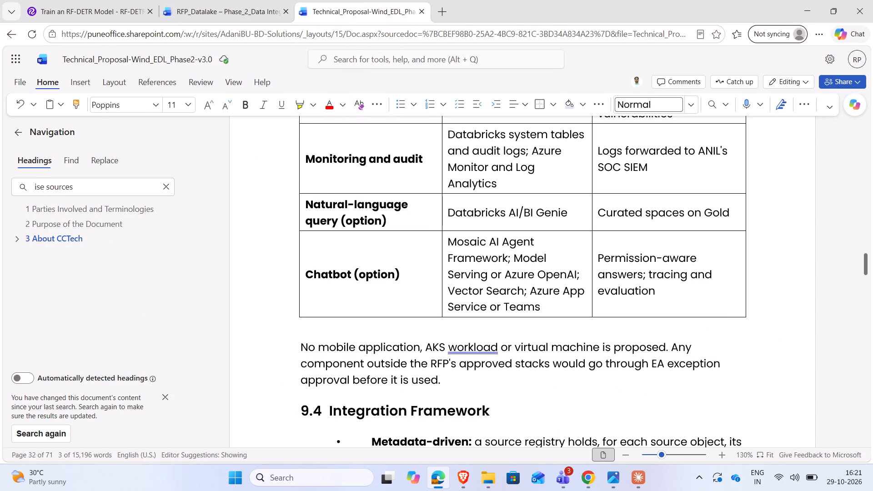
pyautogui.moveTo(451, 380); pyautogui.dragTo(310, 389)
pyautogui.click(322, 394)
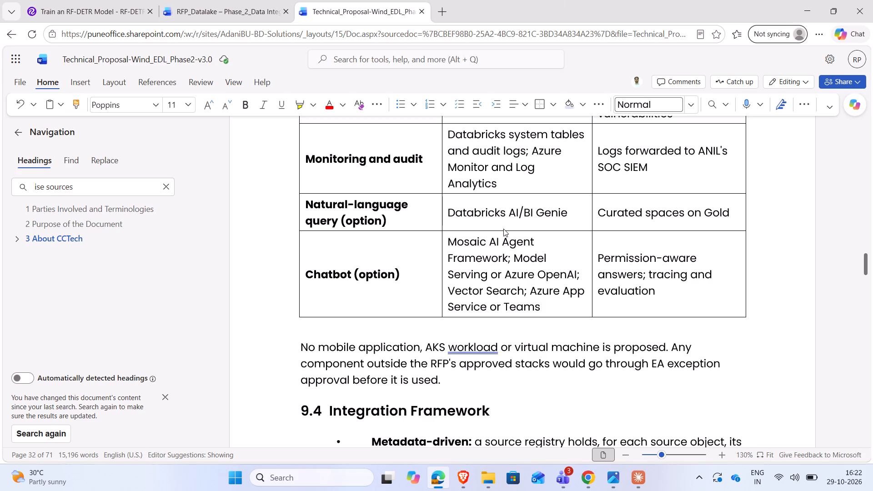
# Read the proposal's section 9.4 Integration Framework, from the Metadata-driven bullet through the Scalable bullet on the following page.
pyautogui.scroll(-2, 503, 230)
pyautogui.click(489, 370)
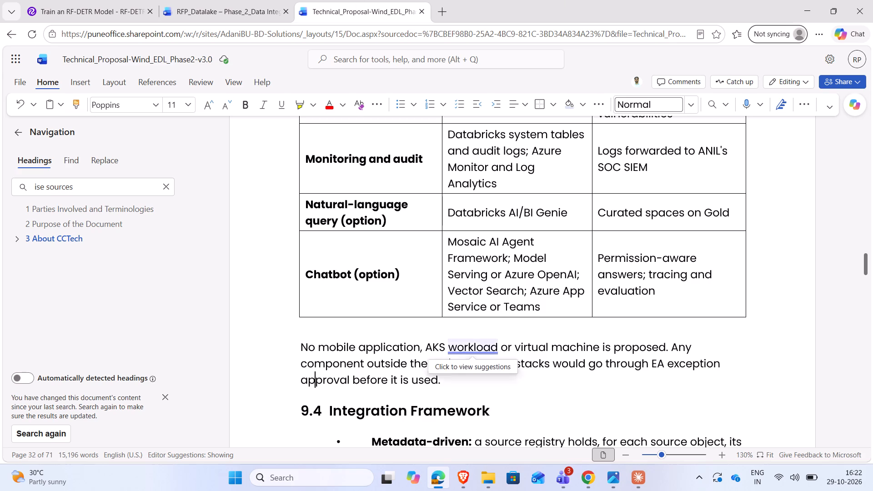
pyautogui.scroll(-3, 471, 337)
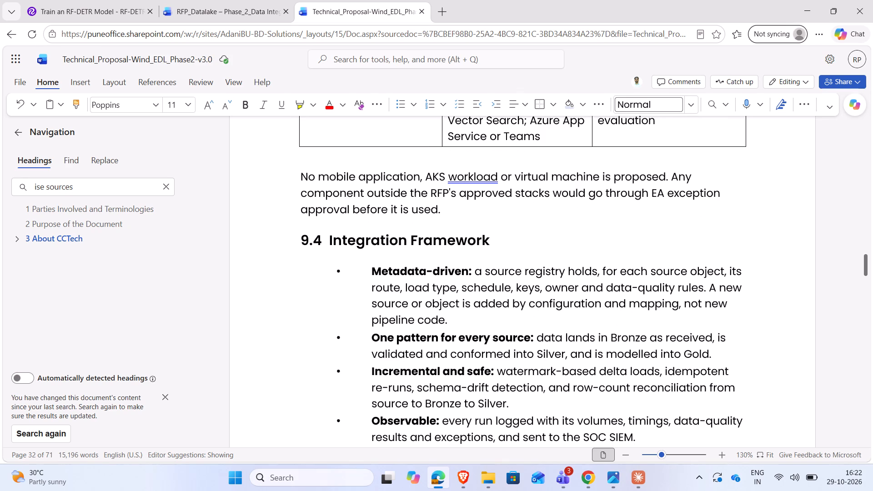
pyautogui.scroll(-1, 474, 266)
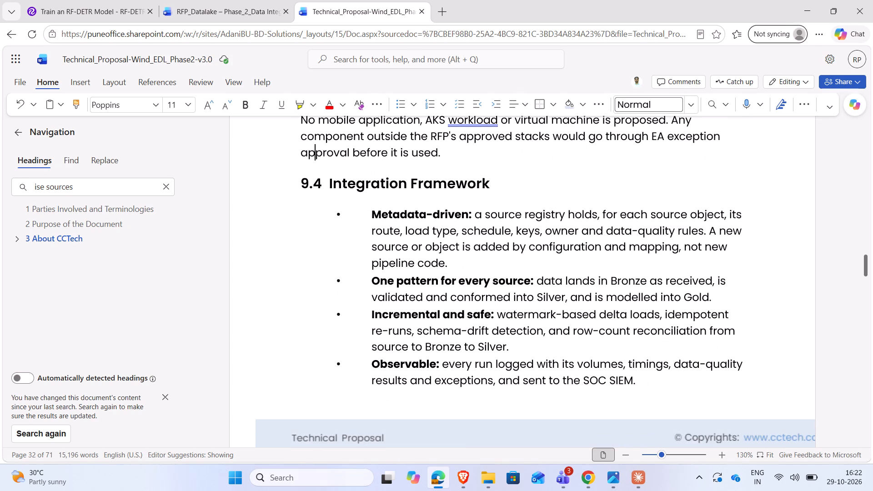
pyautogui.scroll(-1, 474, 266)
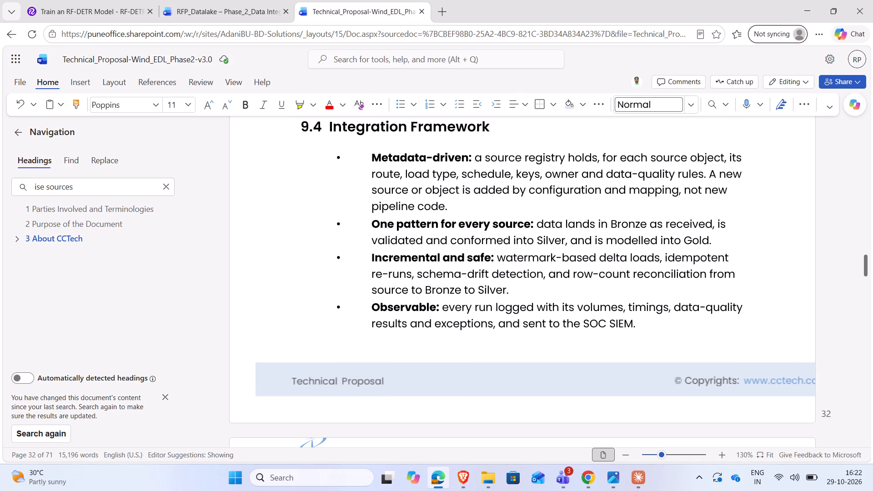
pyautogui.scroll(-1, 474, 266)
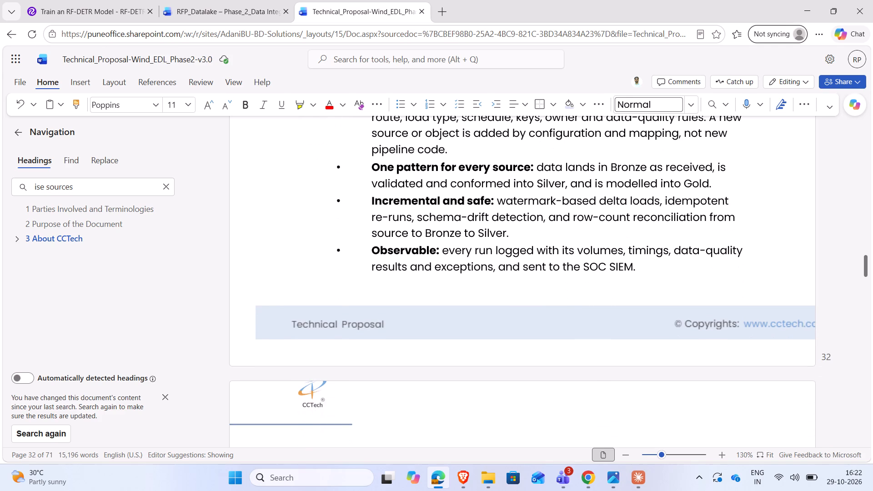
pyautogui.scroll(-4, 474, 266)
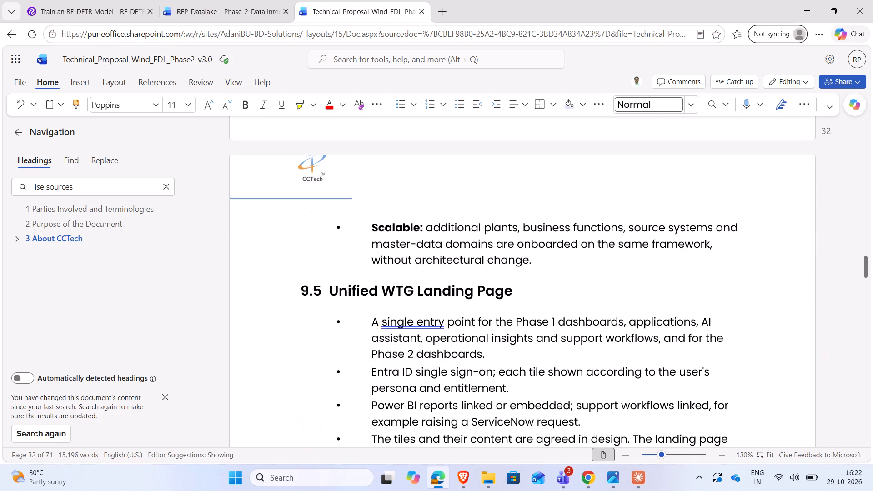
pyautogui.moveTo(522, 230); pyautogui.dragTo(691, 215)
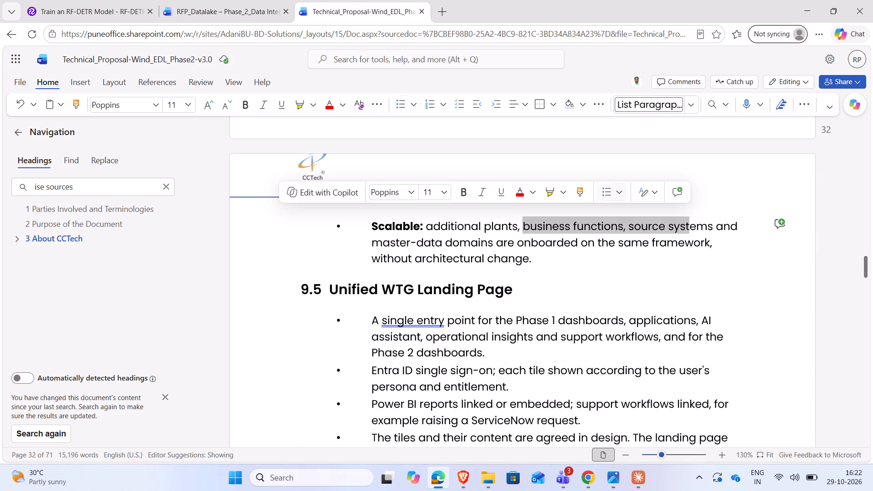
pyautogui.moveTo(395, 246); pyautogui.dragTo(606, 237)
pyautogui.click(445, 270)
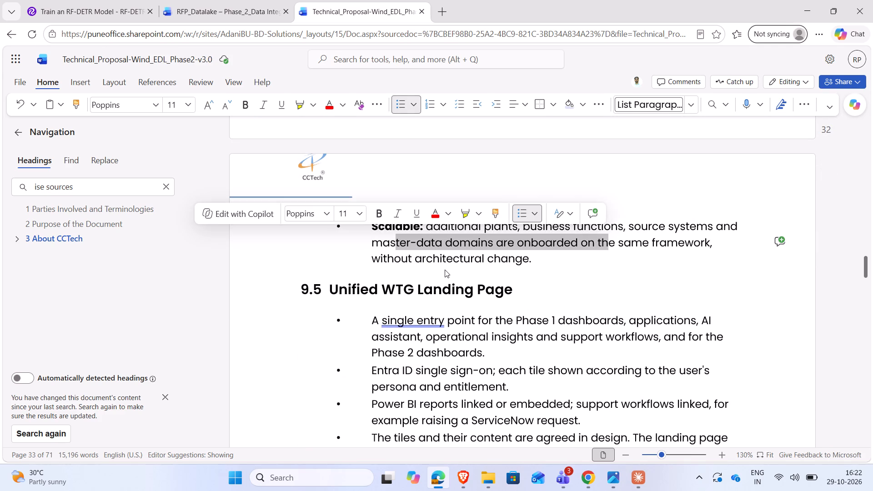
# Accept the suggested correction "single-entry" in the first bullet of section 9.5 Unified WTG Landing Page and save the proposal.
pyautogui.scroll(-1, 418, 253)
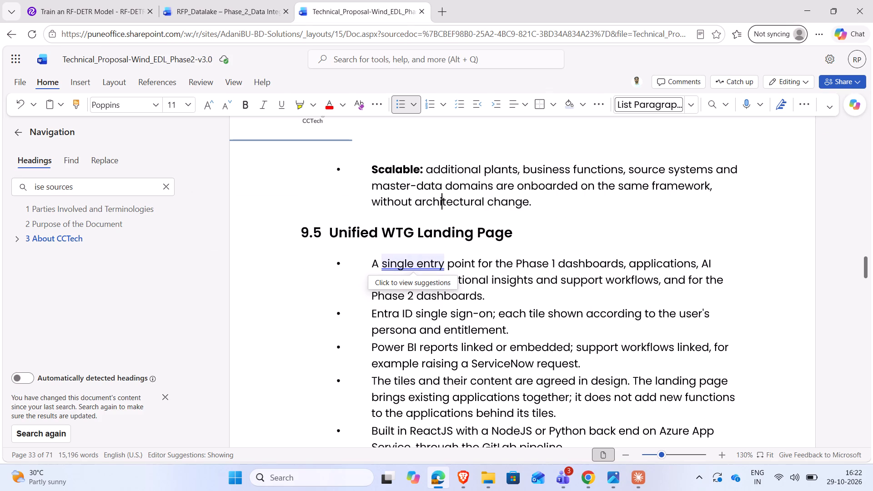
pyautogui.click(421, 266)
pyautogui.rightClick(421, 266)
pyautogui.click(402, 269)
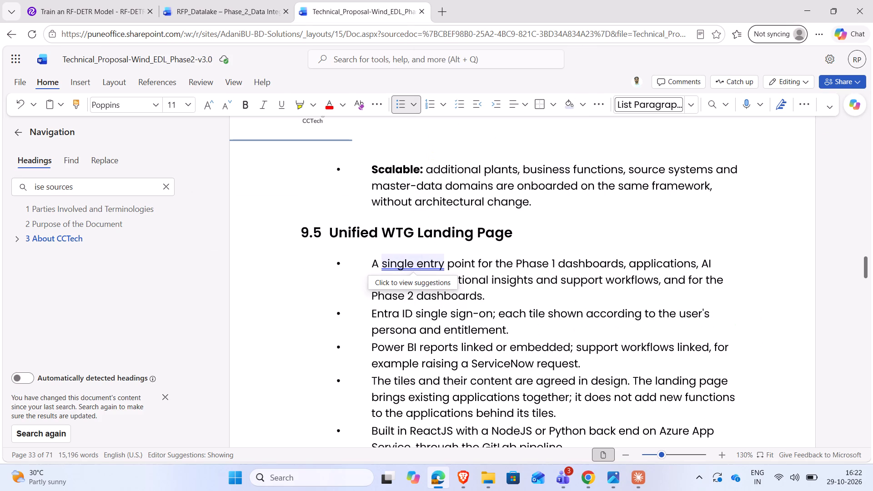
pyautogui.click(405, 266)
pyautogui.click(409, 306)
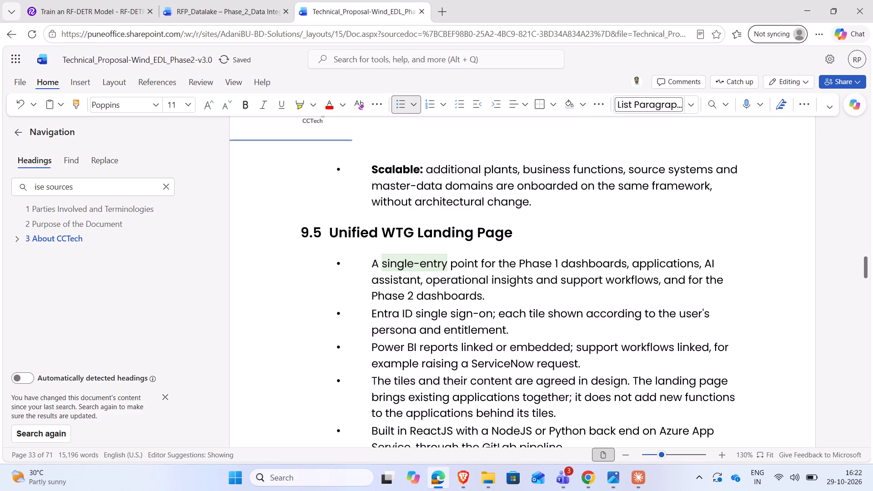
pyautogui.hotkey('ctrl', 's')
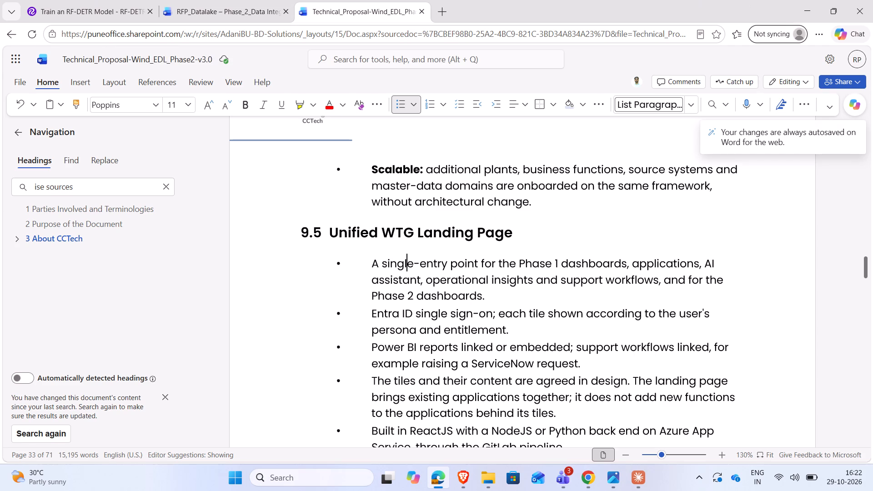
# Read the remaining section 9.5 bullets, covering landing page tiles, ReactJS with a NodeJS or Python back end, and the GitLab pipeline.
pyautogui.scroll(-2, 426, 312)
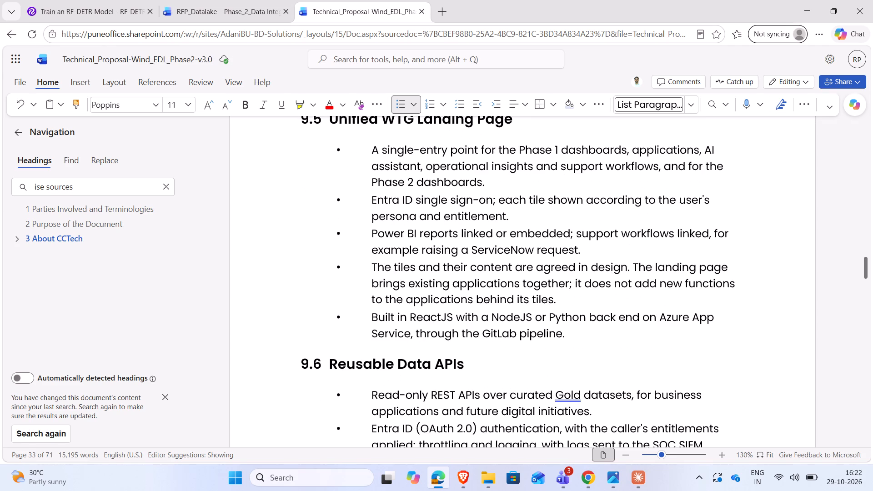
pyautogui.moveTo(405, 273); pyautogui.dragTo(542, 263)
pyautogui.moveTo(437, 301); pyautogui.dragTo(454, 302)
pyautogui.click(425, 333)
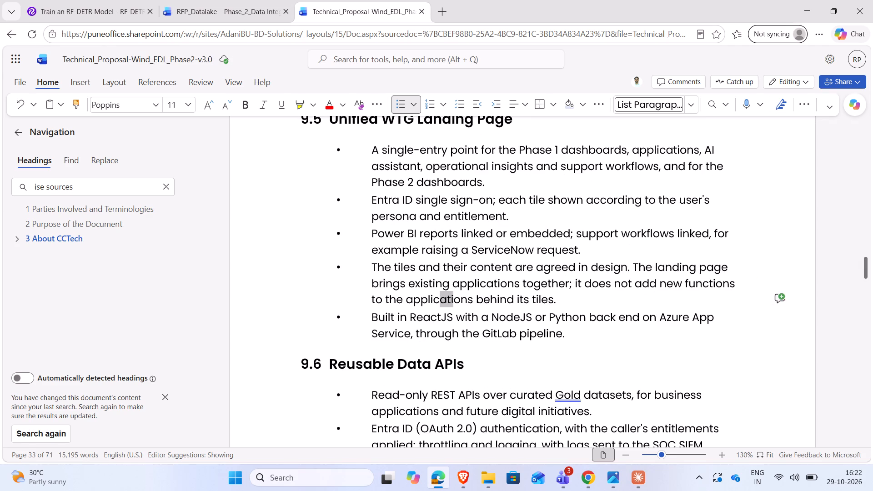
pyautogui.scroll(-2, 424, 335)
pyautogui.moveTo(414, 199); pyautogui.dragTo(477, 199)
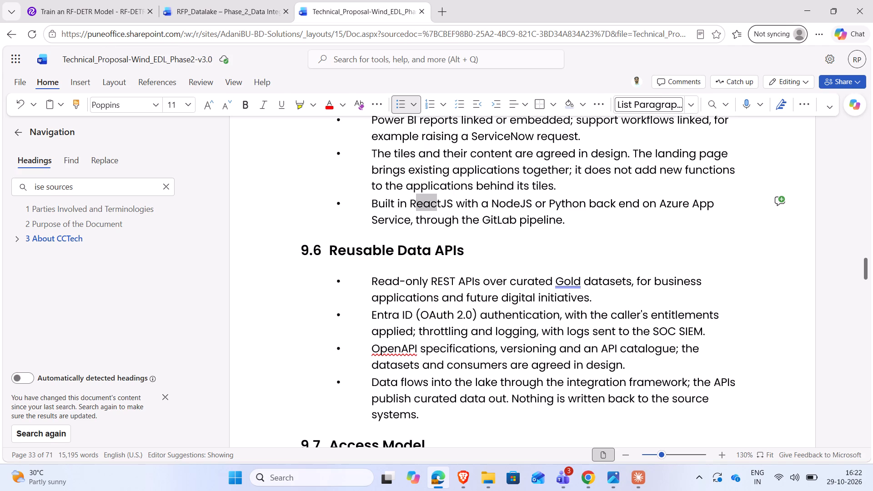
pyautogui.moveTo(477, 199); pyautogui.dragTo(707, 199)
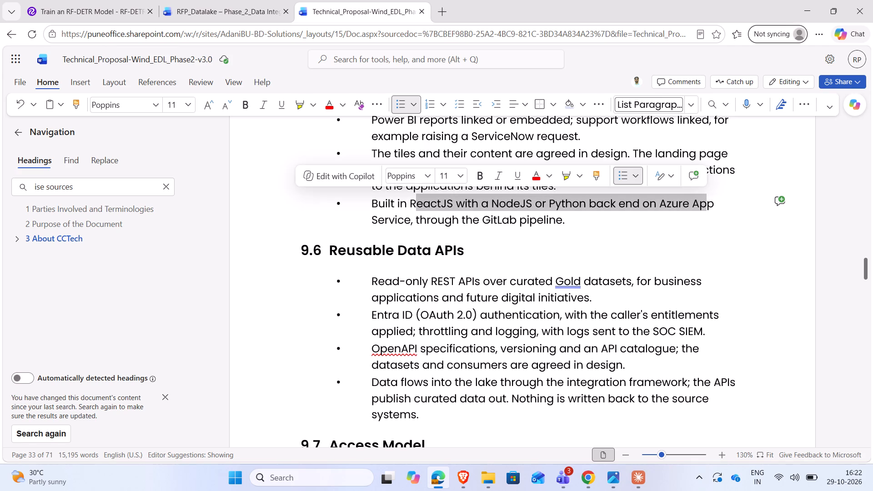
pyautogui.click(472, 232)
pyautogui.click(490, 209)
pyautogui.click(557, 214)
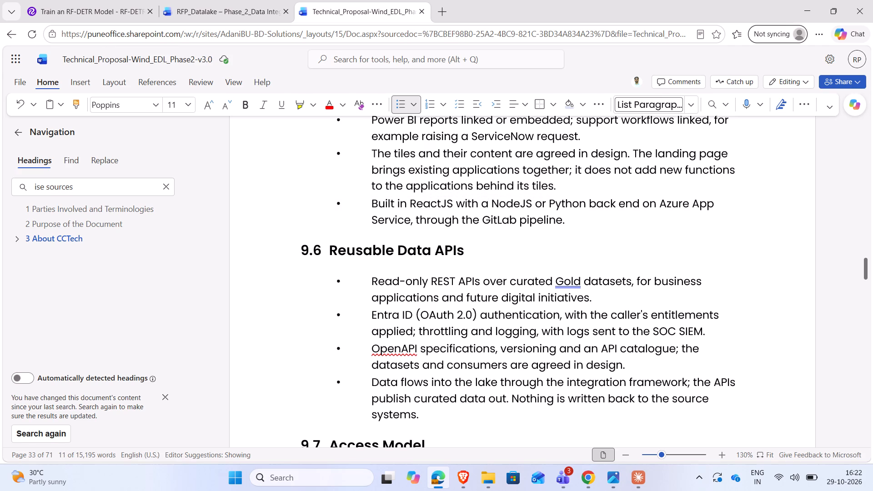
# Accept the suggested correction "gold" in the first bullet of section 9.6 Reusable Data APIs.
pyautogui.scroll(-1, 450, 237)
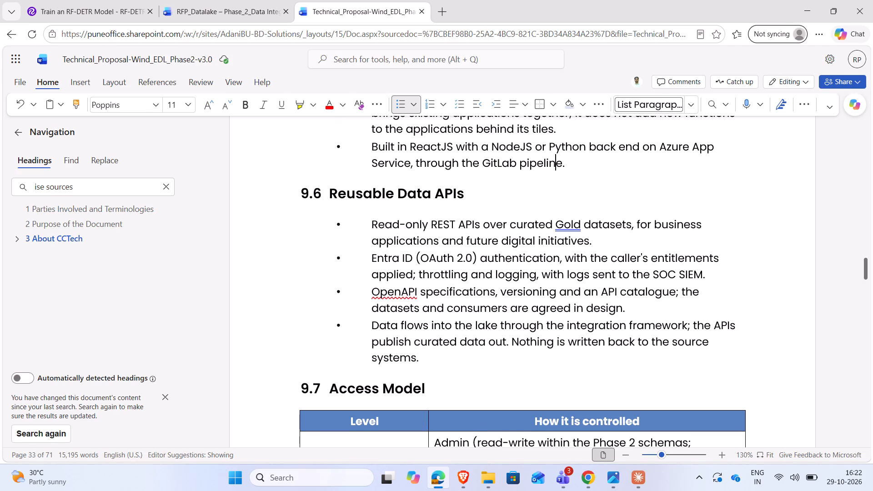
pyautogui.moveTo(383, 223); pyautogui.dragTo(594, 210)
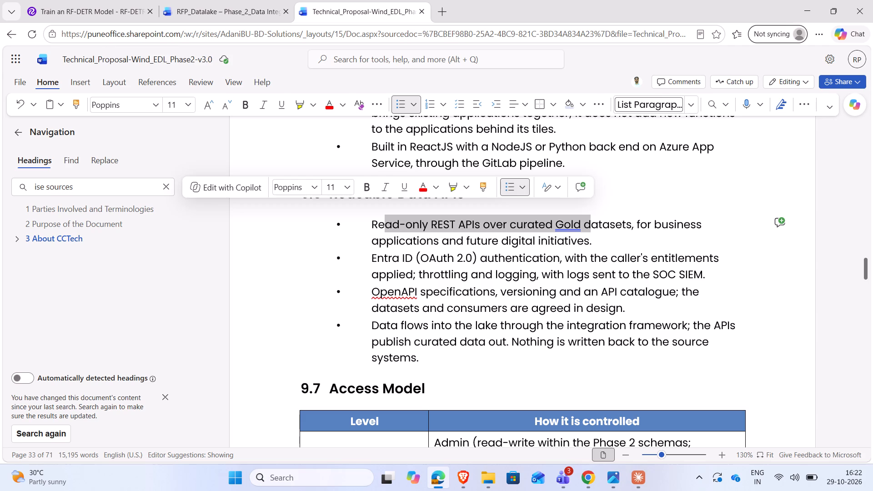
pyautogui.click(526, 237)
pyautogui.rightClick(557, 221)
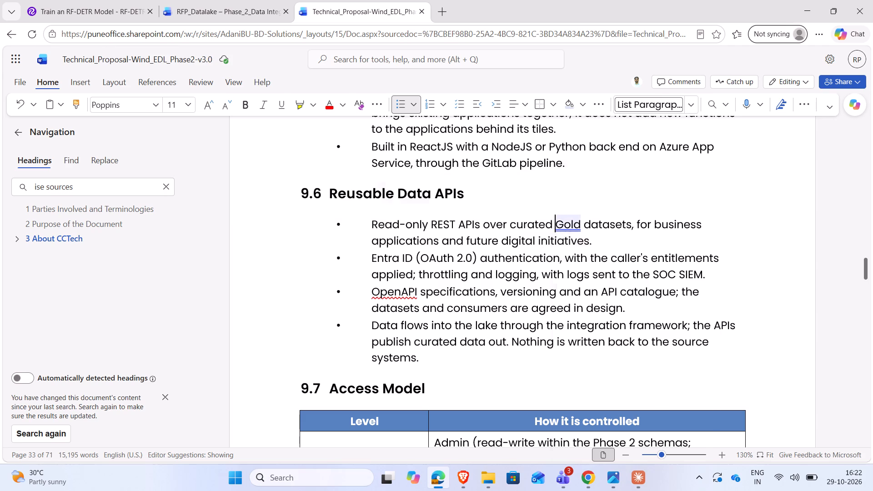
pyautogui.click(499, 215)
pyautogui.click(568, 218)
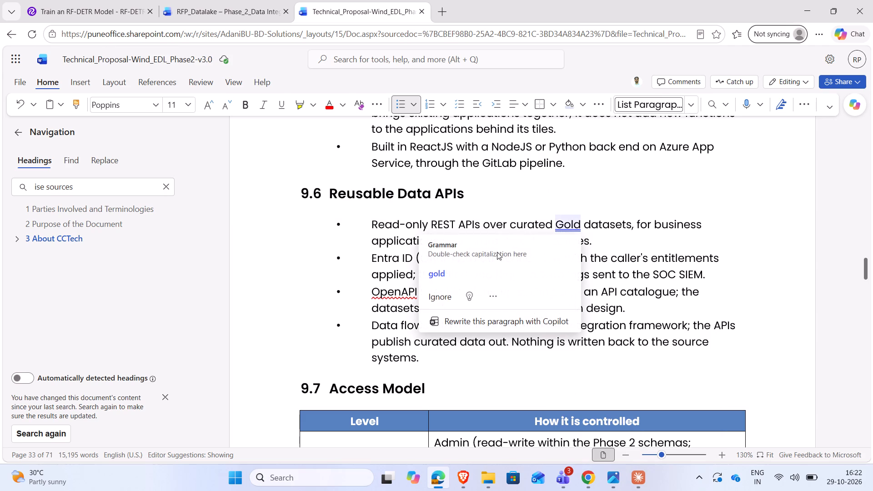
pyautogui.click(465, 278)
# Check the spelling suggestions for "OpenAPI" in section 9.6 without applying any, and save the proposal.
pyautogui.click(404, 296)
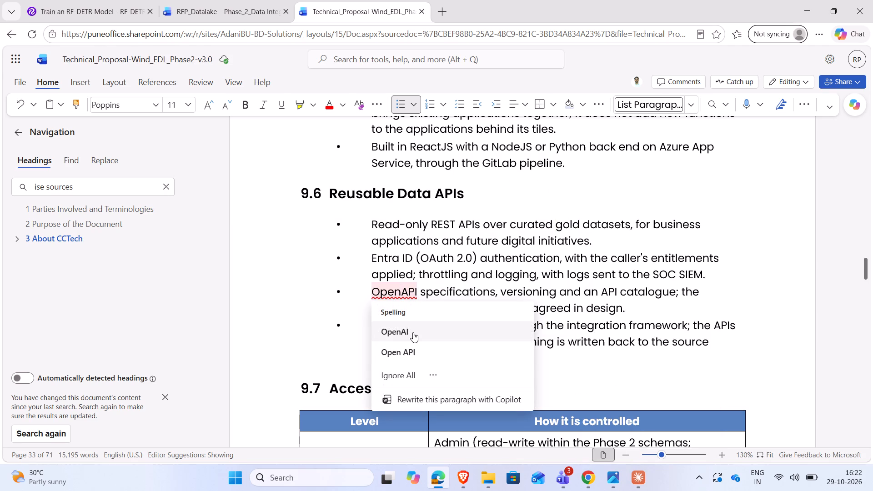
pyautogui.click(519, 281)
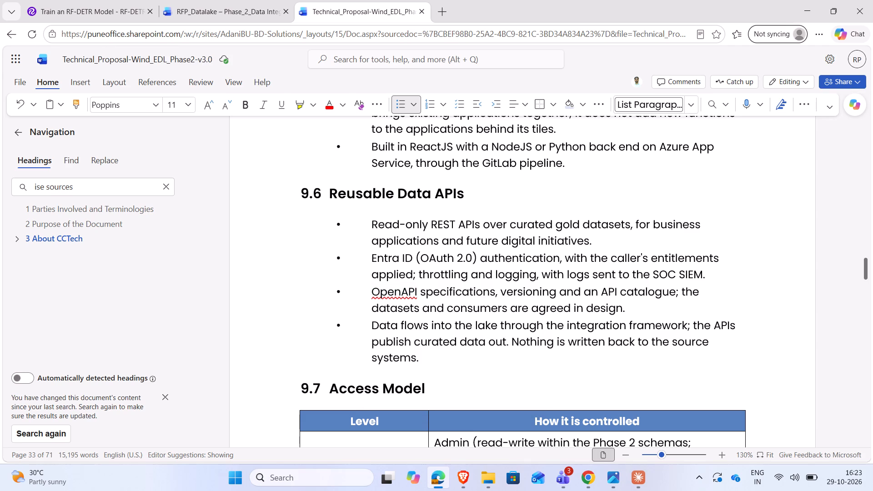
pyautogui.hotkey('ctrl', 's')
# Read the last bullet of section 9.6, on data flowing into the lake through the integration framework and APIs publishing curated data.
pyautogui.moveTo(475, 323); pyautogui.dragTo(489, 325)
pyautogui.moveTo(489, 325); pyautogui.dragTo(519, 328)
pyautogui.moveTo(546, 324); pyautogui.dragTo(651, 323)
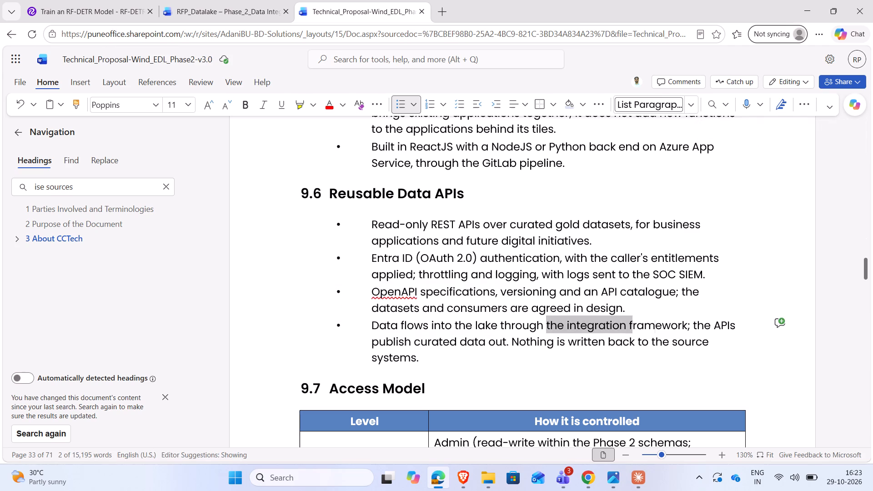
pyautogui.moveTo(651, 323); pyautogui.dragTo(677, 325)
pyautogui.moveTo(695, 326); pyautogui.dragTo(704, 339)
pyautogui.click(466, 351)
# Read the section 9.7 Access Model table across both pages, from Role through Data level, and the access paragraph below it.
pyautogui.scroll(-2, 467, 349)
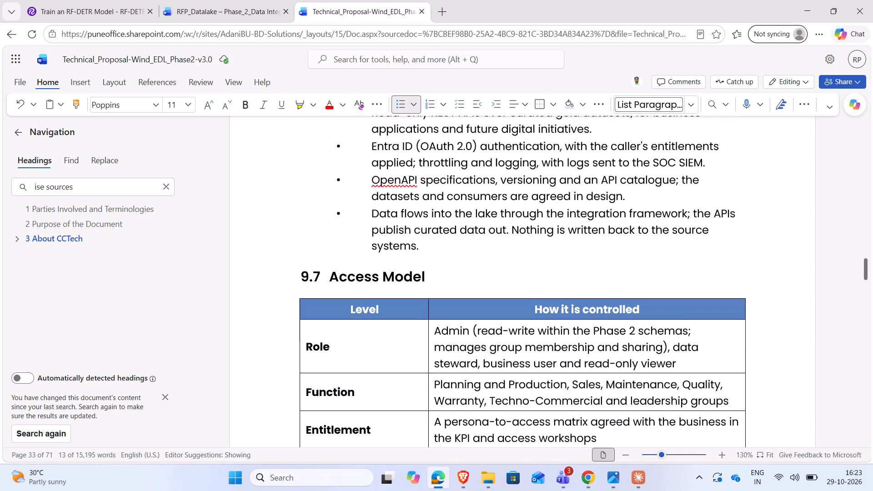
pyautogui.scroll(-2, 467, 349)
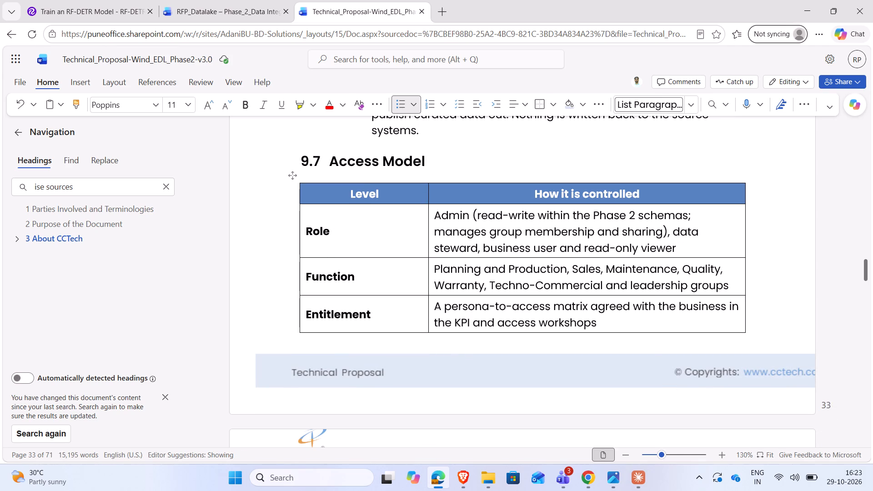
pyautogui.scroll(-4, 455, 262)
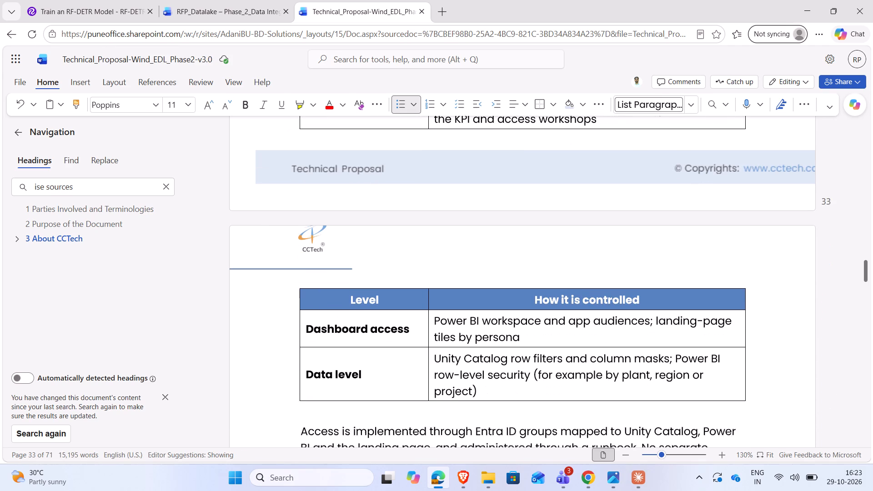
pyautogui.scroll(1, 531, 310)
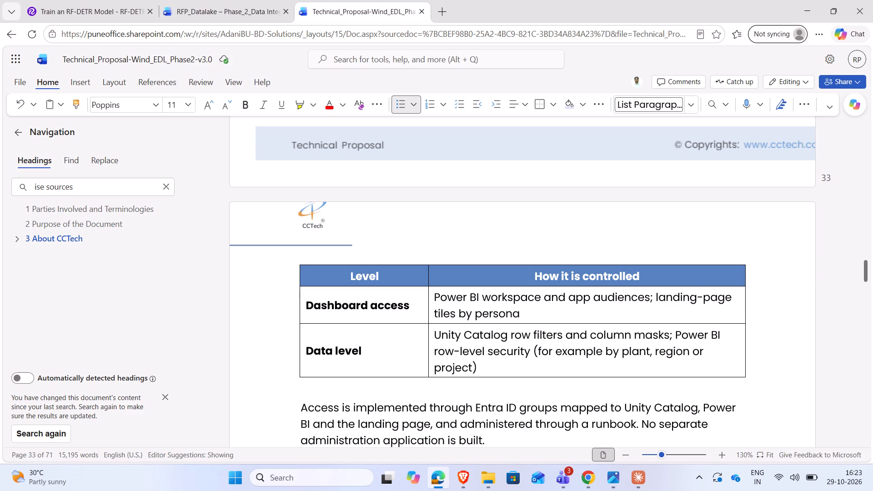
pyautogui.scroll(2, 531, 310)
pyautogui.scroll(3, 485, 284)
pyautogui.scroll(-2, 467, 271)
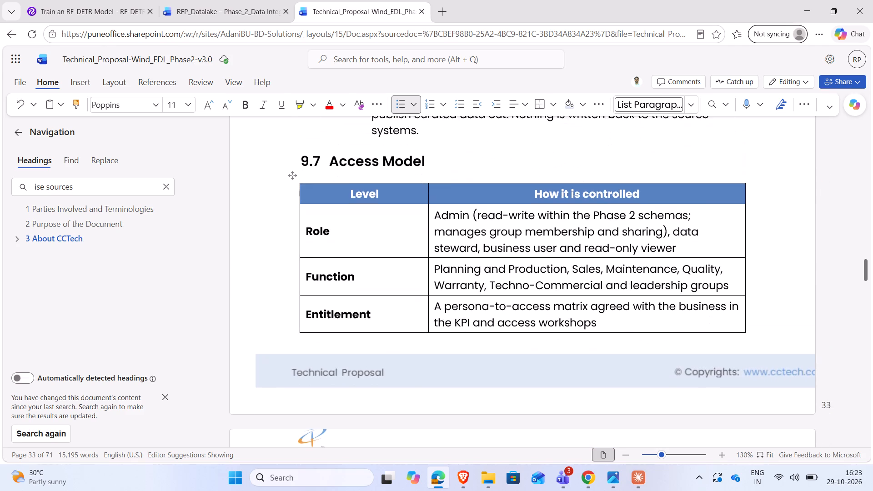
pyautogui.scroll(-8, 467, 271)
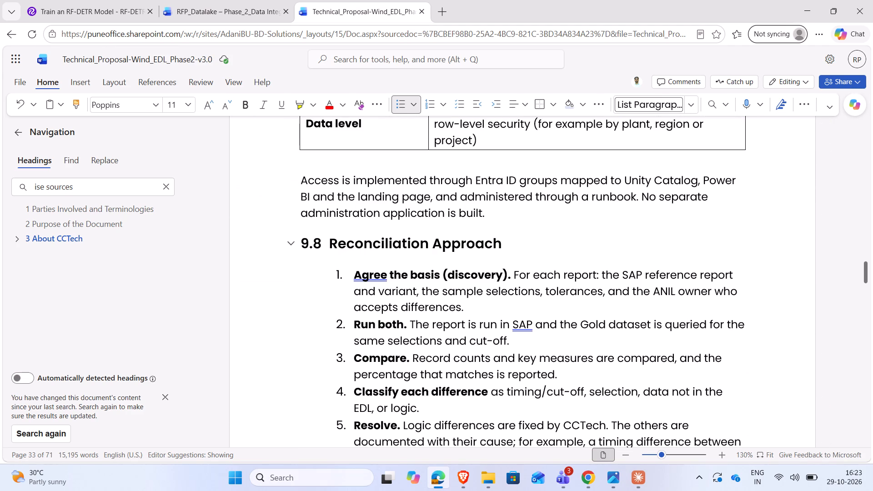
# Jump to section 3 About CCTech through the document outline, expand its subheadings and clear the outline's search text.
pyautogui.moveTo(500, 243); pyautogui.dragTo(335, 253)
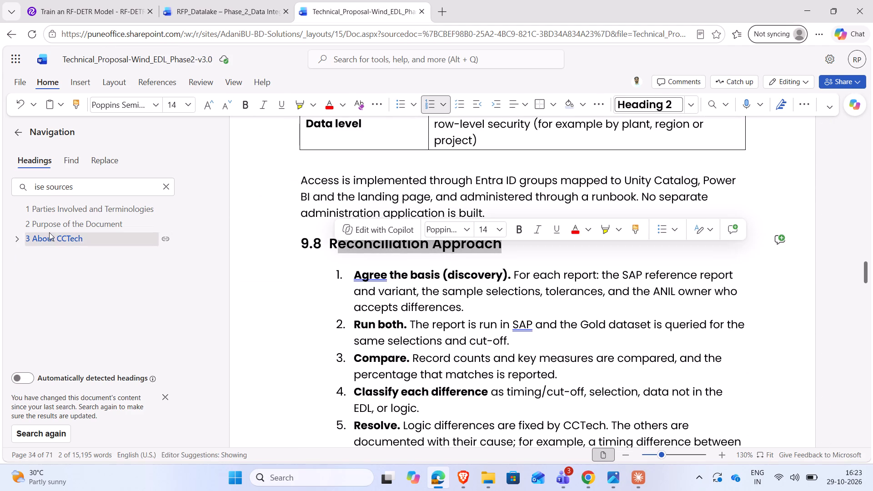
pyautogui.click(49, 232)
pyautogui.click(54, 240)
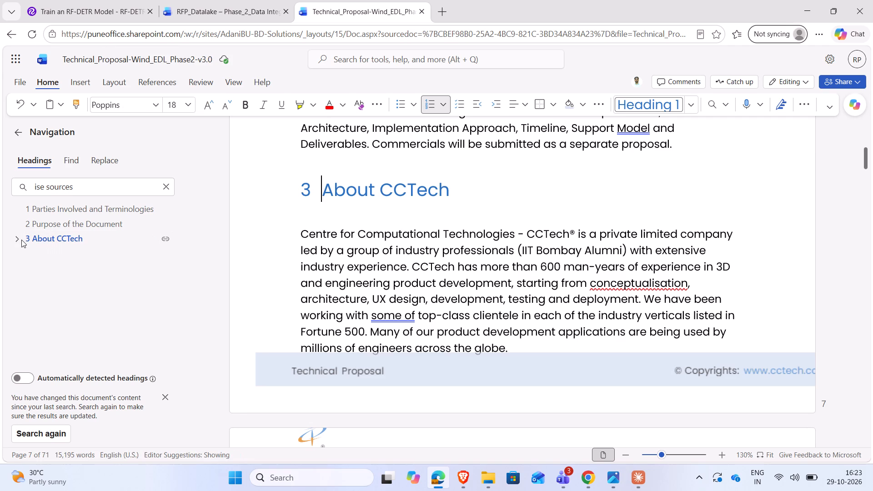
pyautogui.click(13, 237)
pyautogui.click(18, 244)
pyautogui.click(17, 240)
pyautogui.click(171, 186)
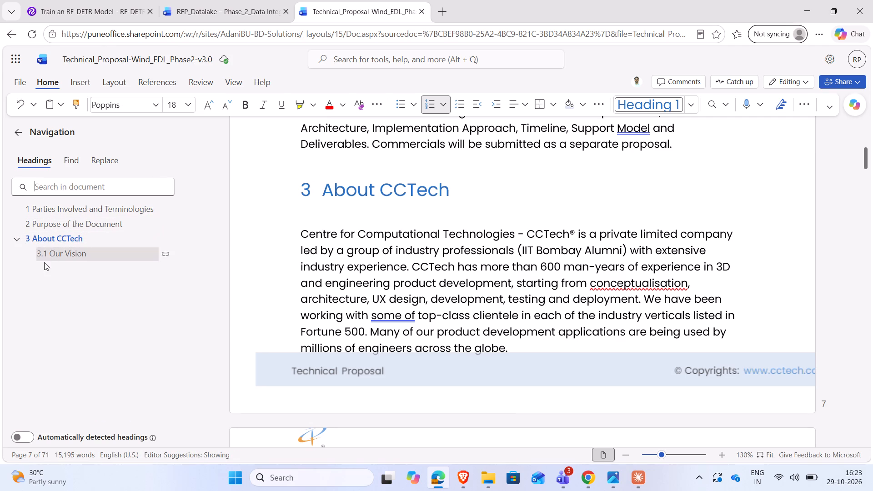
pyautogui.click(27, 212)
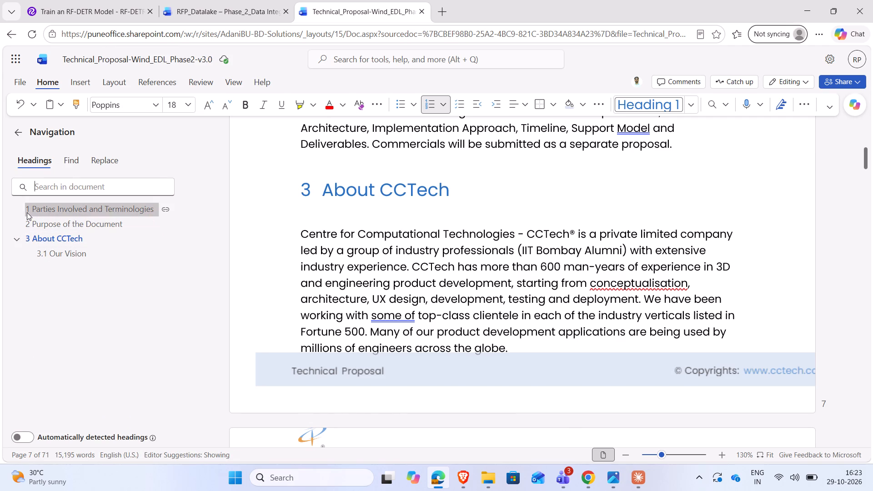
pyautogui.click(41, 226)
pyautogui.click(40, 239)
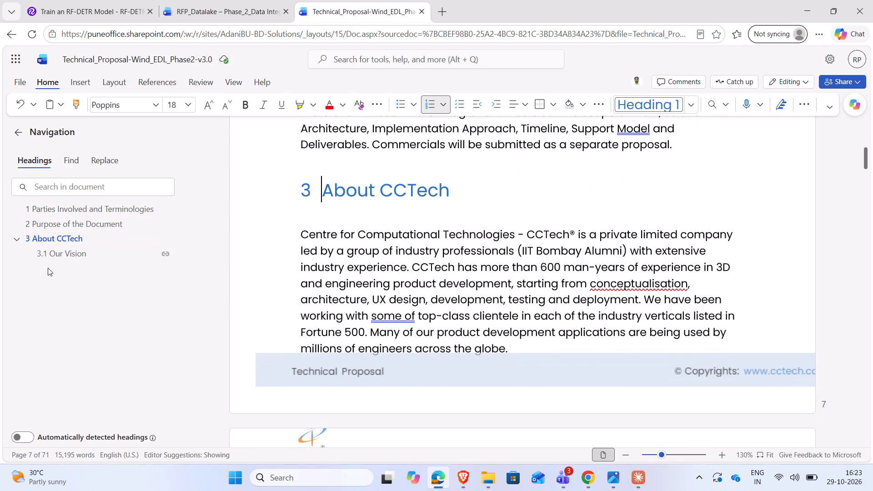
pyautogui.click(48, 268)
pyautogui.click(60, 322)
# Skim the proposal from section 3 About CCTech to the section 6.5 Problems and Challenges table.
pyautogui.scroll(-7, 461, 254)
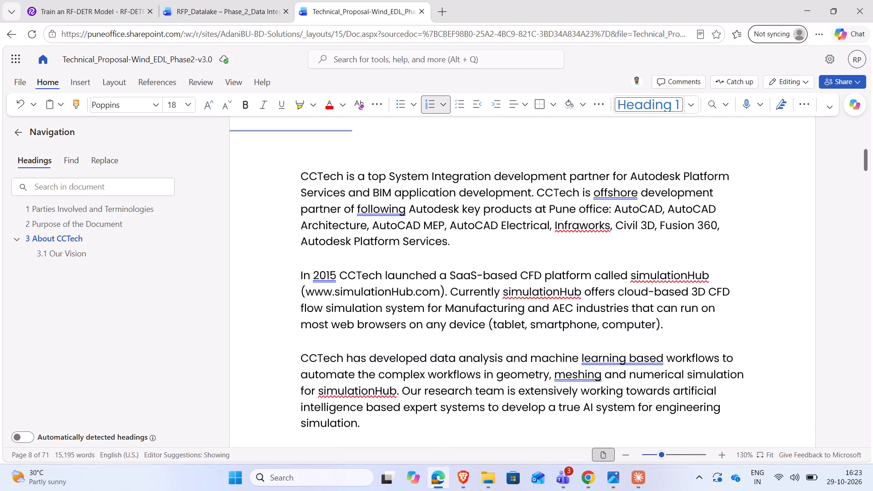
pyautogui.scroll(-20, 456, 243)
pyautogui.scroll(-7, 456, 243)
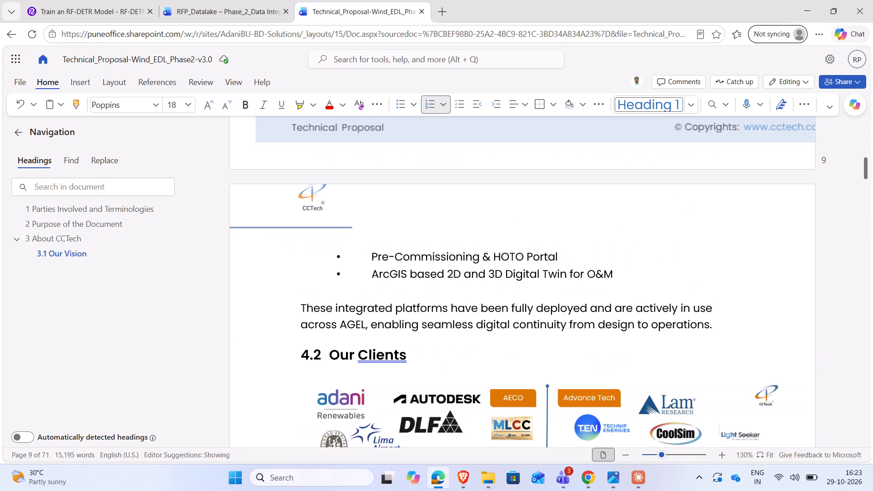
pyautogui.scroll(-20, 453, 240)
pyautogui.scroll(-17, 453, 240)
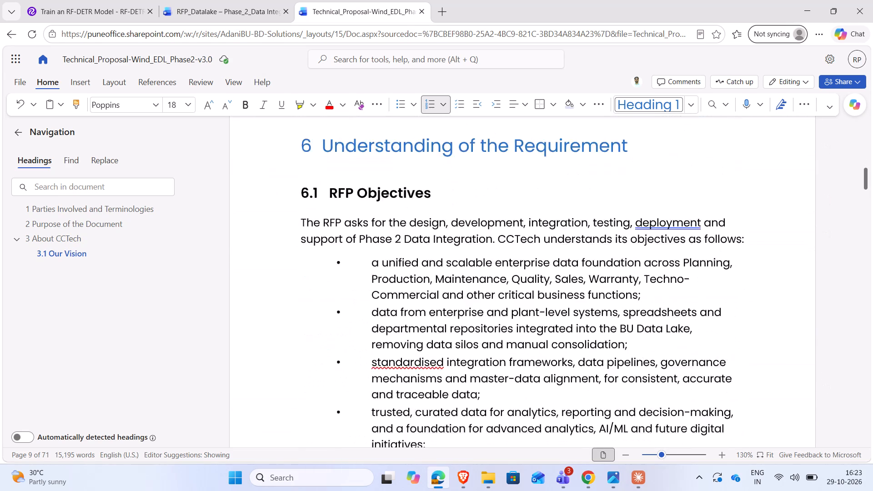
pyautogui.scroll(-20, 453, 240)
pyautogui.scroll(-18, 453, 240)
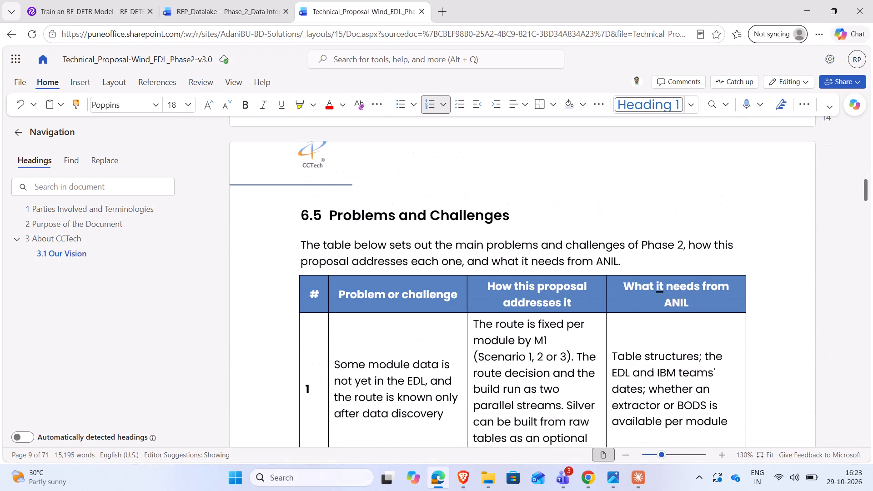
pyautogui.scroll(-2, 453, 235)
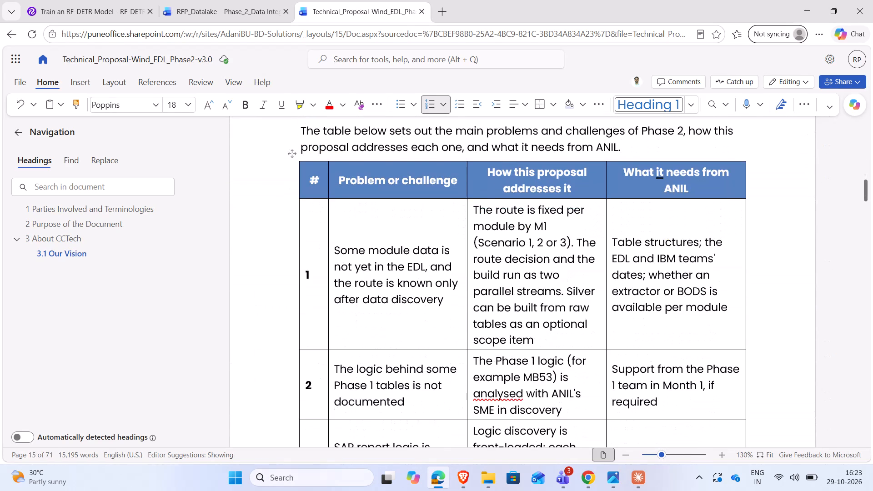
# Look back through section 6 and the Phase 2 summary table to the start of section 5 Executive Summary.
pyautogui.scroll(13, 451, 234)
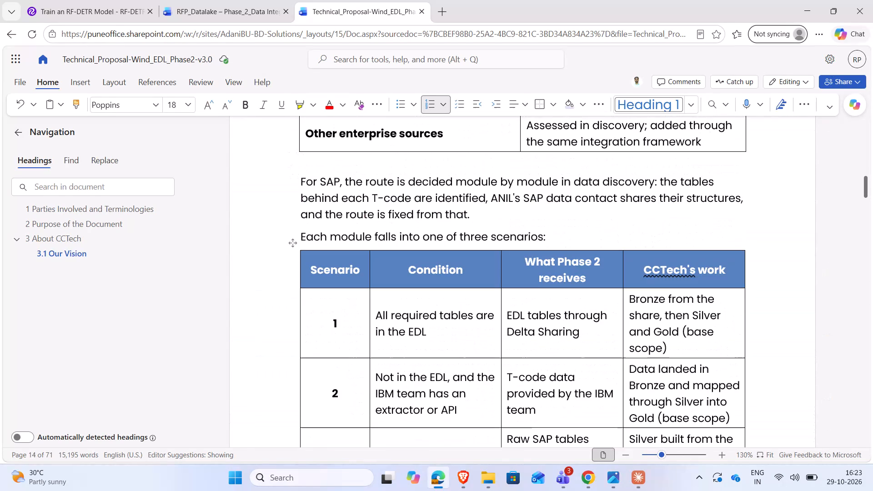
pyautogui.scroll(16, 448, 231)
pyautogui.scroll(-4, 448, 231)
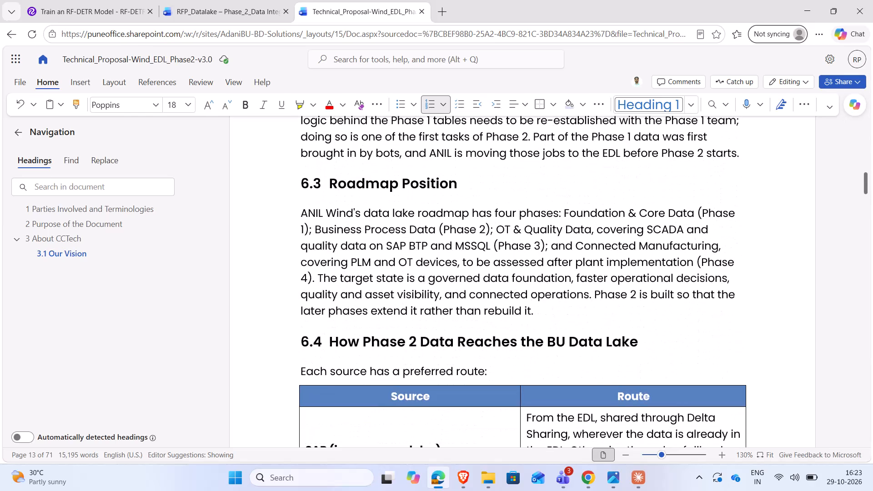
pyautogui.scroll(19, 448, 231)
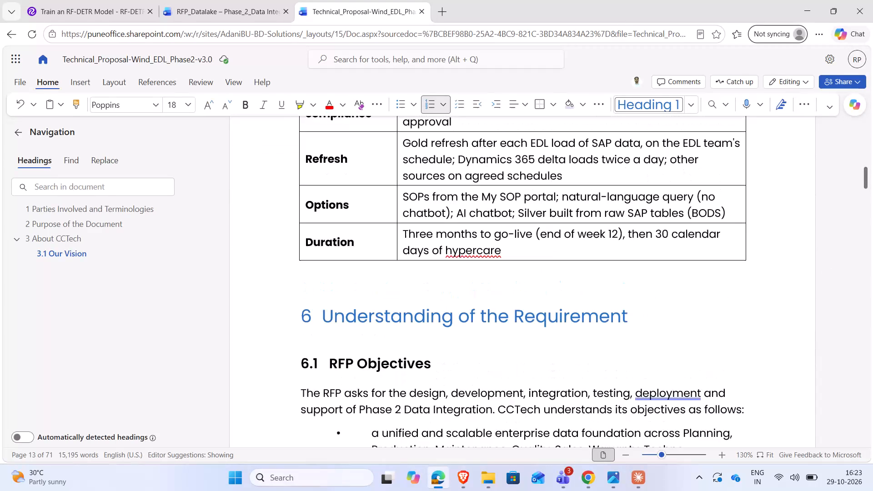
pyautogui.scroll(4, 448, 231)
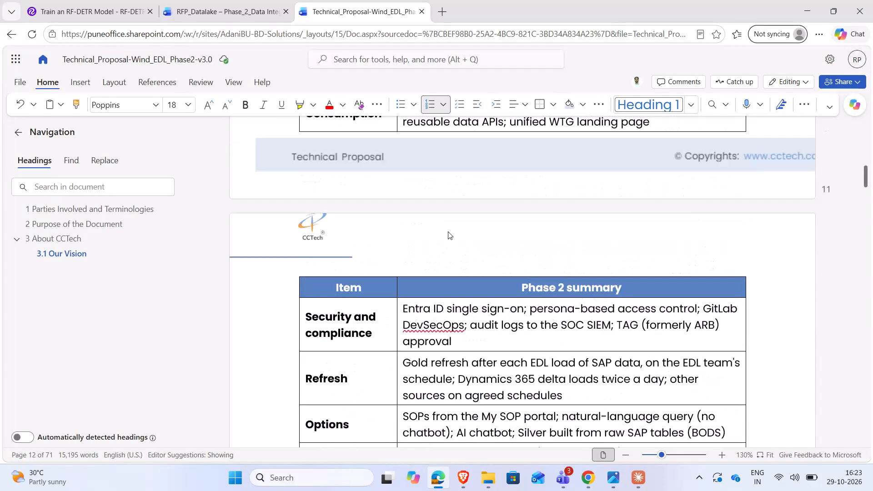
pyautogui.scroll(-5, 448, 231)
pyautogui.scroll(11, 448, 231)
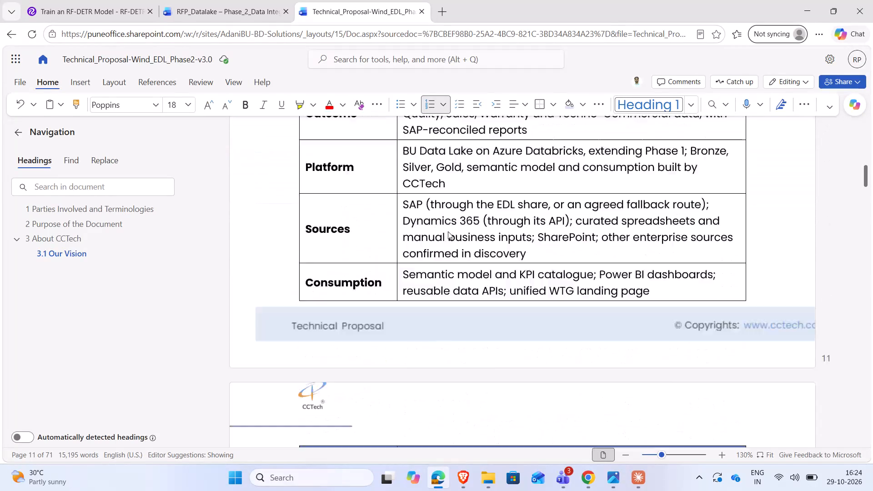
pyautogui.scroll(15, 448, 231)
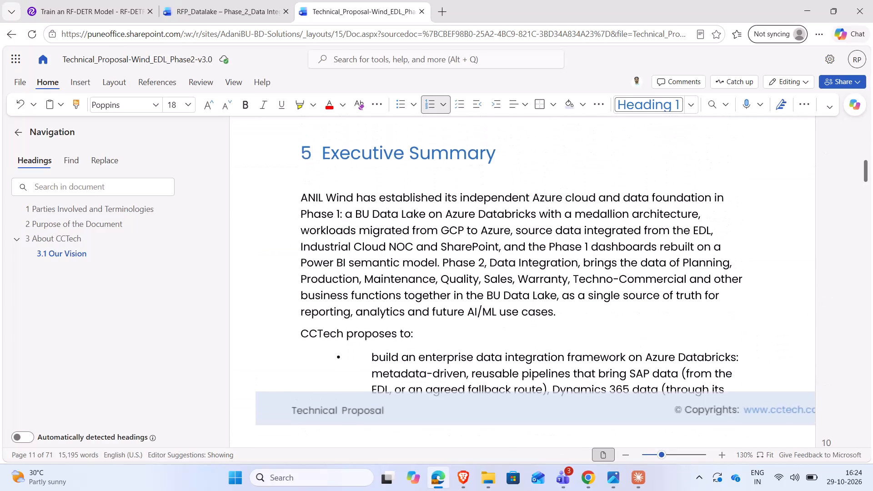
# Skim the proposal from section 5 Executive Summary through sections 6 and 7 to section 8.1 Scope Split.
pyautogui.scroll(-18, 448, 231)
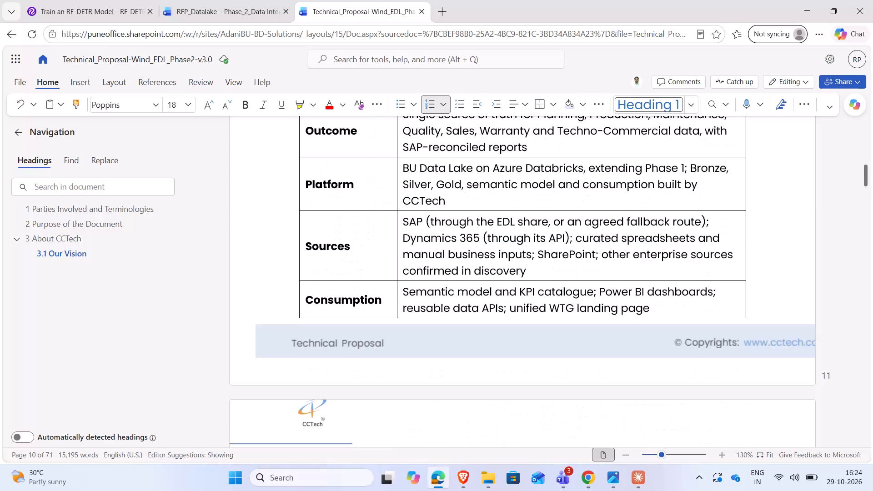
pyautogui.scroll(-9, 448, 231)
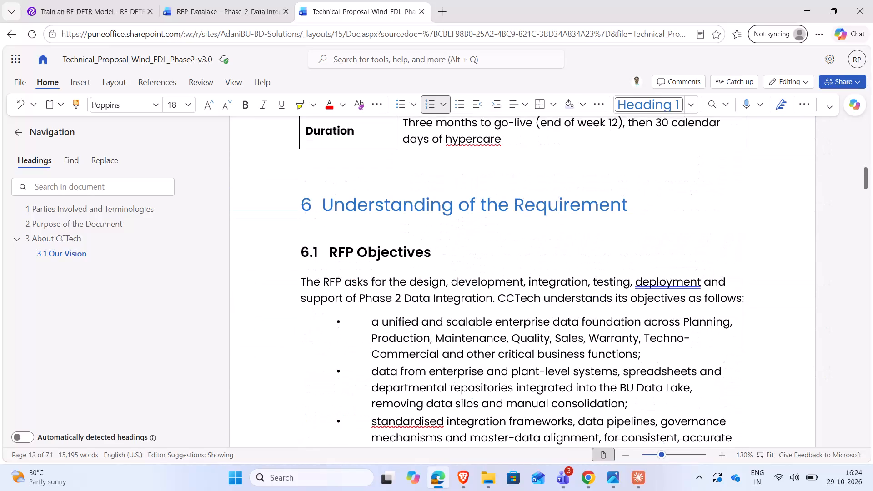
pyautogui.scroll(-8, 452, 239)
pyautogui.scroll(-13, 466, 274)
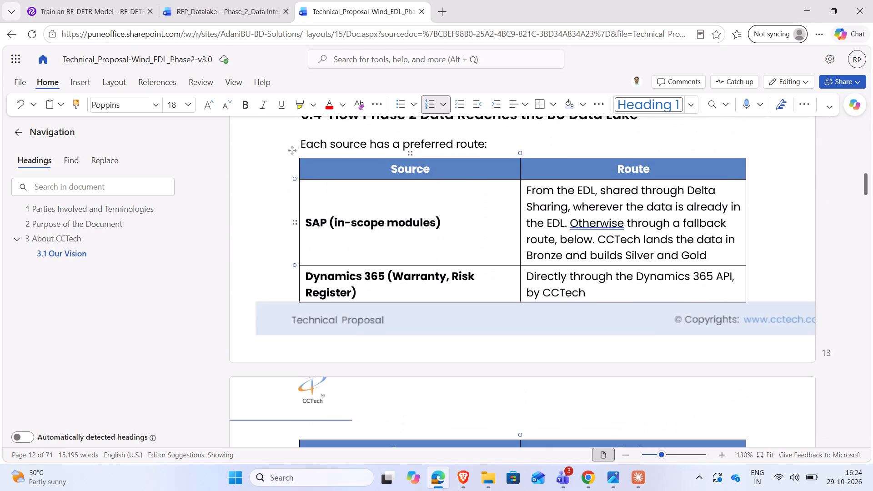
pyautogui.scroll(-19, 466, 274)
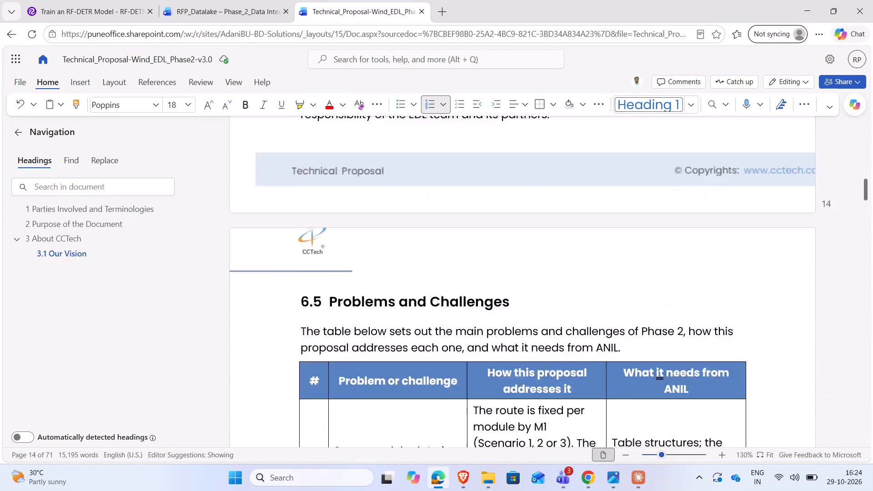
pyautogui.scroll(-14, 466, 274)
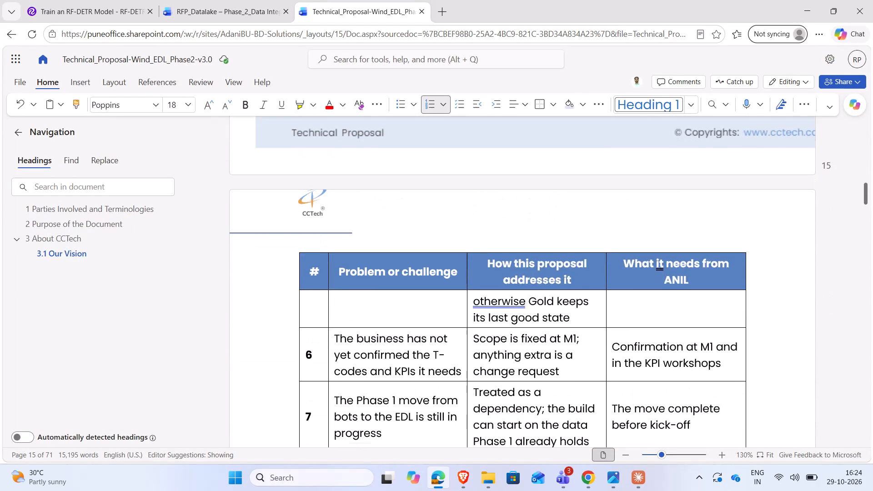
pyautogui.scroll(-14, 467, 276)
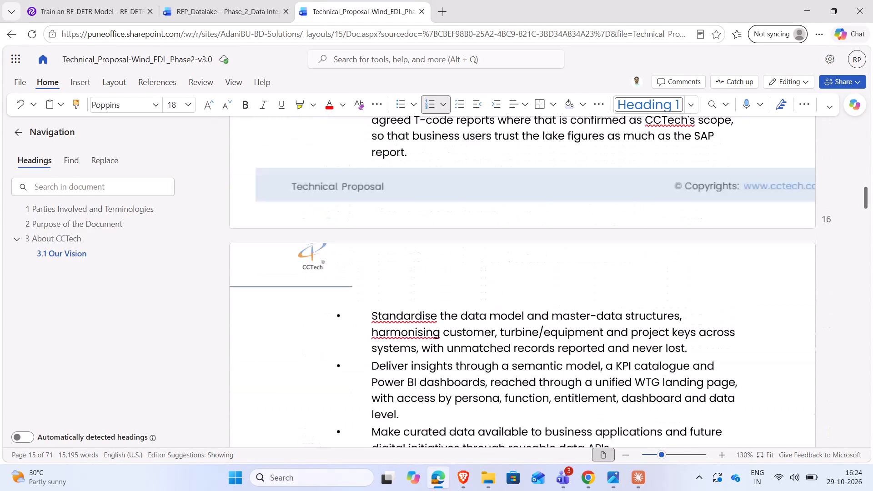
pyautogui.scroll(-7, 467, 276)
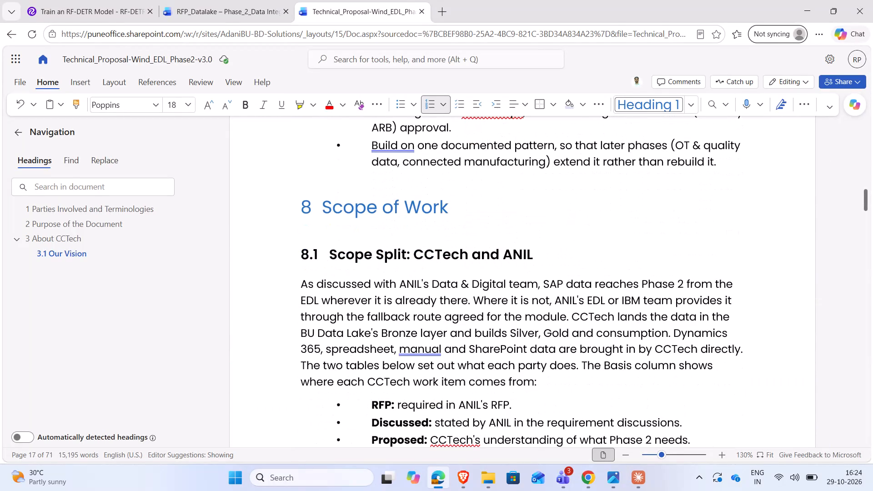
# Read the section 8.2 CCTech Scope table from row A1 through row A12, with the basis given for each deliverable.
pyautogui.scroll(-10, 507, 316)
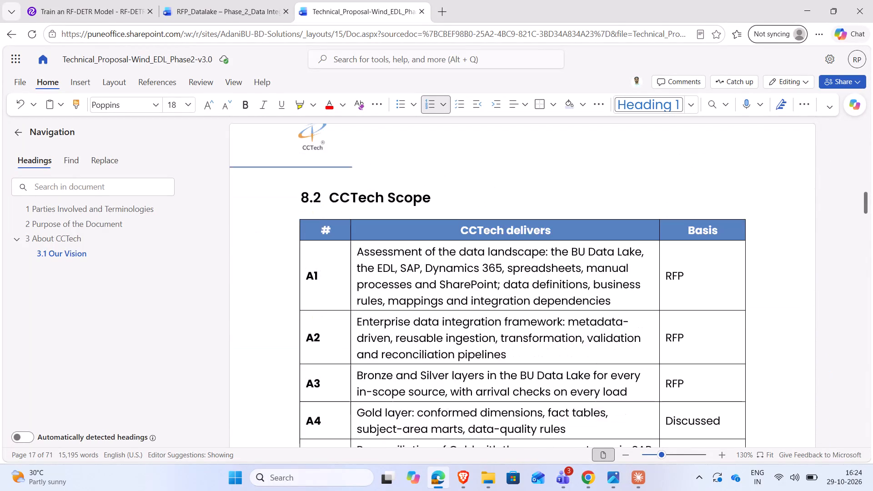
pyautogui.scroll(-10, 508, 320)
pyautogui.scroll(11, 508, 322)
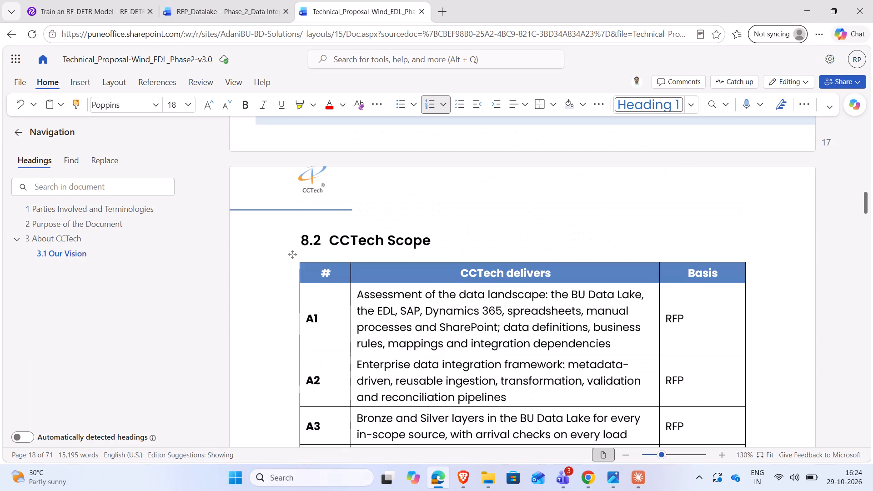
pyautogui.scroll(-2, 508, 322)
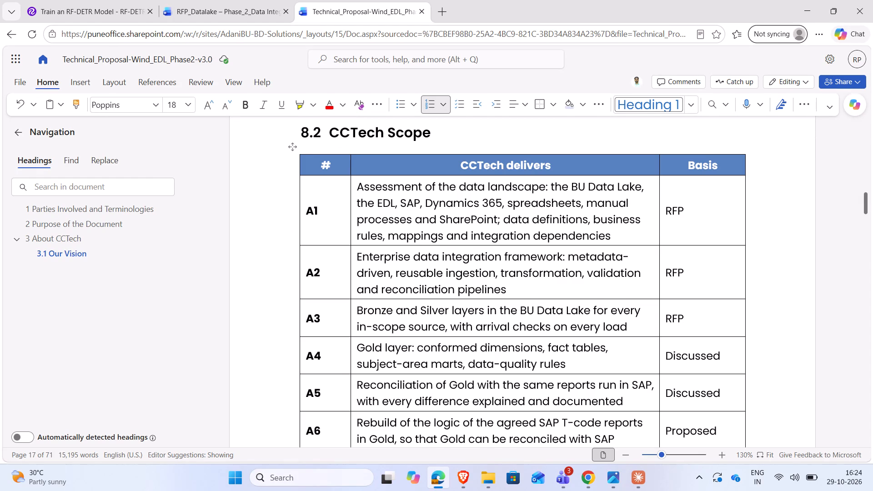
pyautogui.scroll(-1, 612, 228)
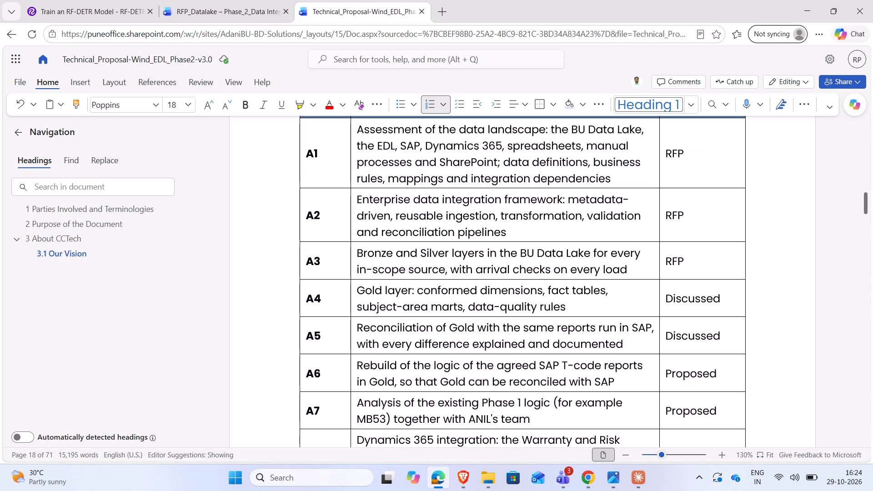
pyautogui.moveTo(635, 255); pyautogui.dragTo(366, 253)
pyautogui.click(459, 273)
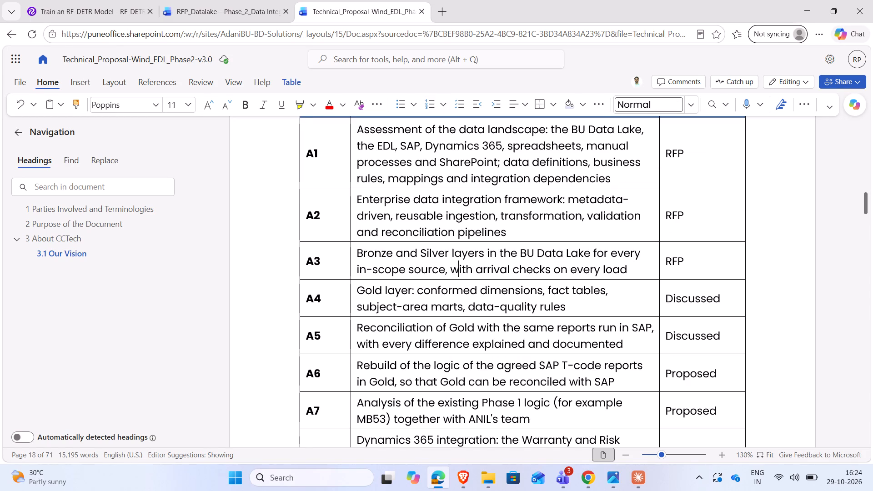
pyautogui.scroll(-2, 476, 265)
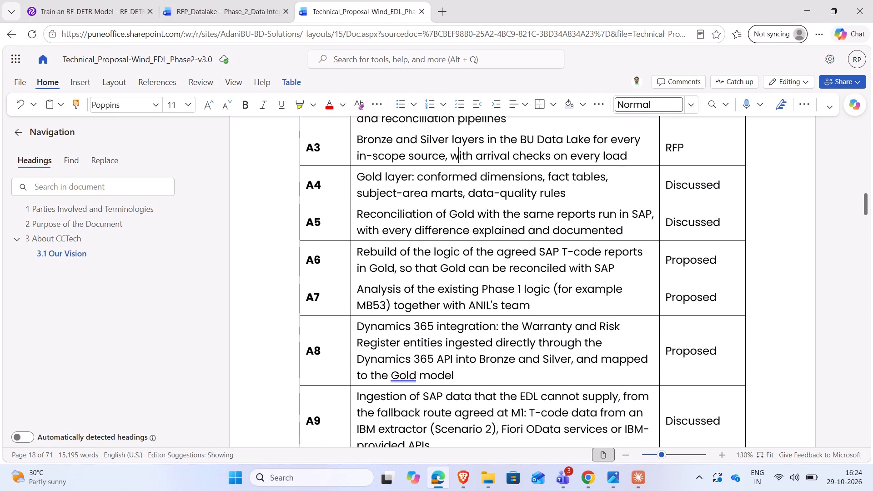
pyautogui.scroll(-2, 476, 265)
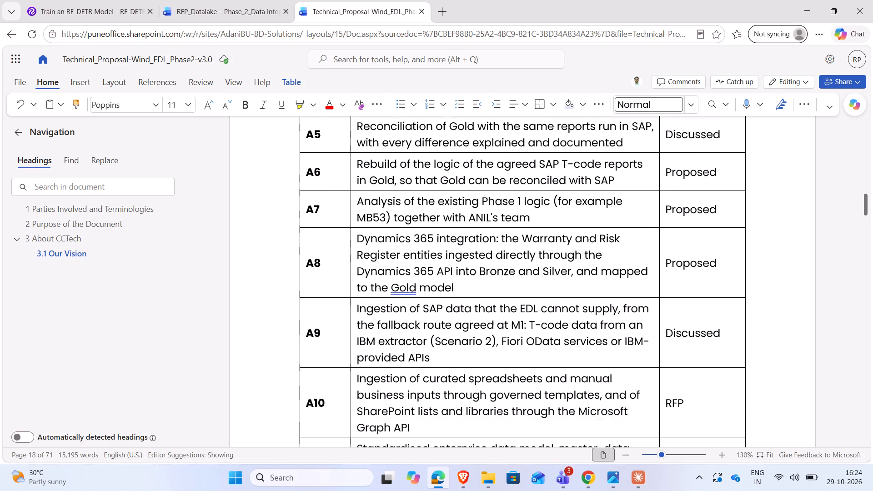
pyautogui.scroll(-1, 476, 265)
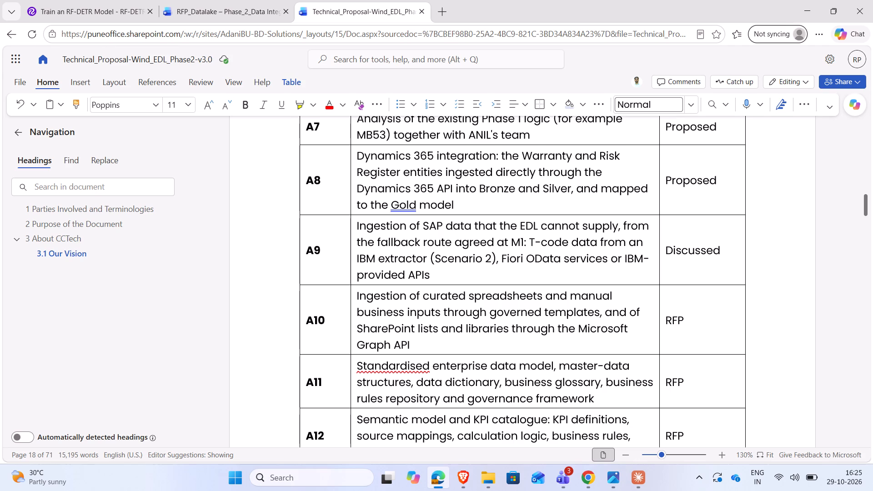
pyautogui.scroll(-1, 434, 317)
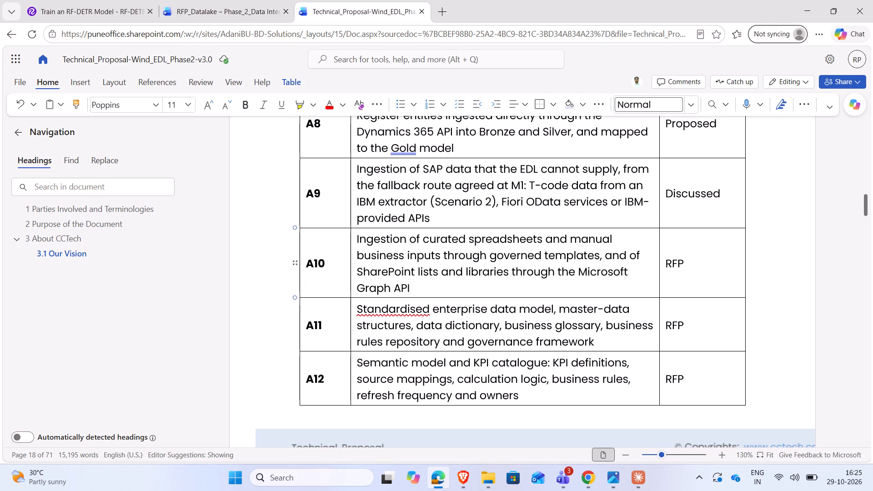
# Examine row A12's semantic model and KPI catalogue wording phrase by phrase, from KPI definitions through refresh frequency and owners.
pyautogui.moveTo(549, 364); pyautogui.dragTo(354, 368)
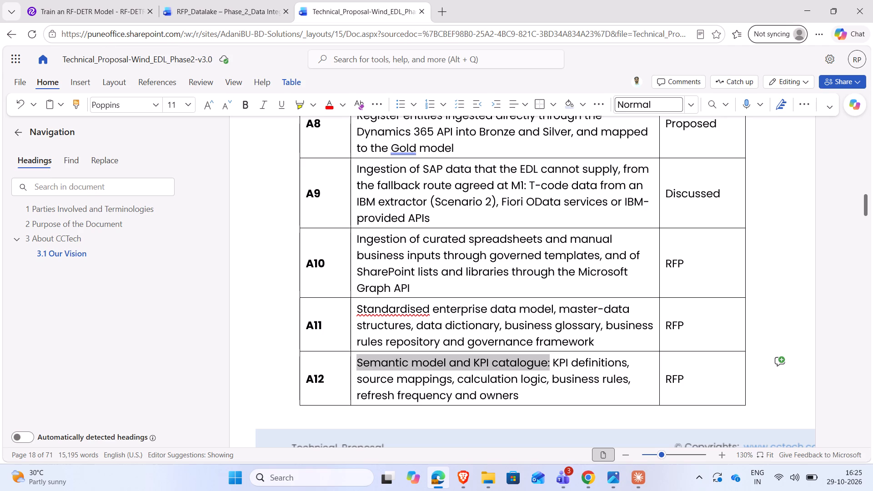
pyautogui.moveTo(354, 368); pyautogui.dragTo(354, 366)
pyautogui.click(554, 368)
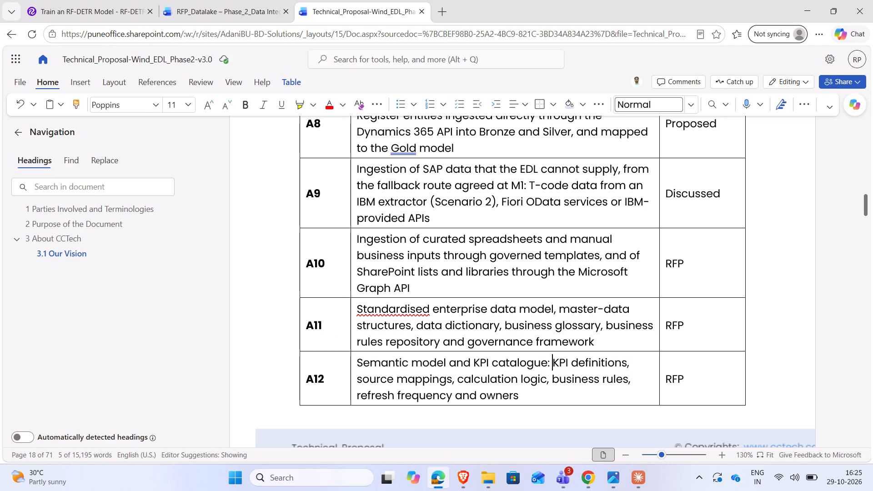
pyautogui.moveTo(553, 362); pyautogui.dragTo(633, 360)
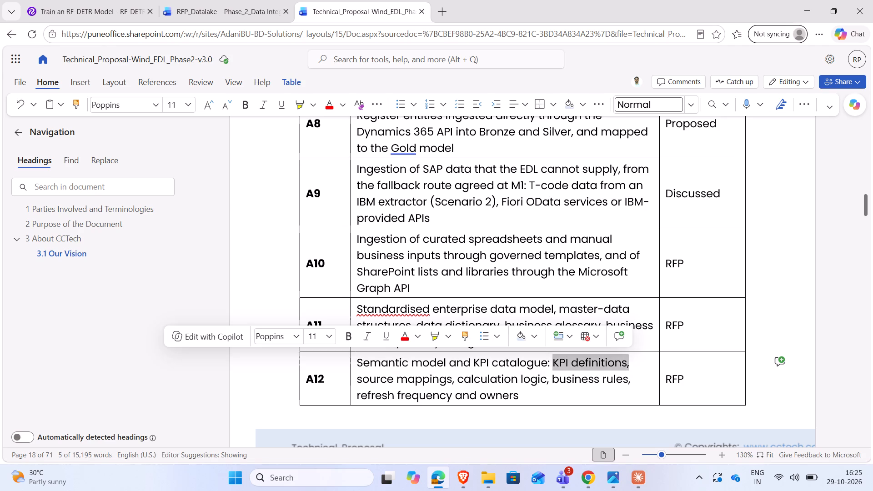
pyautogui.moveTo(393, 381); pyautogui.dragTo(442, 379)
pyautogui.moveTo(459, 379); pyautogui.dragTo(523, 380)
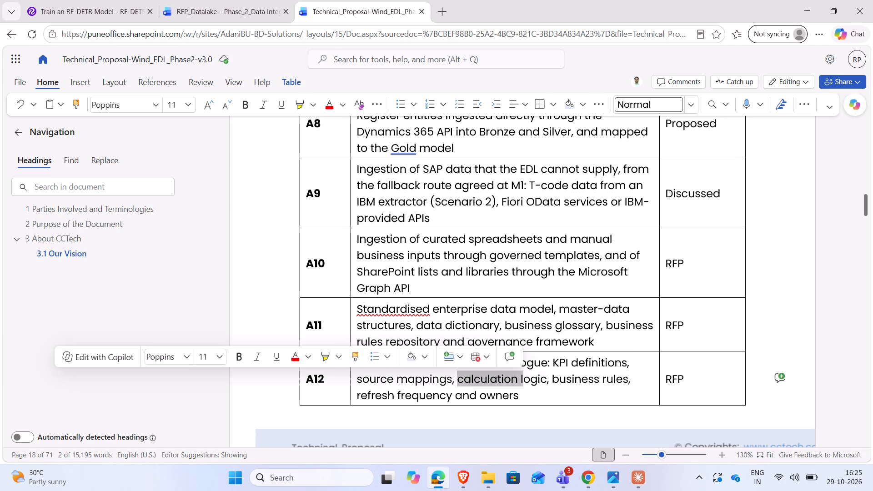
pyautogui.moveTo(536, 378); pyautogui.dragTo(588, 381)
pyautogui.moveTo(402, 401); pyautogui.dragTo(473, 392)
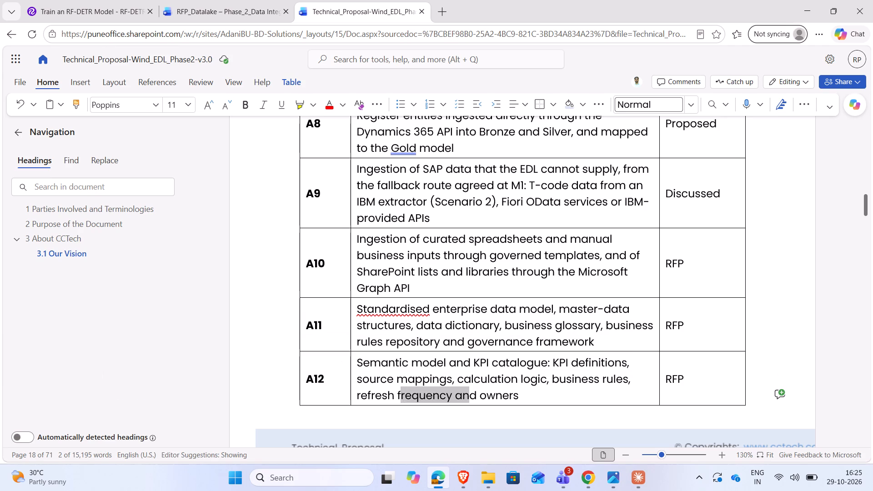
pyautogui.moveTo(473, 392); pyautogui.dragTo(509, 391)
pyautogui.click(439, 395)
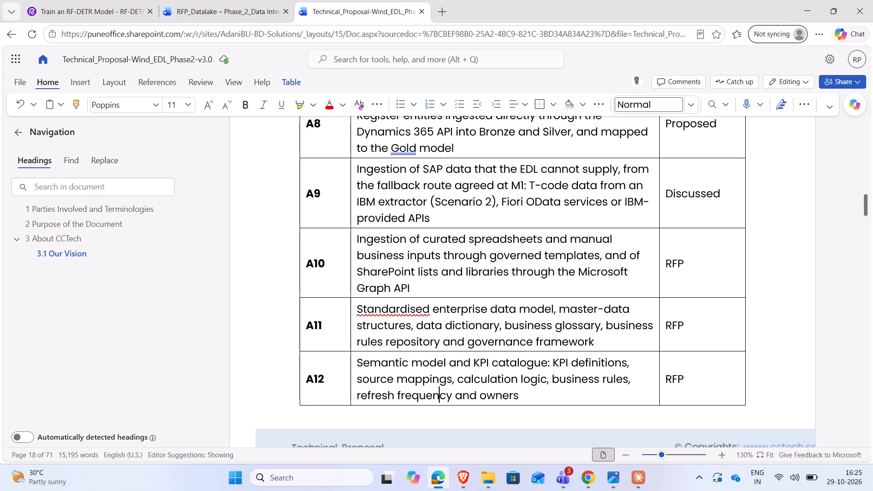
# Read CCTech Scope rows A13 to A19, covering dashboards, landing page, APIs, security, TAG approval, orchestration and testing.
pyautogui.scroll(-6, 452, 368)
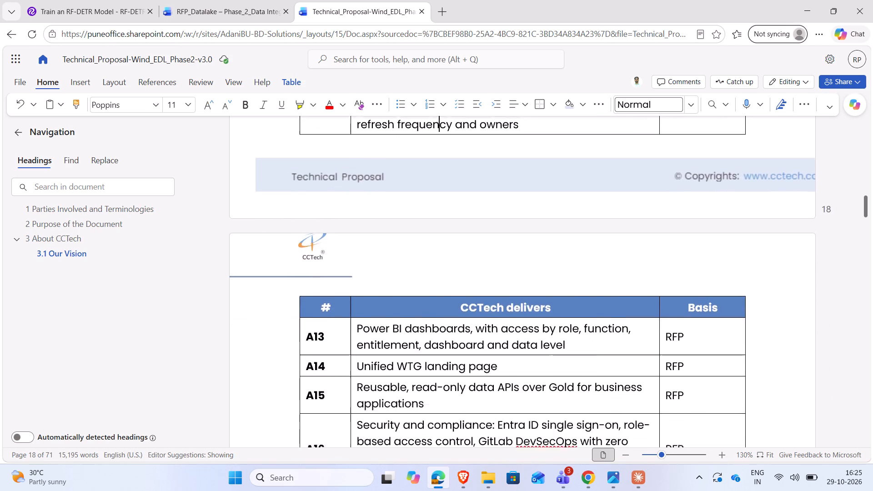
pyautogui.scroll(-1, 452, 368)
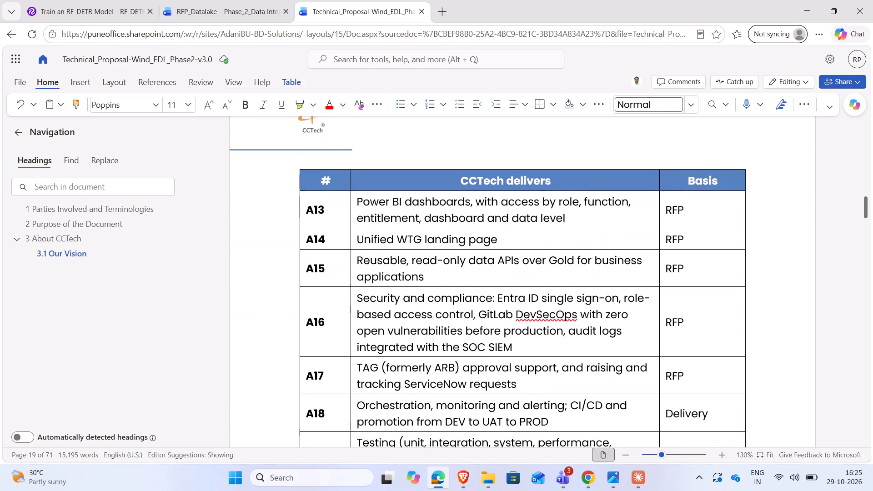
pyautogui.scroll(-1, 452, 368)
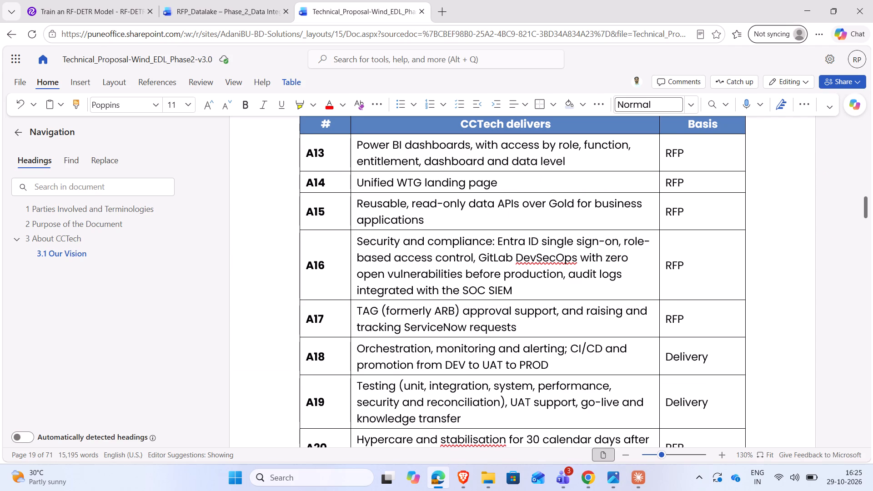
pyautogui.moveTo(422, 237); pyautogui.dragTo(541, 234)
pyautogui.click(496, 271)
pyautogui.scroll(-2, 489, 274)
pyautogui.moveTo(467, 198); pyautogui.dragTo(561, 195)
pyautogui.moveTo(398, 221); pyautogui.dragTo(484, 213)
pyautogui.click(511, 213)
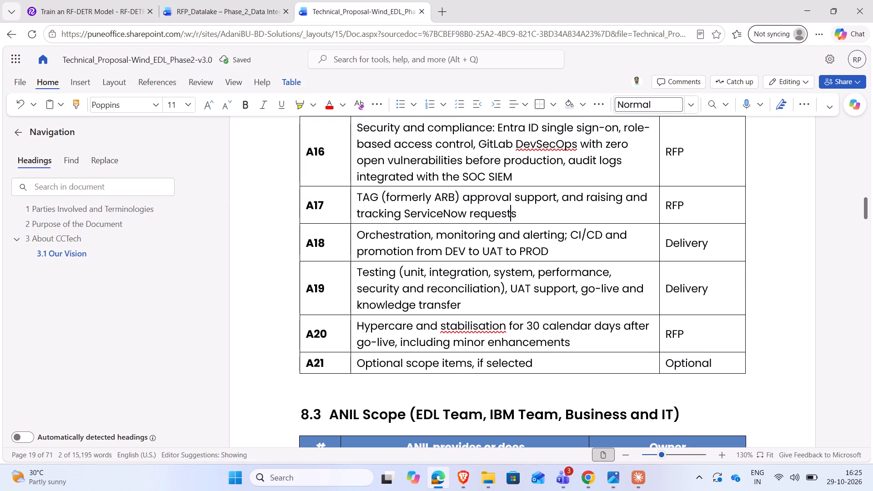
pyautogui.moveTo(426, 235); pyautogui.dragTo(561, 227)
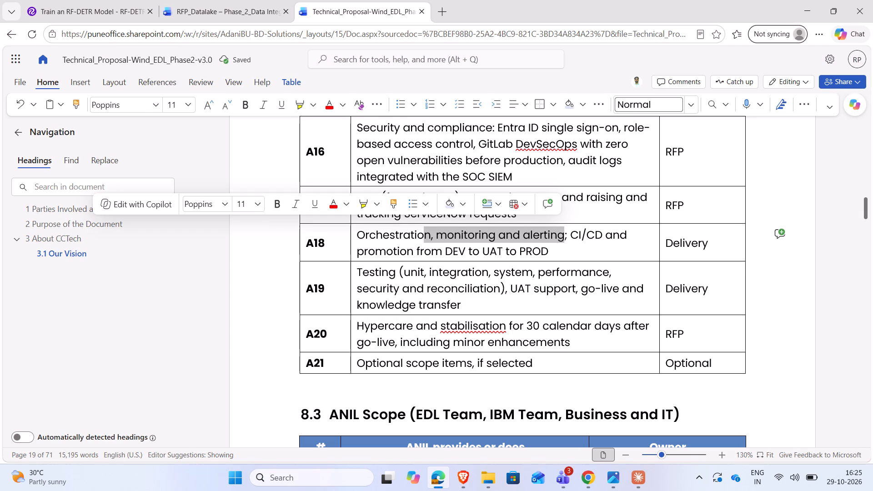
pyautogui.moveTo(451, 244); pyautogui.dragTo(557, 239)
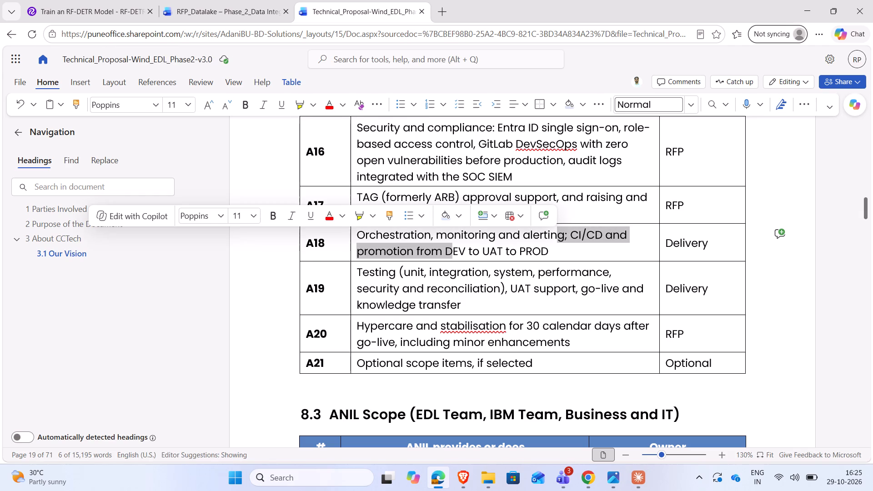
pyautogui.moveTo(534, 269); pyautogui.dragTo(545, 269)
pyautogui.click(445, 304)
# Correct the spelling in row A20 of the CCTech Scope table to "stabilization" and save the document.
pyautogui.click(476, 325)
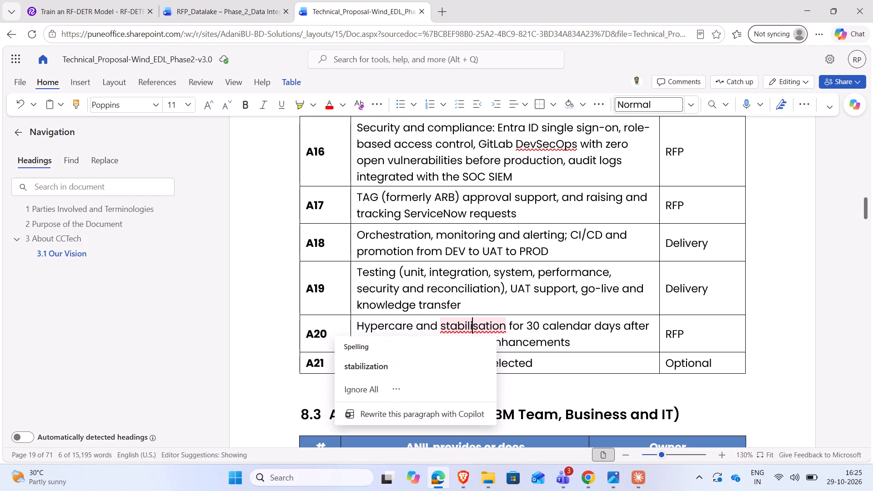
pyautogui.click(387, 366)
pyautogui.hotkey('ctrl', 's')
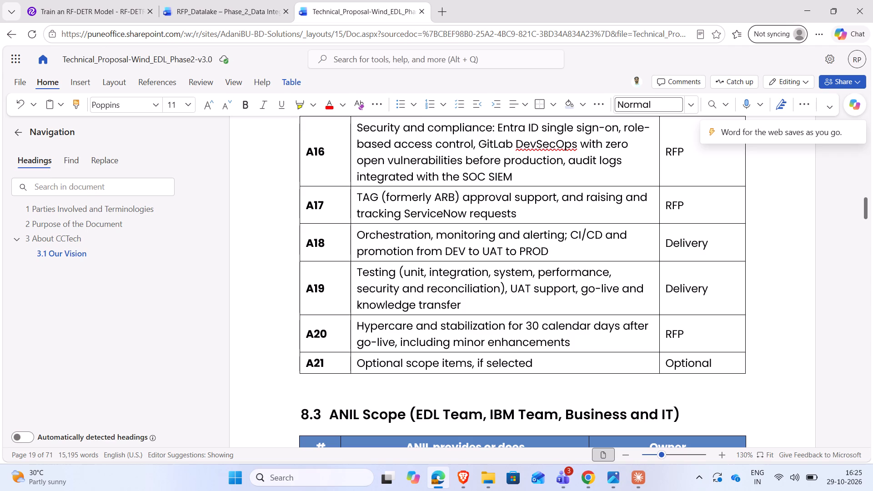
# Read rows B1 and B2 of the section 8.3 ANIL Scope table, including the owner of each item.
pyautogui.scroll(-2, 538, 331)
pyautogui.scroll(-2, 498, 331)
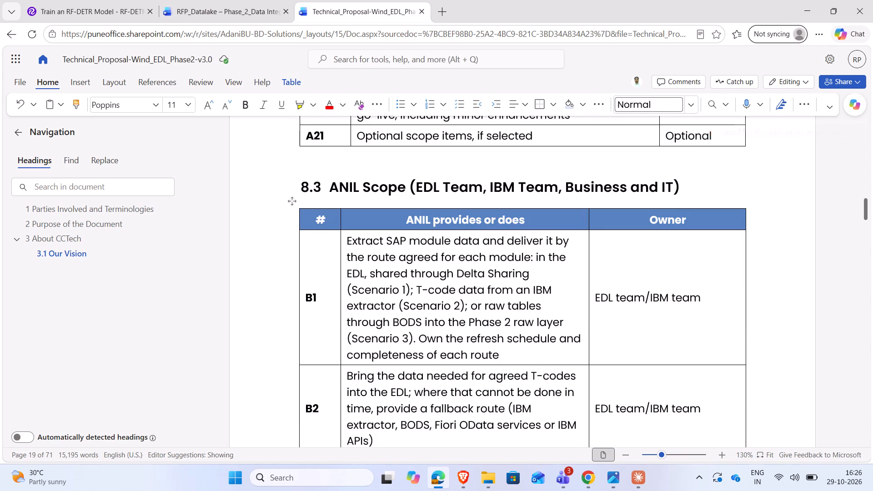
pyautogui.scroll(-1, 492, 263)
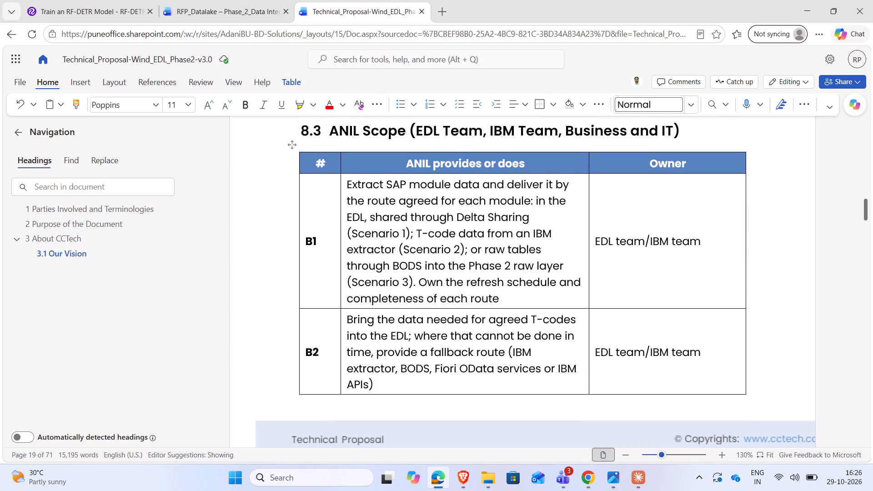
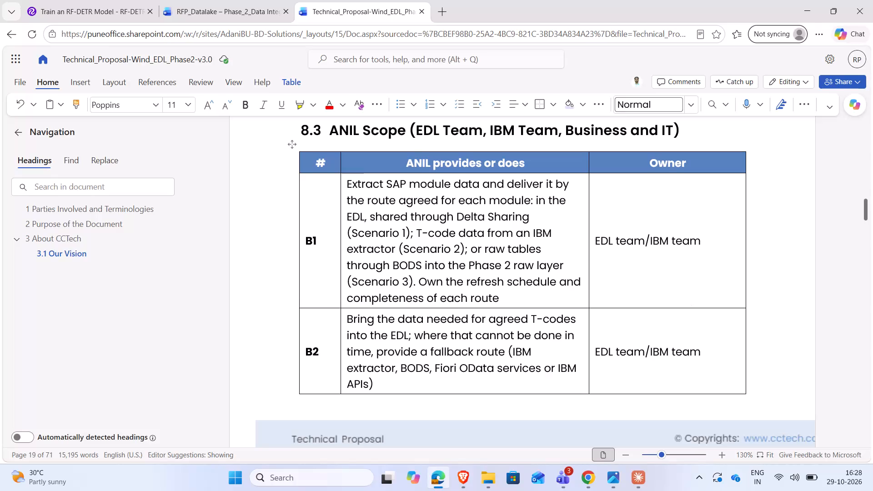
# Continue through the section 8.3 ANIL Scope table, reading rows B3 to B5 and the owner of each item.
pyautogui.scroll(-6, 580, 326)
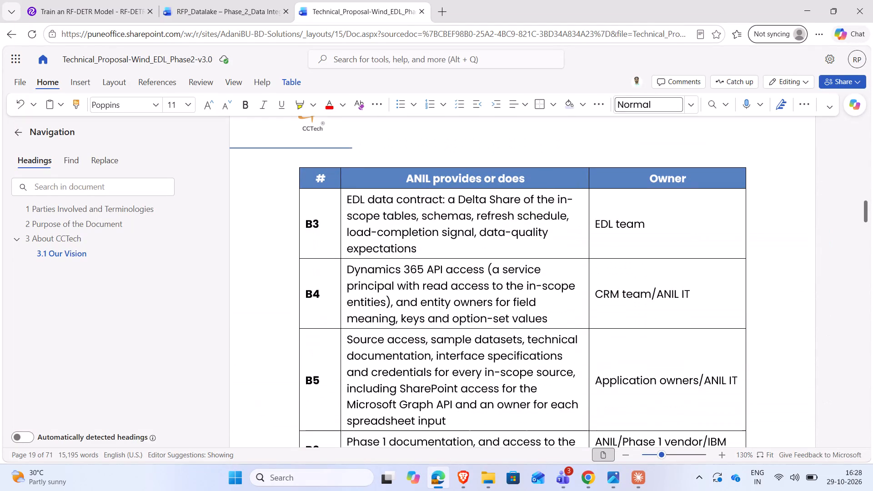
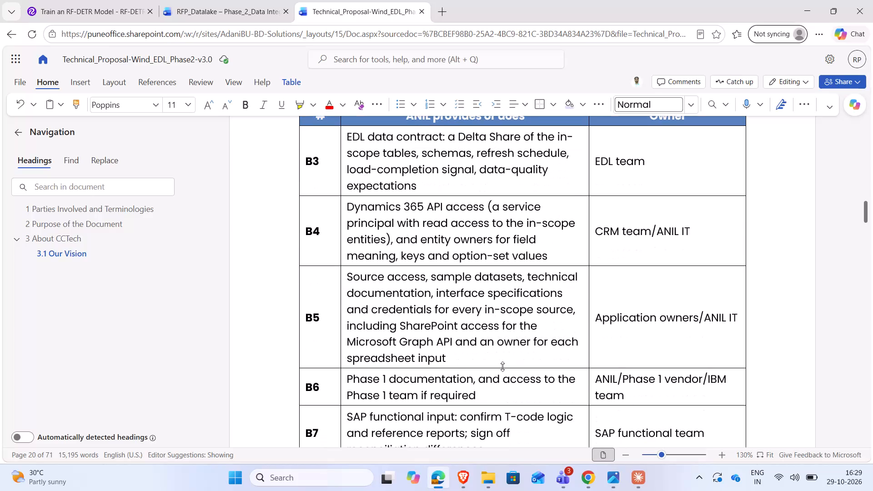
# Read the remaining page 20 rows of the section 8.3 ANIL Scope table, B6 to B12, with their owners.
pyautogui.scroll(-2, 502, 366)
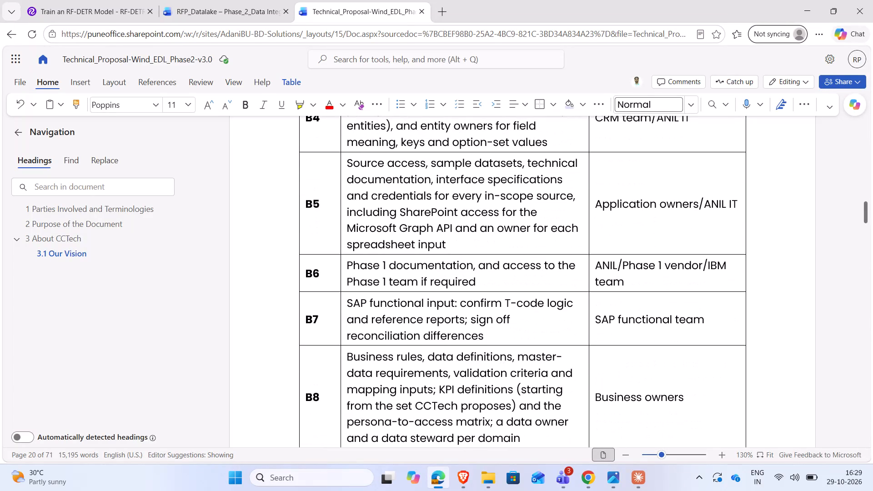
pyautogui.scroll(-2, 485, 362)
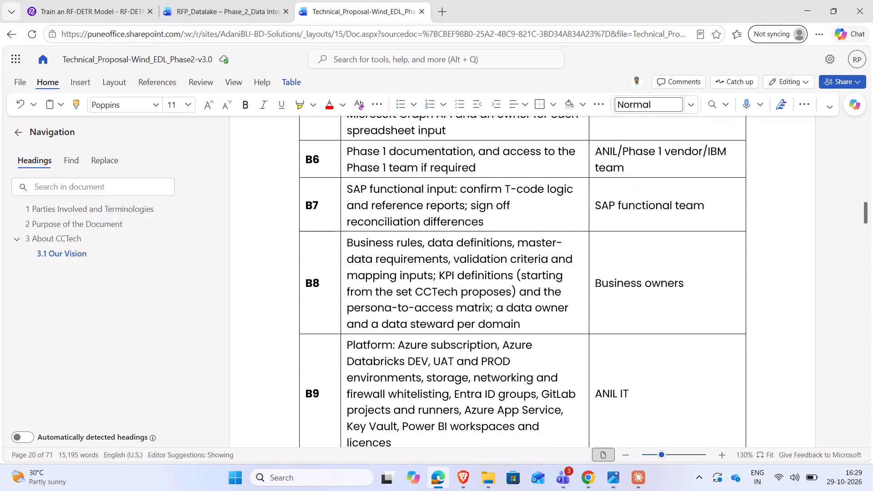
pyautogui.scroll(-1, 485, 362)
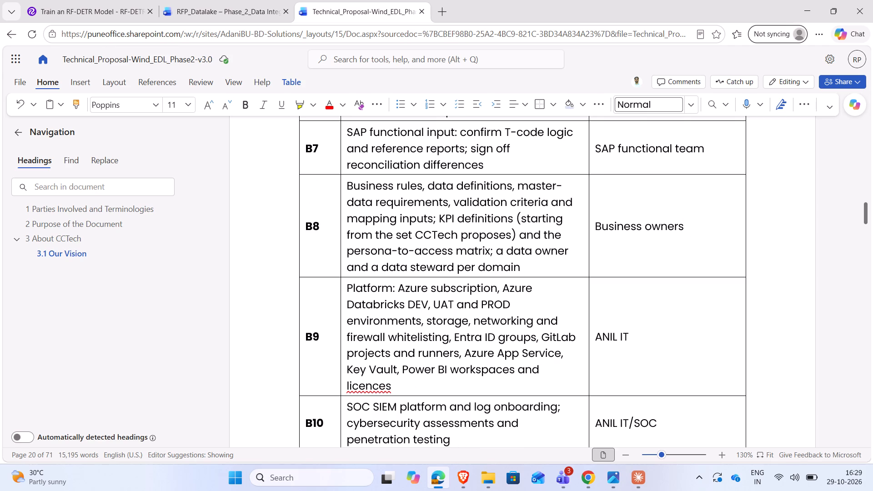
pyautogui.scroll(-2, 571, 312)
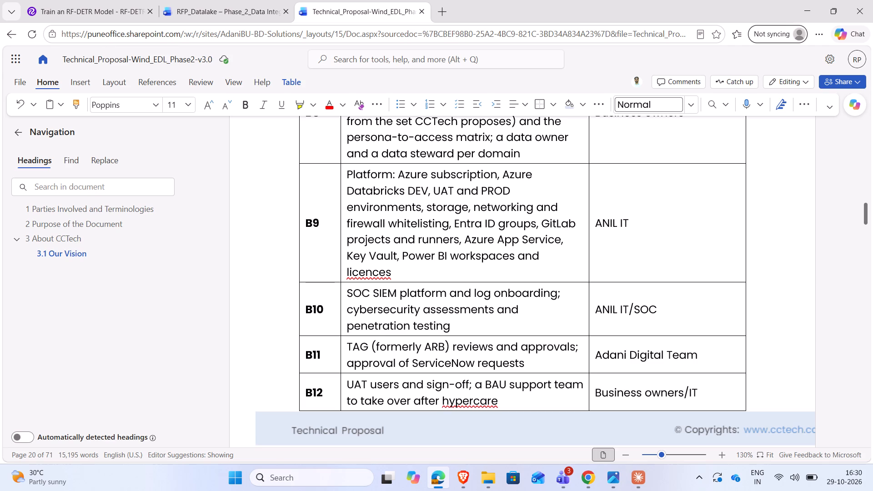
pyautogui.scroll(-3, 522, 254)
pyautogui.scroll(2, 552, 231)
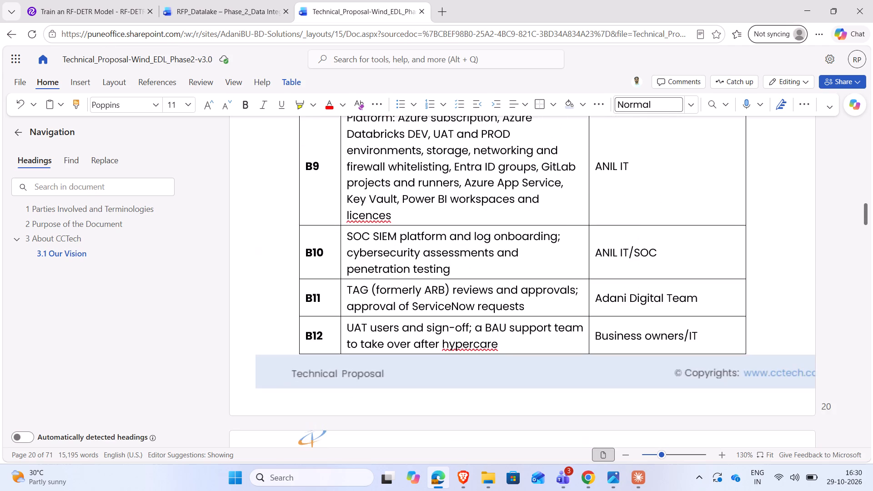
pyautogui.scroll(-4, 550, 234)
pyautogui.scroll(4, 549, 237)
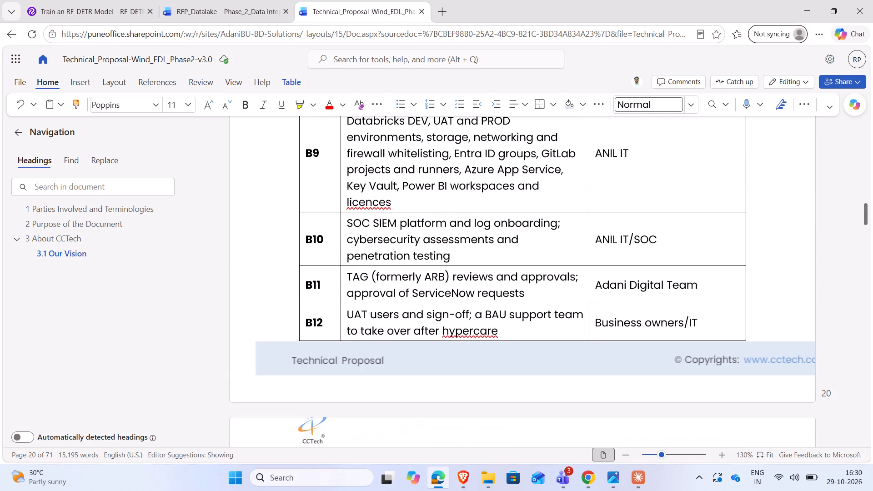
# Search the Datalake RFP for "Azure subscription" copied from row B9, and return to the technical proposal.
pyautogui.scroll(2, 549, 237)
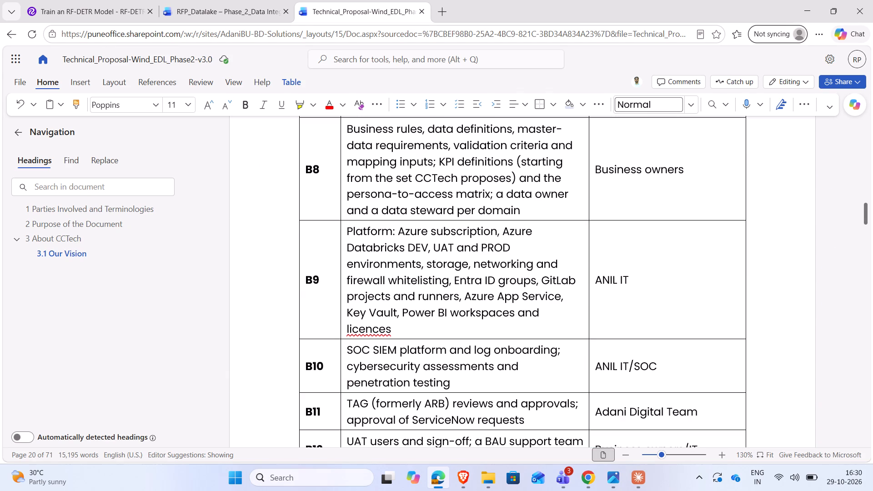
pyautogui.moveTo(497, 231); pyautogui.dragTo(397, 232)
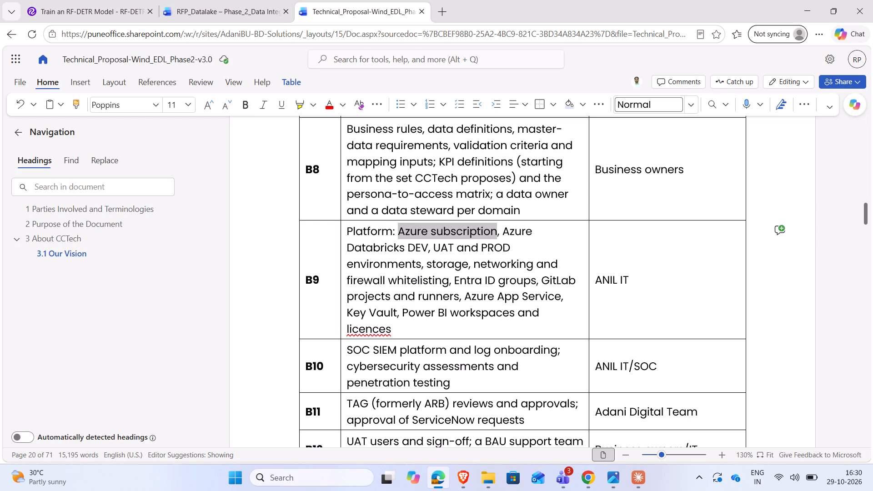
pyautogui.moveTo(397, 232); pyautogui.dragTo(398, 232)
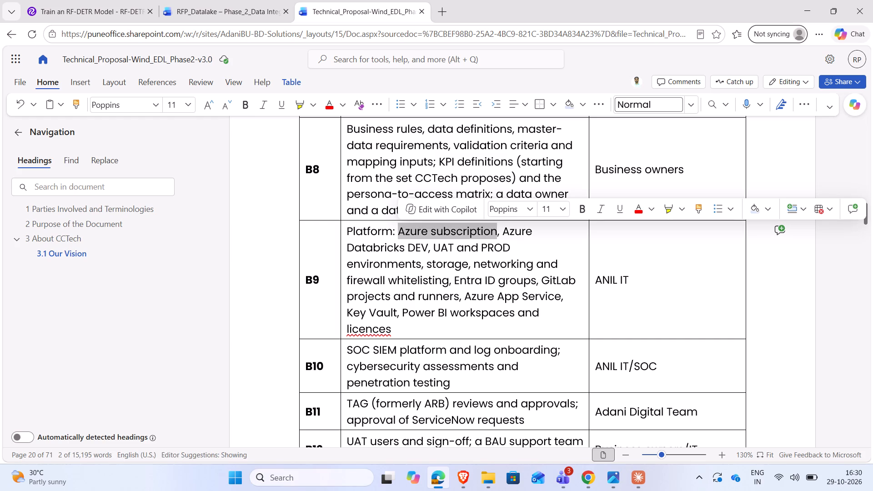
pyautogui.hotkey('ctrl', 'c')
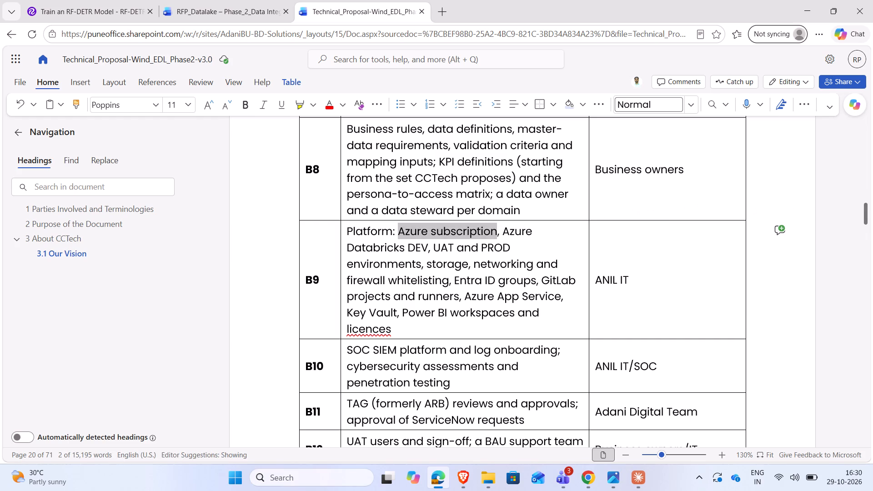
pyautogui.click(245, 0)
pyautogui.click(376, 184)
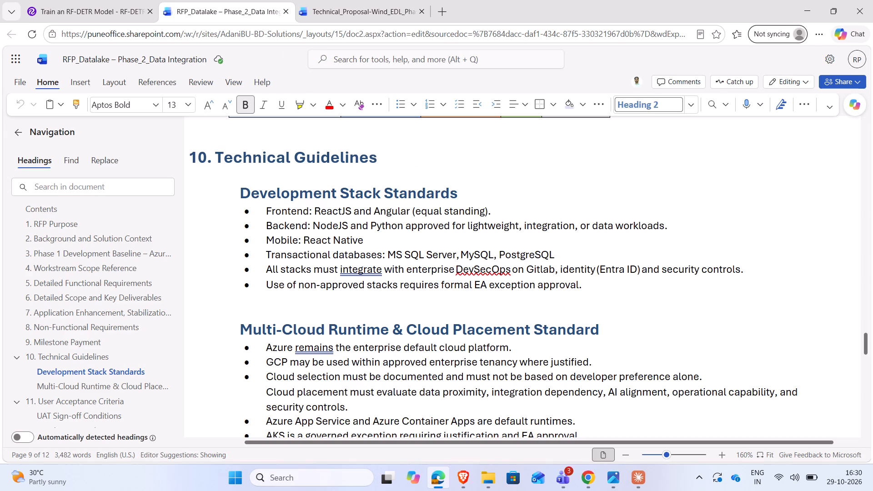
pyautogui.hotkey('ctrl', 'f')
pyautogui.hotkey('ctrl', 'v')
pyautogui.click(364, 0)
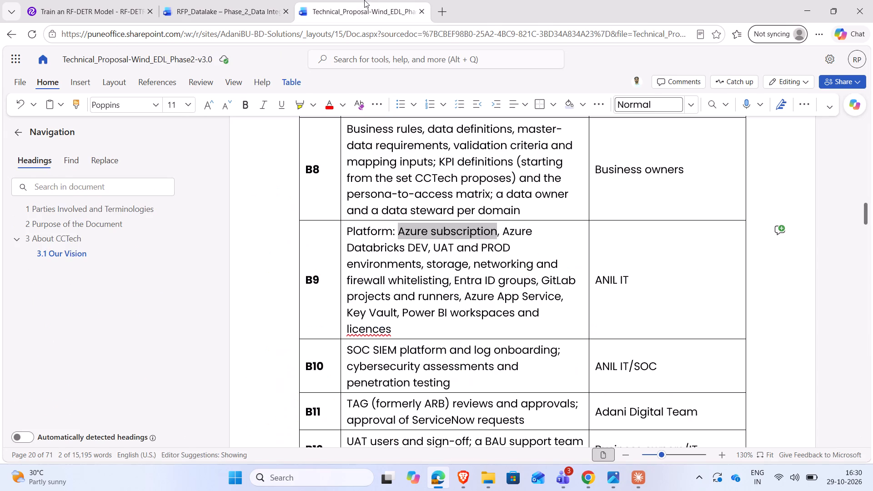
# Review row B13 of the ANIL Scope table and the first rows of the section 8.4 Business Functions and Sources in Scope table.
pyautogui.scroll(-3, 336, 135)
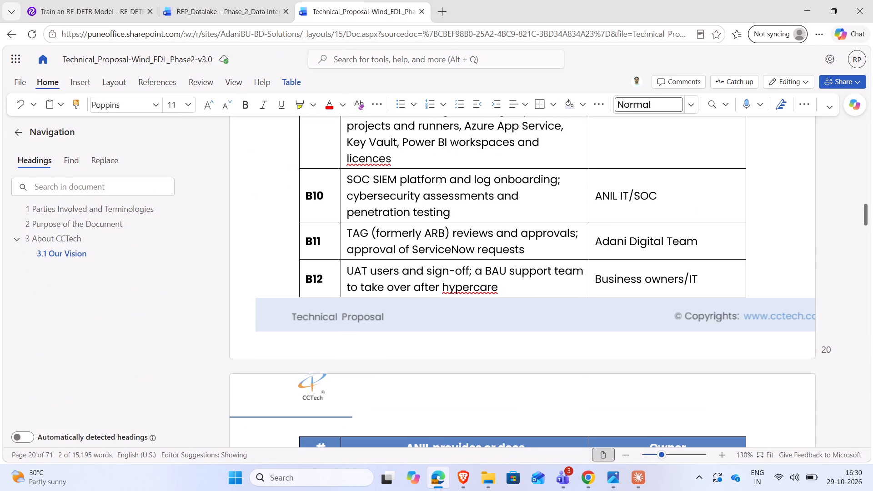
pyautogui.scroll(-7, 444, 274)
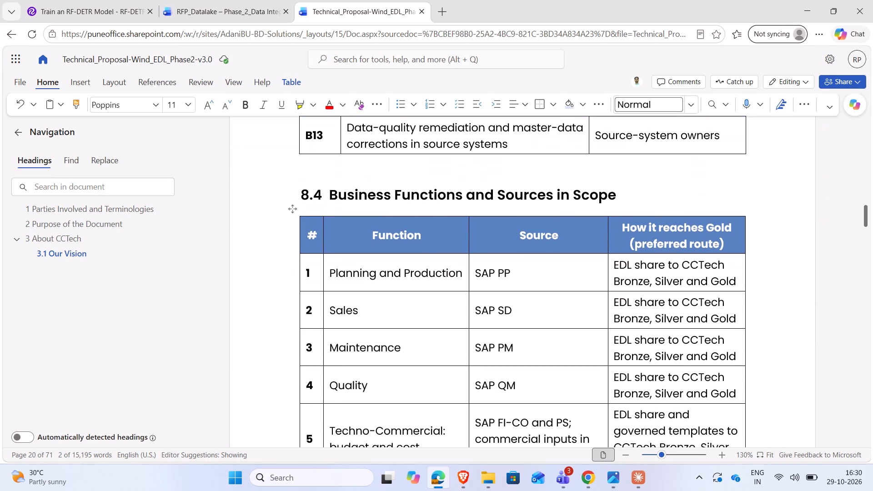
pyautogui.scroll(-3, 444, 274)
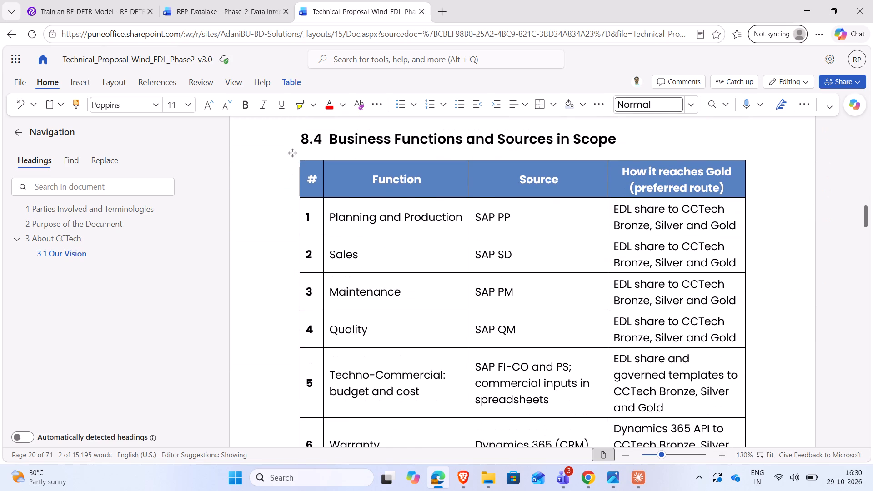
pyautogui.scroll(3, 444, 274)
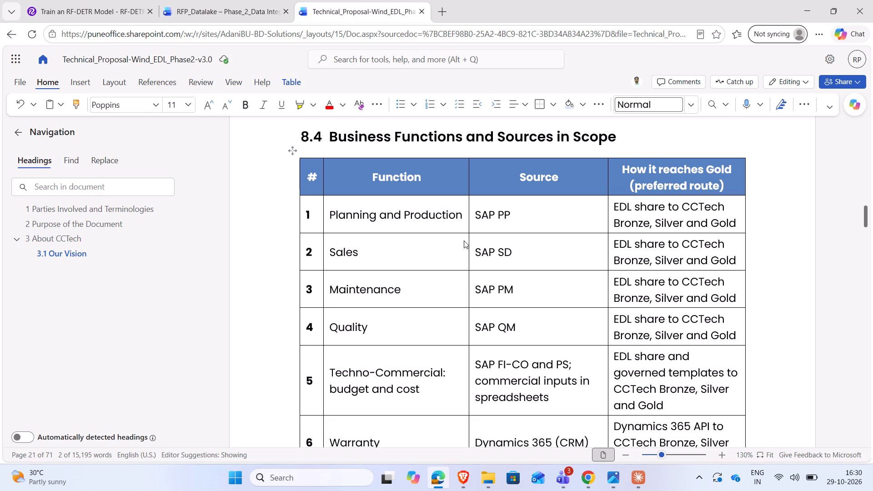
pyautogui.scroll(-1, 464, 240)
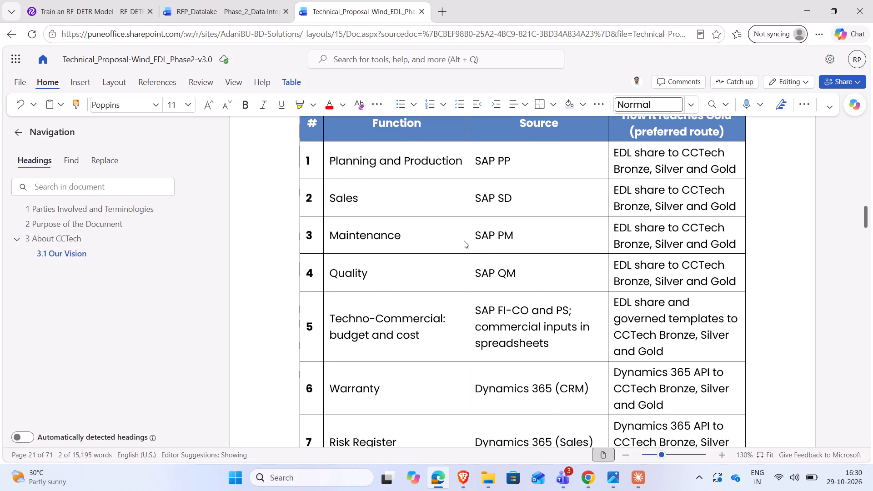
pyautogui.scroll(-2, 464, 240)
pyautogui.scroll(2, 464, 240)
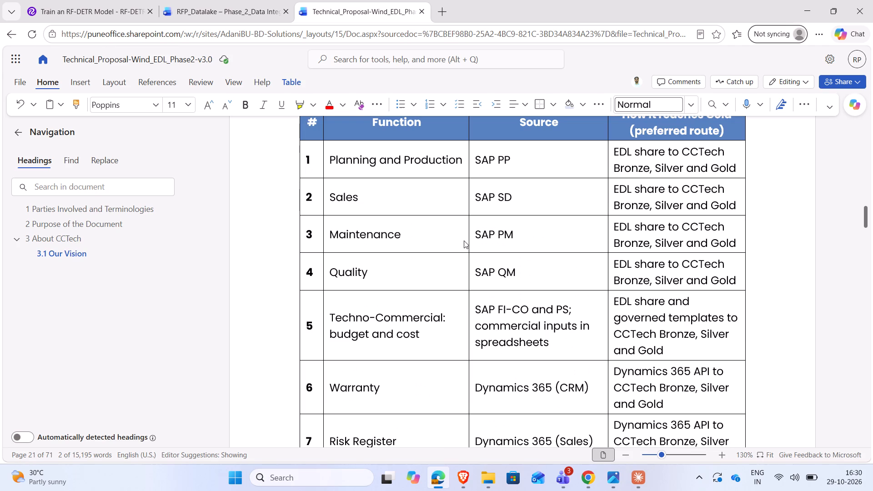
# Search the Datalake RFP for "SAP PP" copied from the Planning and Production row, and return to the technical proposal.
pyautogui.moveTo(513, 158); pyautogui.dragTo(468, 161)
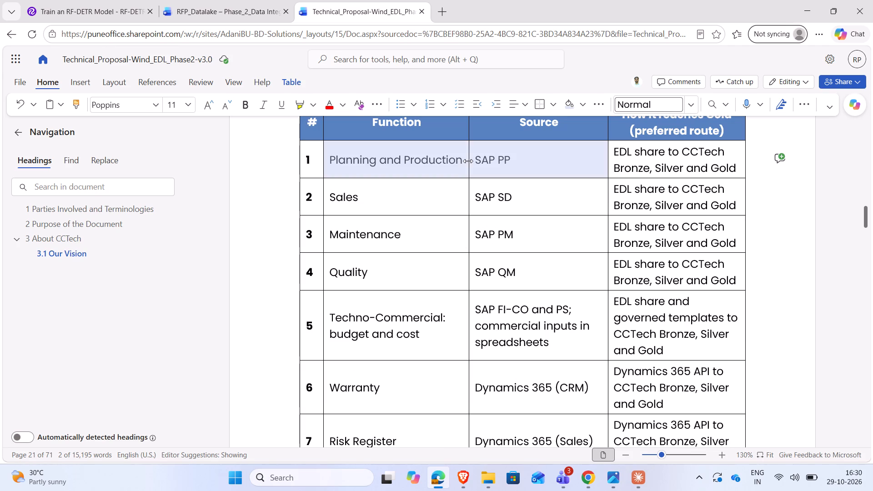
pyautogui.moveTo(468, 161); pyautogui.dragTo(472, 162)
pyautogui.hotkey('ctrl', 'c')
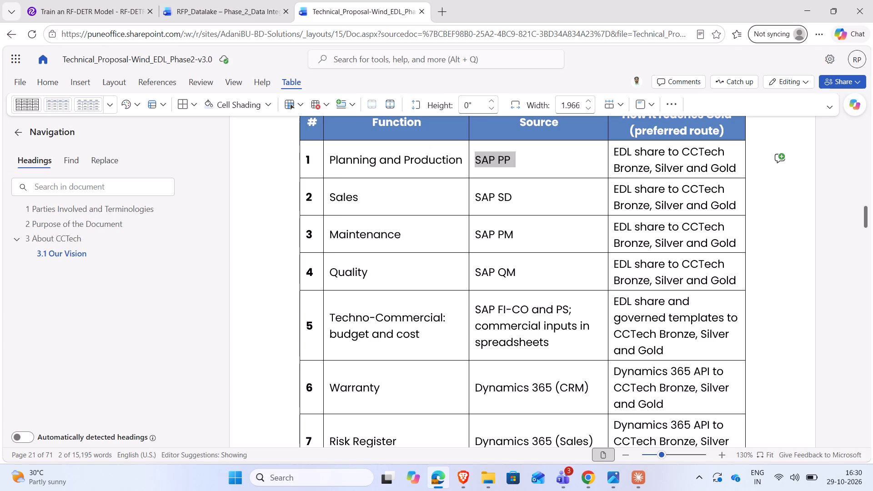
pyautogui.click(253, 0)
pyautogui.click(351, 192)
pyautogui.hotkey('ctrl', 'f')
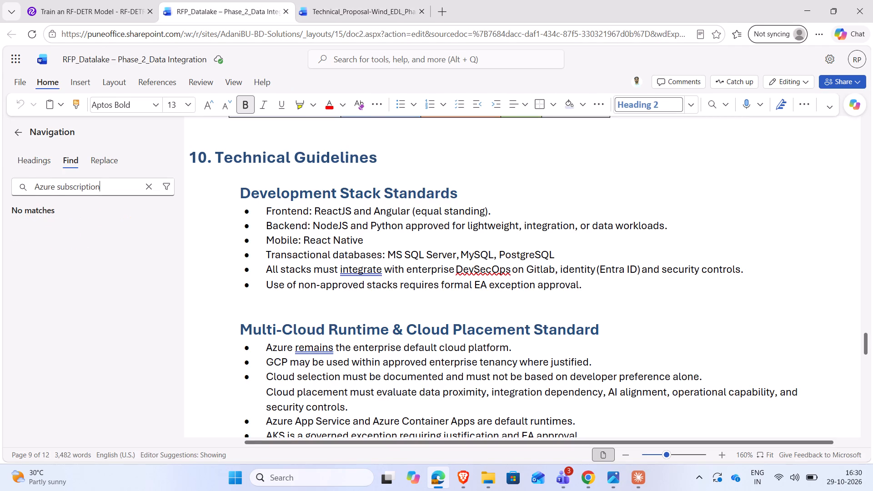
pyautogui.hotkey('ctrl', 'v')
pyautogui.hotkey('ctrl', 'a')
pyautogui.hotkey('ctrl', 'v')
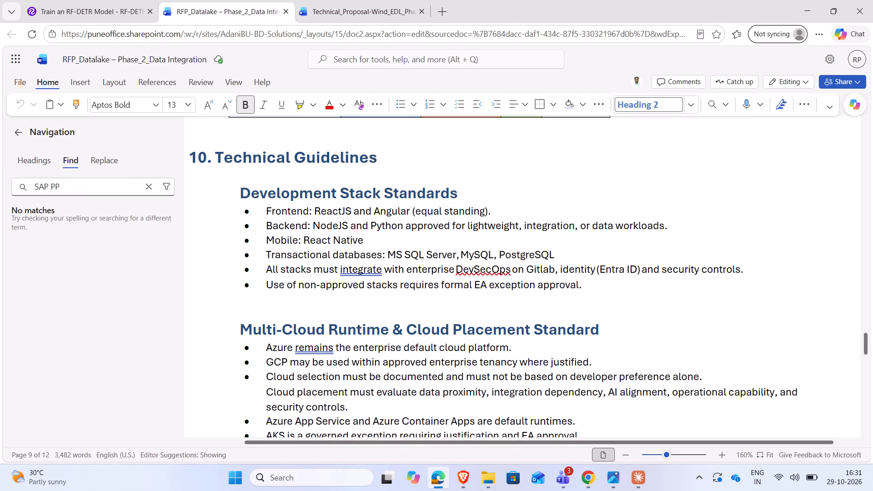
pyautogui.click(373, 0)
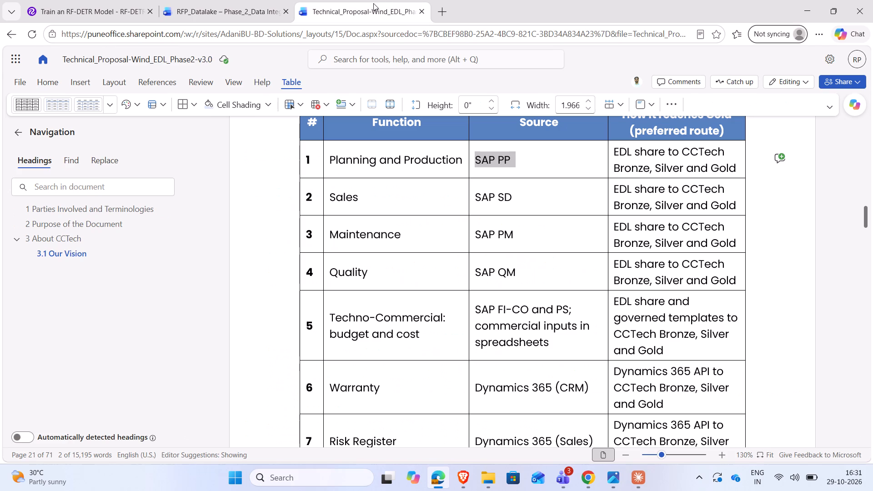
# Review the rest of the section 8.4 table, checking each function's source and its route to Gold through to Other enterprise sources.
pyautogui.click(478, 198)
pyautogui.scroll(-2, 481, 209)
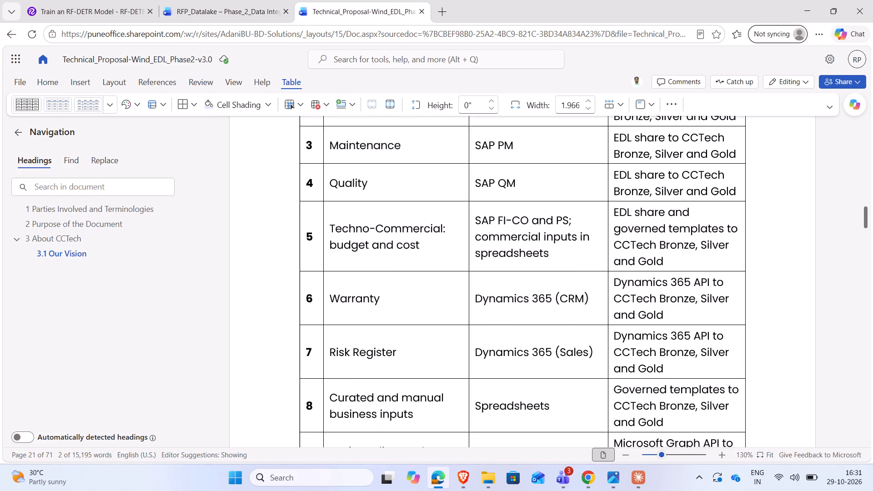
pyautogui.scroll(-4, 475, 220)
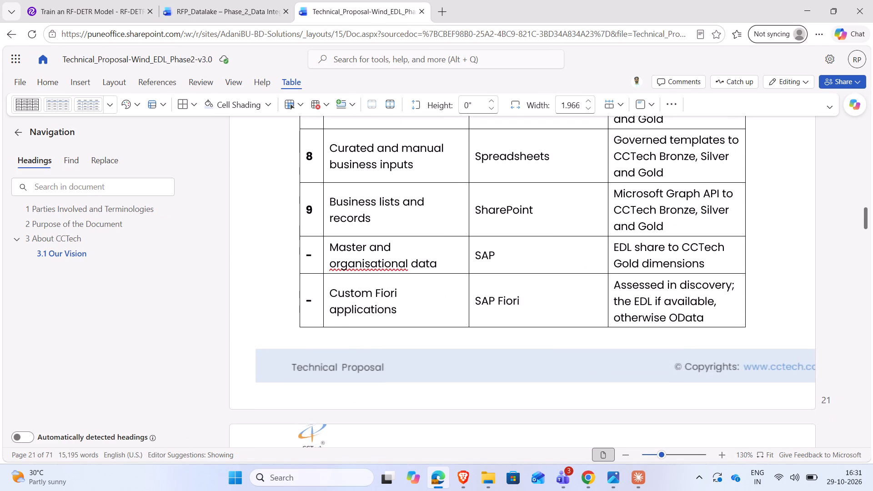
pyautogui.scroll(2, 472, 223)
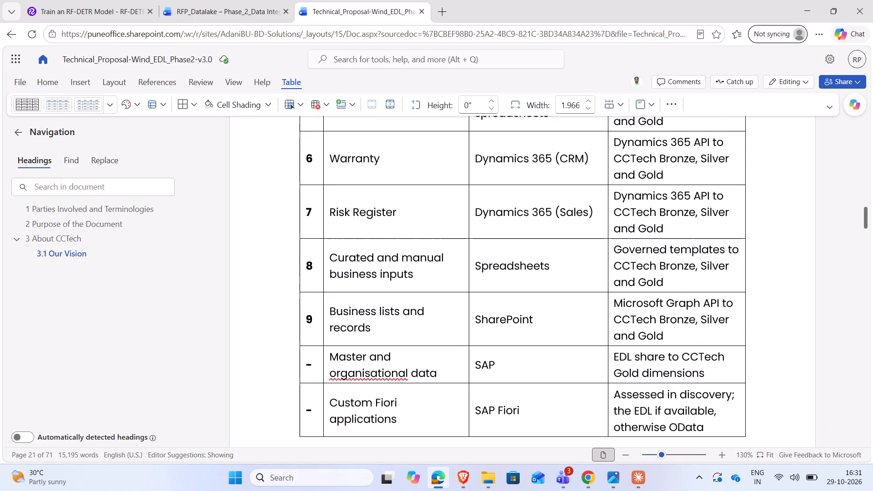
pyautogui.scroll(6, 472, 223)
pyautogui.scroll(-5, 472, 223)
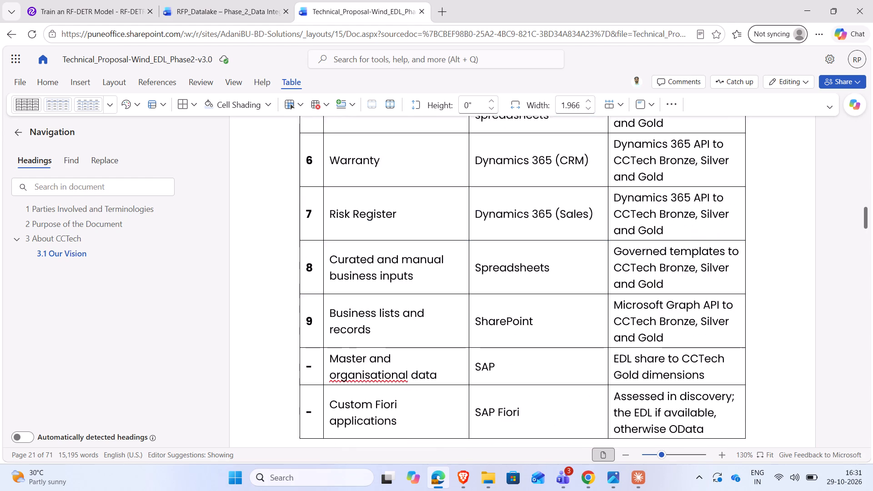
pyautogui.scroll(-9, 472, 223)
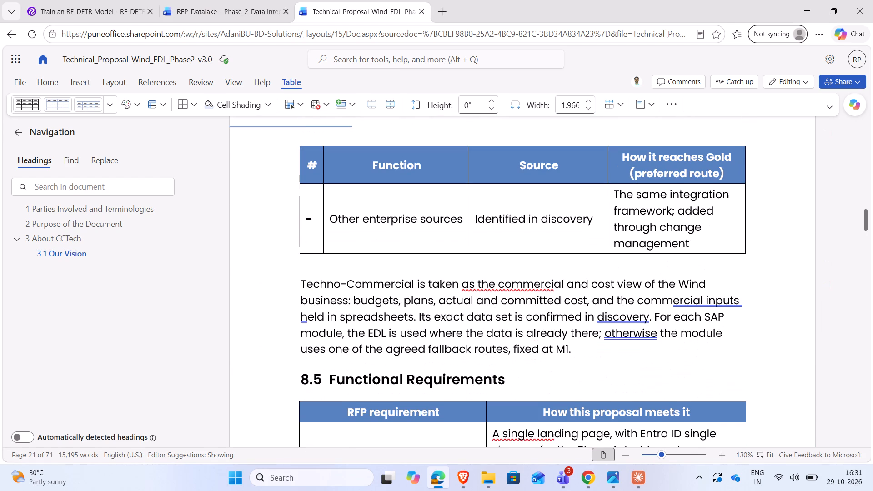
# Review the Techno-Commercial paragraph below the section 8.4 table, including the flagged wording and the SAP module fallback routes.
pyautogui.scroll(-1, 472, 223)
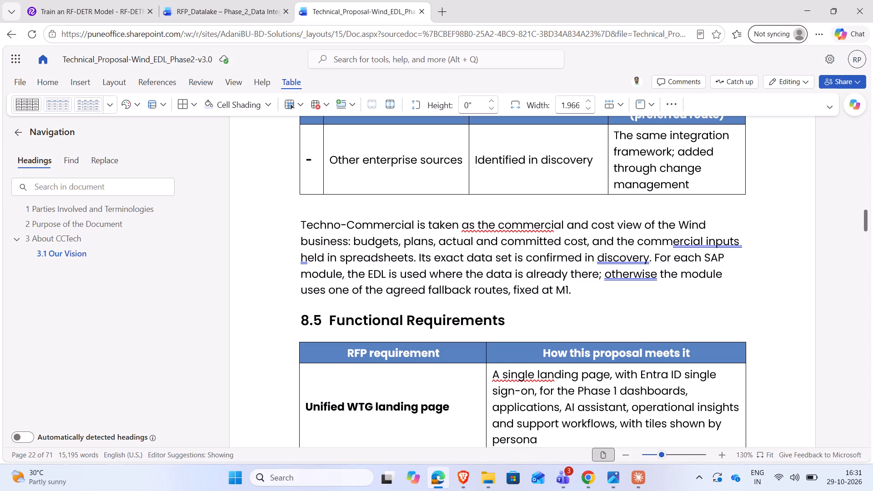
pyautogui.click(493, 232)
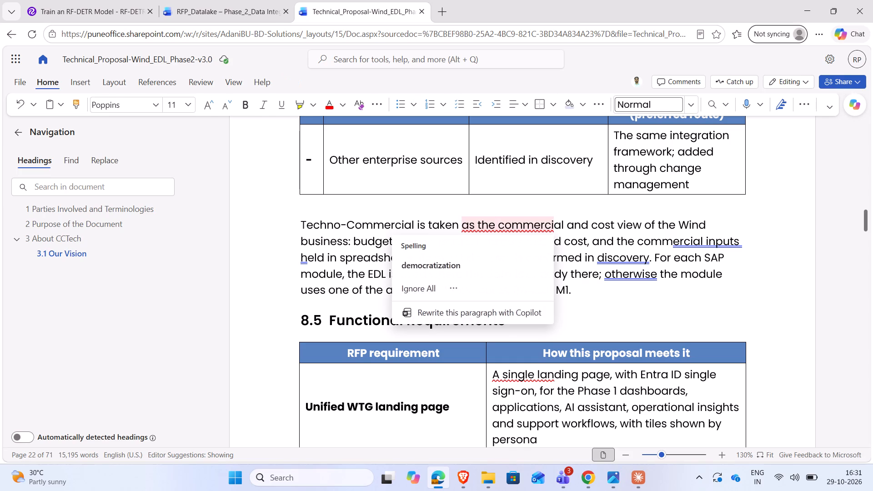
pyautogui.click(316, 224)
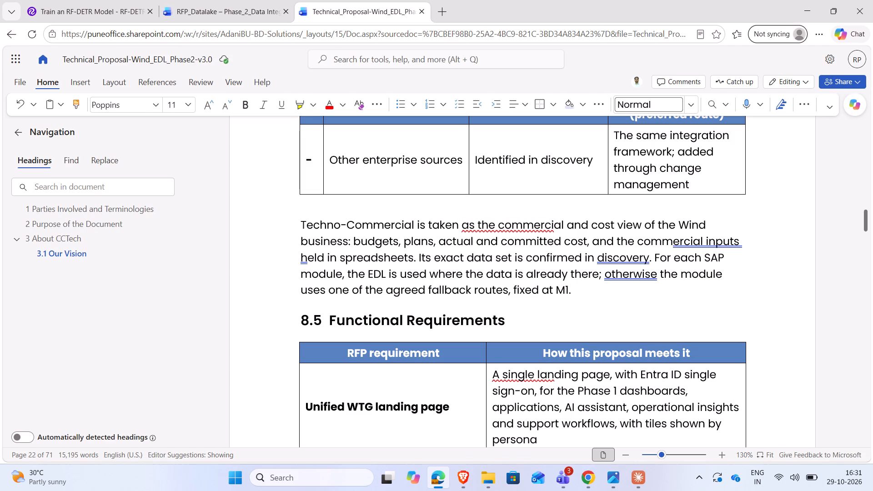
pyautogui.moveTo(712, 222); pyautogui.dragTo(622, 224)
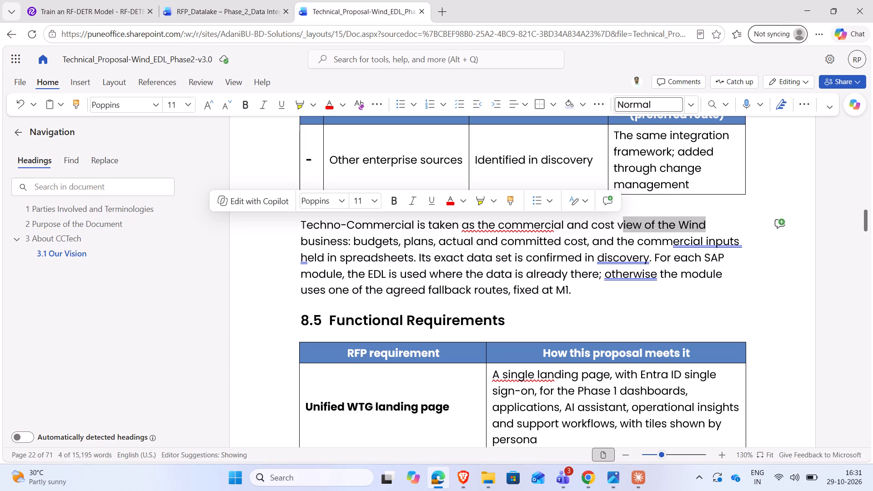
pyautogui.click(345, 250)
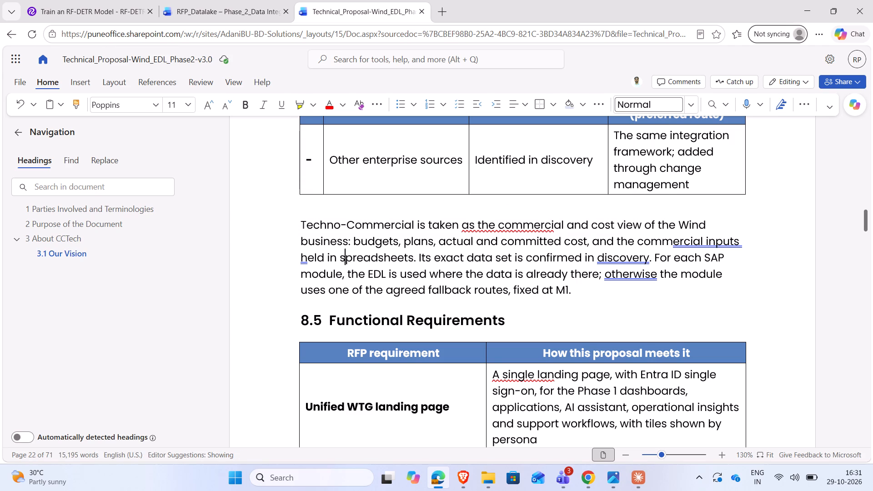
pyautogui.moveTo(421, 254); pyautogui.dragTo(456, 254)
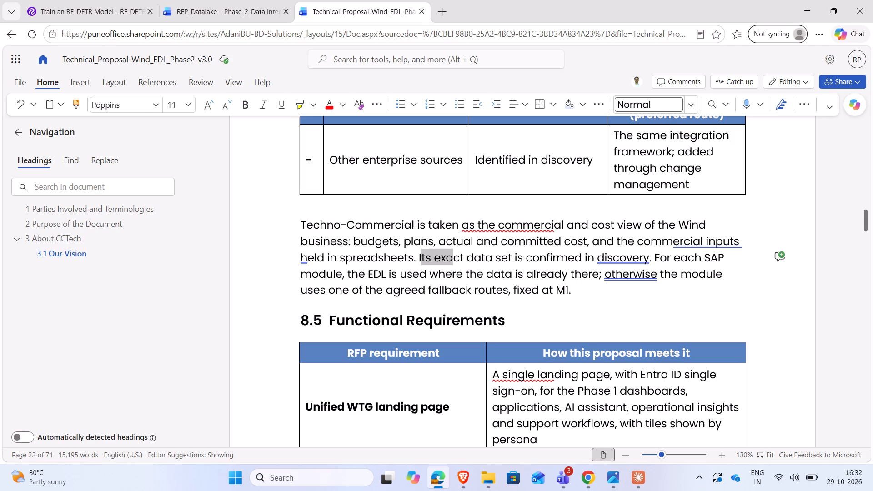
pyautogui.moveTo(456, 254); pyautogui.dragTo(548, 257)
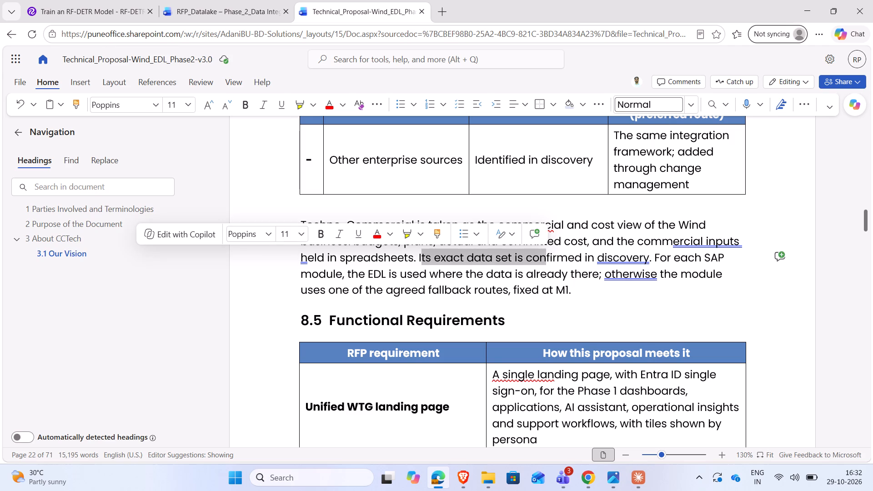
pyautogui.moveTo(727, 261); pyautogui.dragTo(680, 257)
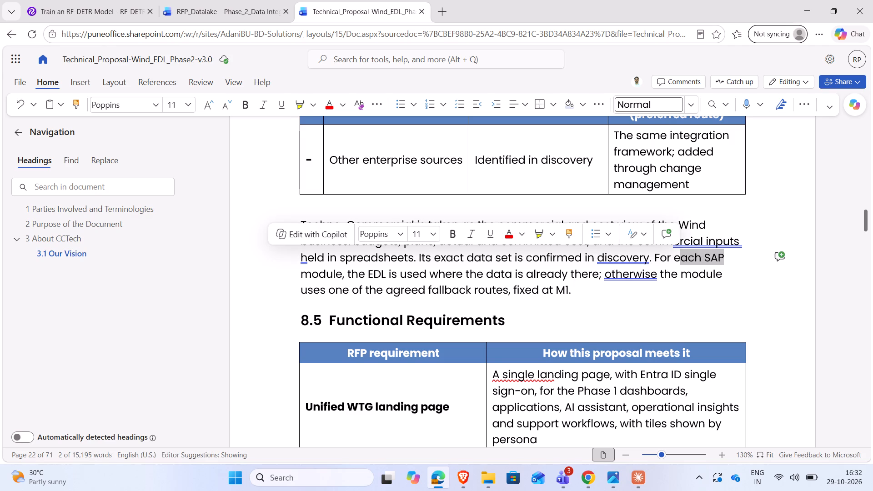
pyautogui.moveTo(301, 274); pyautogui.dragTo(404, 279)
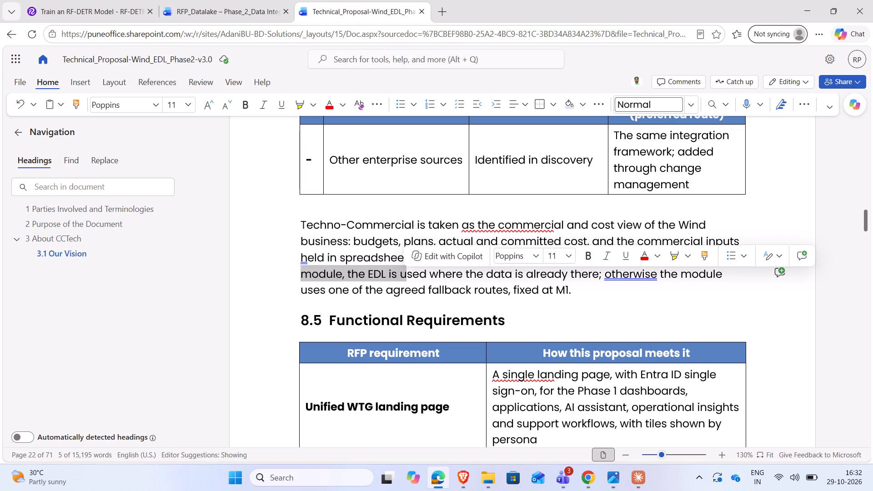
pyautogui.moveTo(431, 276); pyautogui.dragTo(592, 274)
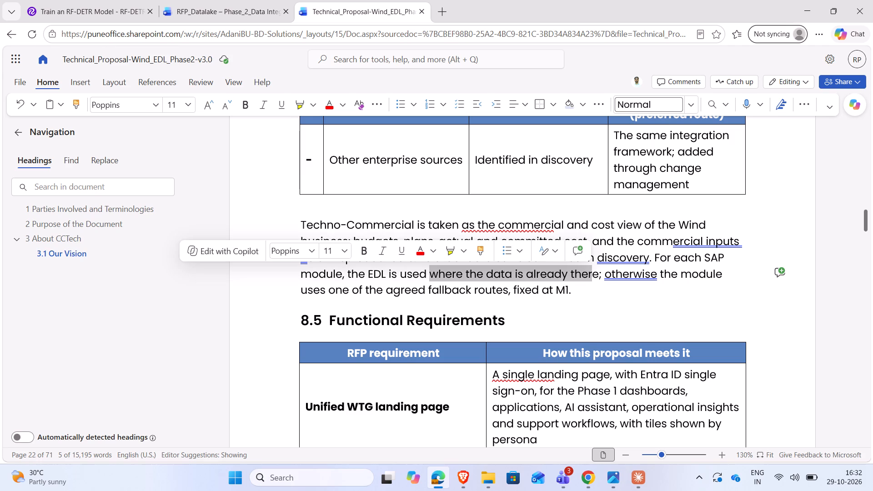
pyautogui.moveTo(740, 280); pyautogui.dragTo(695, 276)
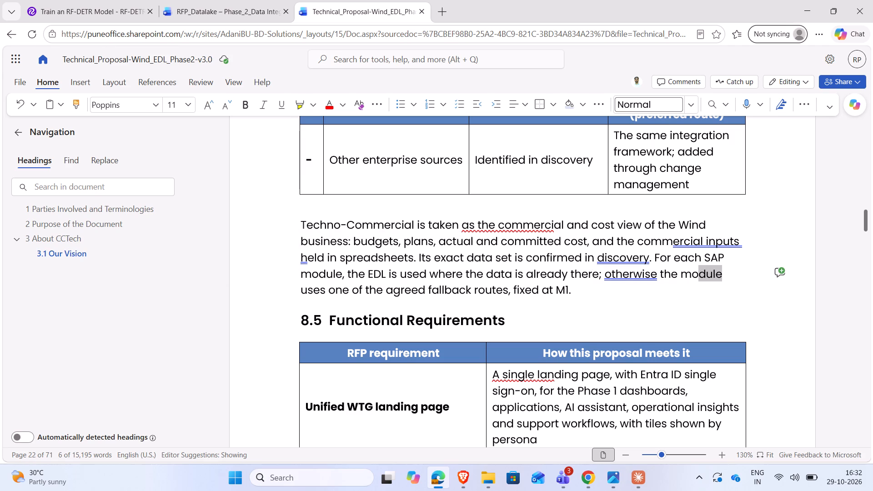
pyautogui.moveTo(695, 276); pyautogui.dragTo(693, 276)
pyautogui.moveTo(323, 293); pyautogui.dragTo(450, 295)
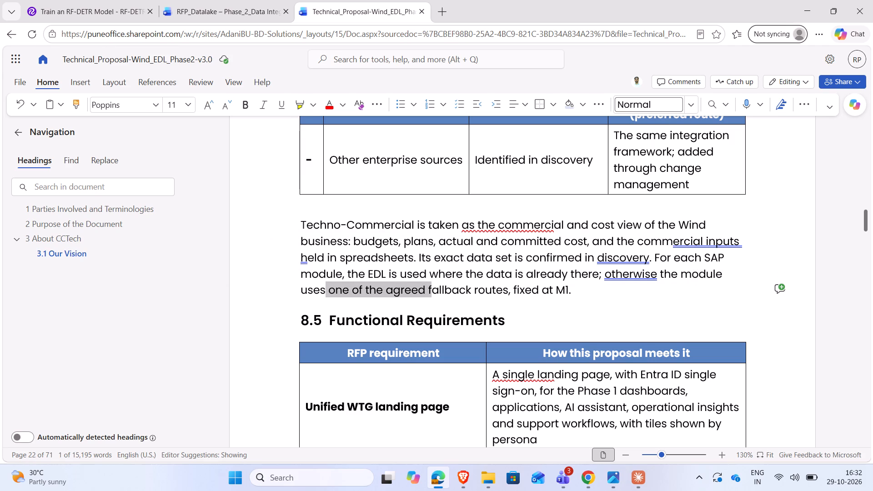
pyautogui.moveTo(450, 295); pyautogui.dragTo(560, 298)
pyautogui.click(581, 289)
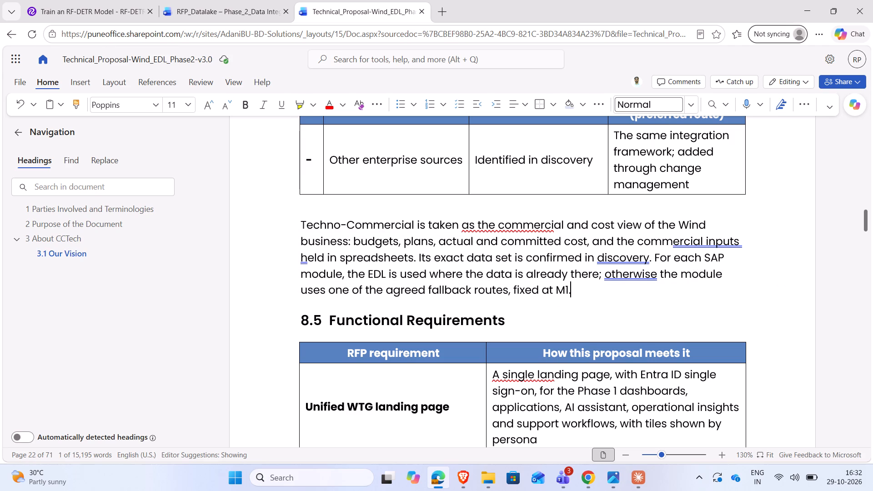
# Review the first rows of the section 8.5 Functional Requirements table, from Unified WTG landing page to Role-based access control.
pyautogui.scroll(-1, 572, 288)
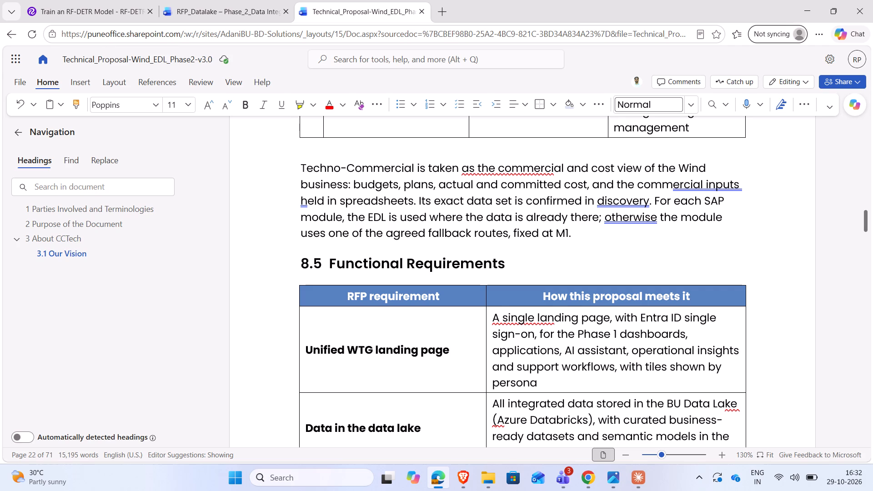
pyautogui.scroll(-3, 426, 188)
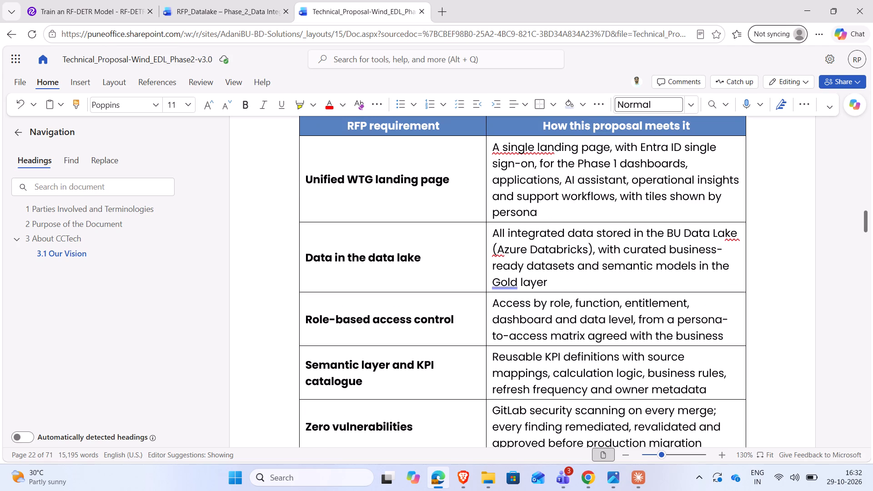
pyautogui.click(521, 150)
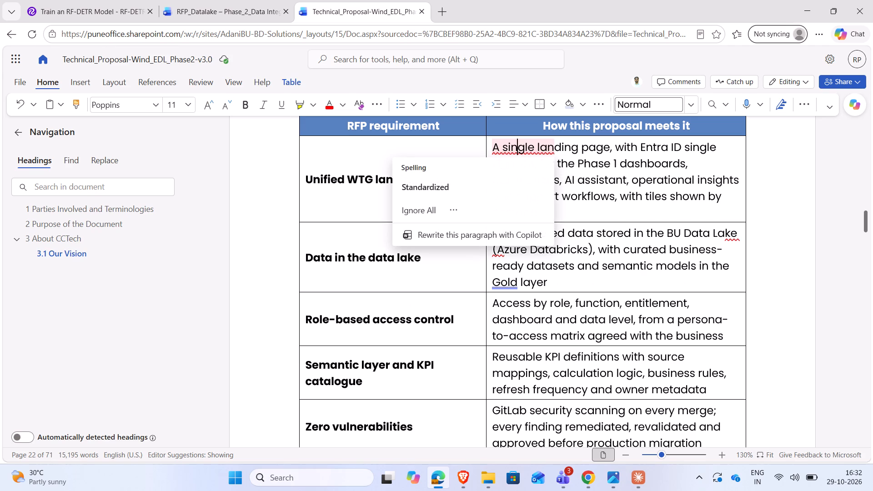
pyautogui.click(605, 157)
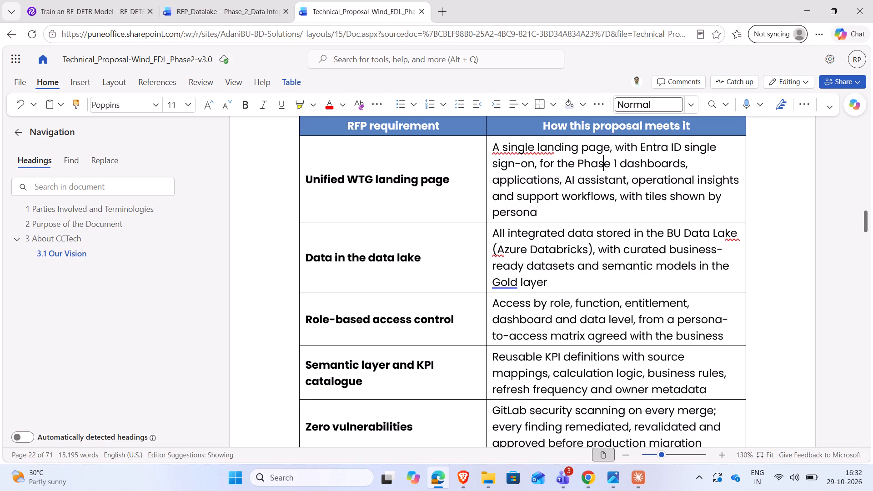
pyautogui.moveTo(455, 320); pyautogui.dragTo(423, 320)
pyautogui.moveTo(423, 320); pyautogui.dragTo(327, 320)
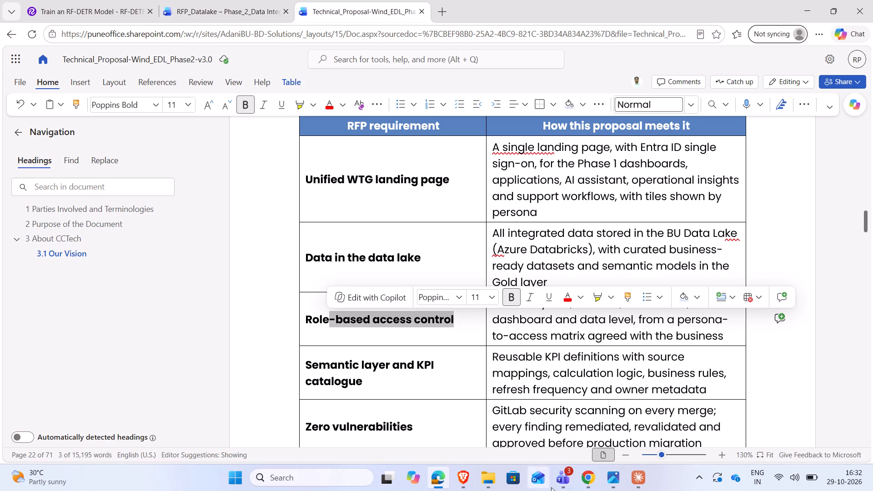
# Switch to the Google AI chat in Chrome and ask "is azure databricks supports databricks genie?".
pyautogui.click(582, 479)
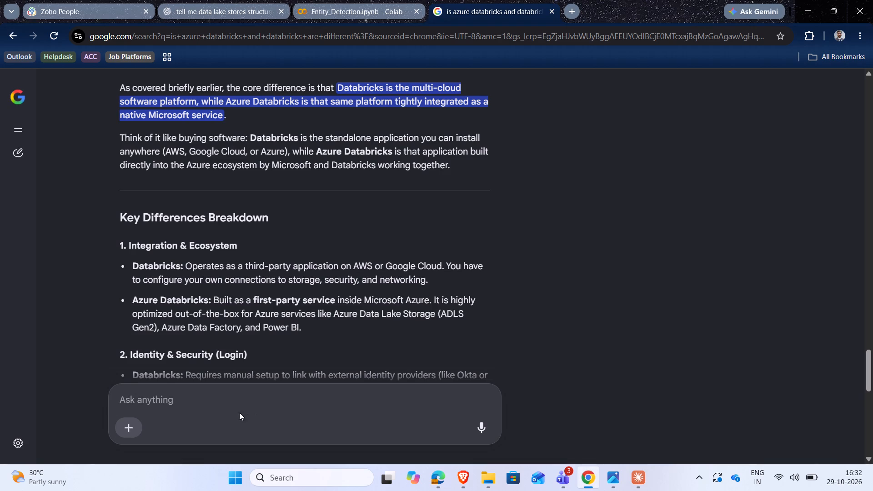
pyautogui.click(219, 399)
pyautogui.press('a')
pyautogui.press('BackSpace')
pyautogui.press('BackSpace')
pyautogui.write('is data')
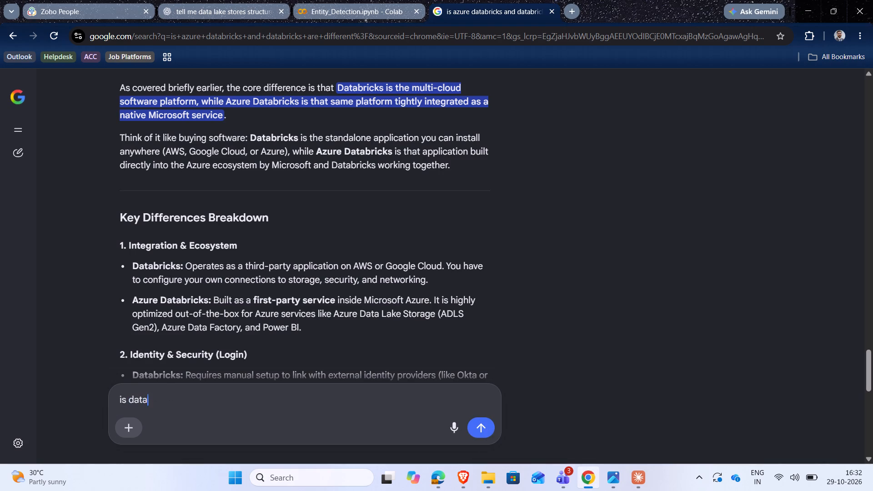
pyautogui.press('space')
pyautogui.press('BackSpace')
pyautogui.press('BackSpace')
pyautogui.press('BackSpace')
pyautogui.press('BackSpace')
pyautogui.press('BackSpace')
pyautogui.write('azure databricks u')
pyautogui.press('BackSpace')
pyautogui.write('supports databricks genie?')
pyautogui.press('Return')
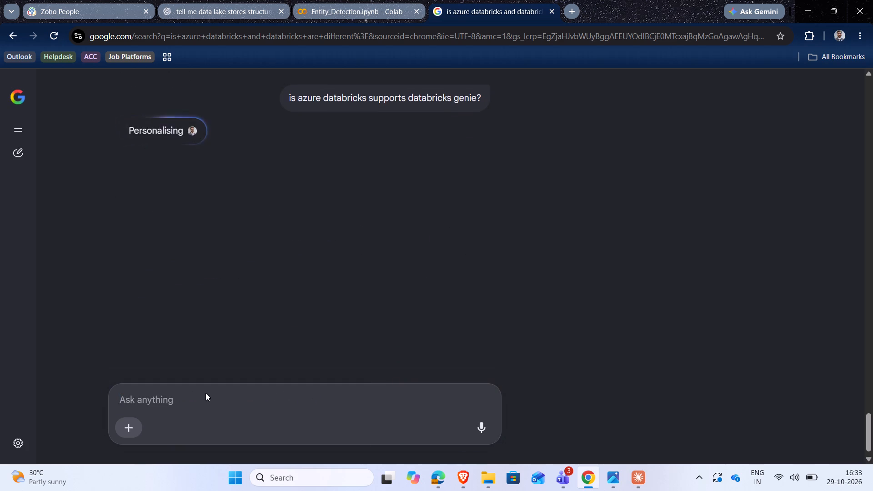
# Read the answer on Databricks Genie support in Azure Databricks, and return to the technical proposal in Edge.
pyautogui.moveTo(168, 129); pyautogui.dragTo(301, 129)
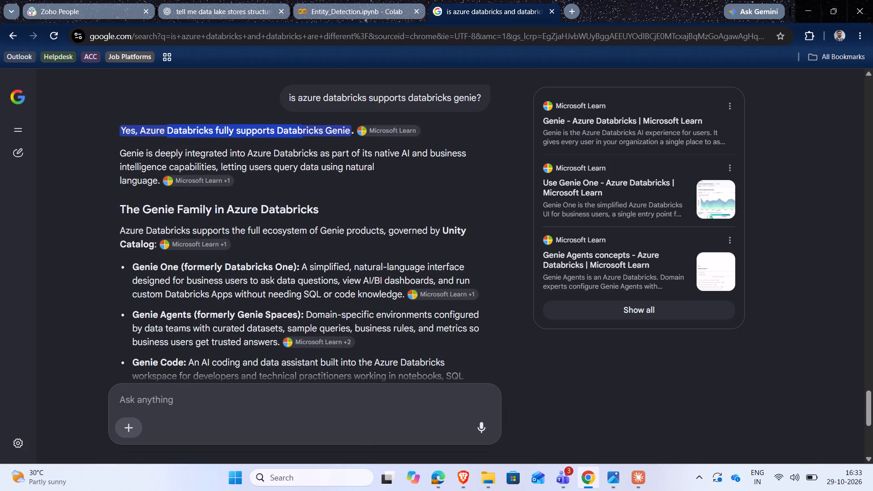
pyautogui.moveTo(301, 129); pyautogui.dragTo(341, 129)
pyautogui.moveTo(237, 156); pyautogui.dragTo(346, 155)
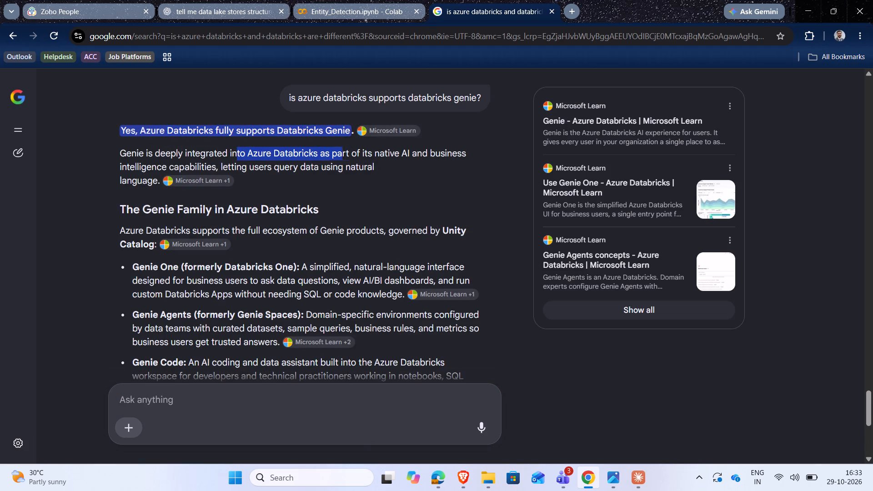
pyautogui.moveTo(346, 155); pyautogui.dragTo(386, 155)
pyautogui.click(366, 165)
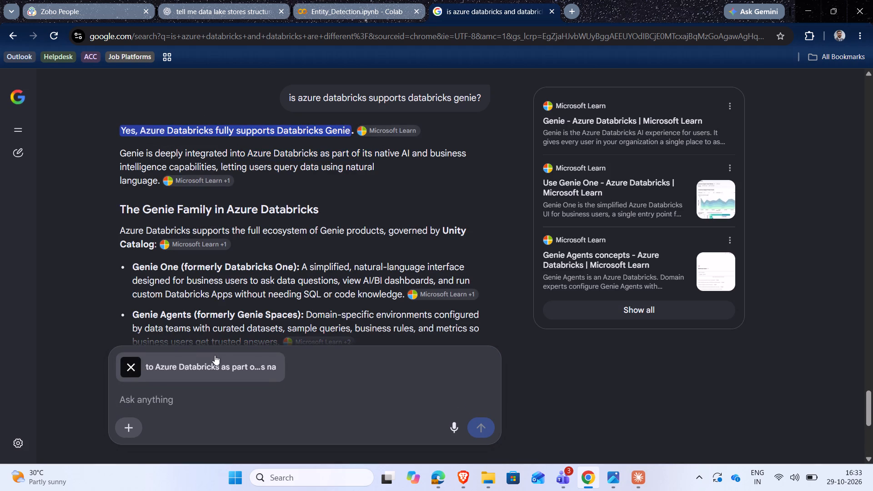
pyautogui.click(126, 362)
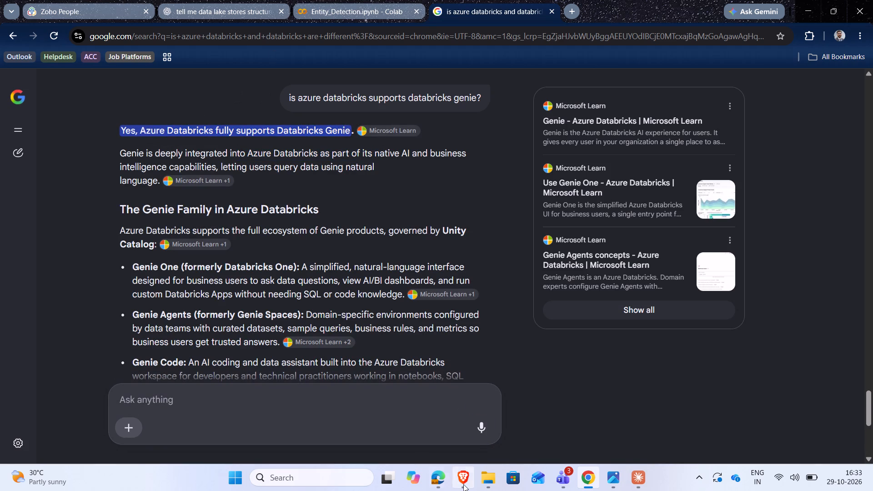
pyautogui.click(431, 473)
# Review the section 8.5 table from the Role-based access control row through to Auditability.
pyautogui.click(436, 251)
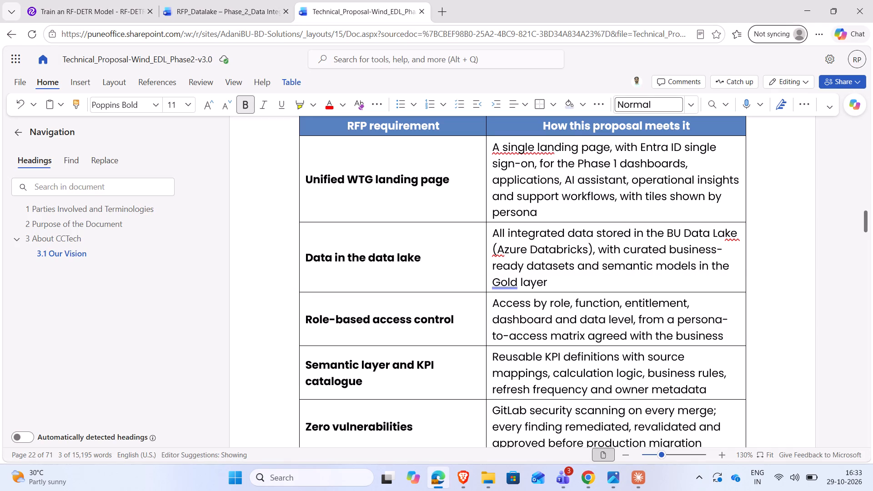
pyautogui.moveTo(529, 302); pyautogui.dragTo(613, 303)
pyautogui.click(548, 320)
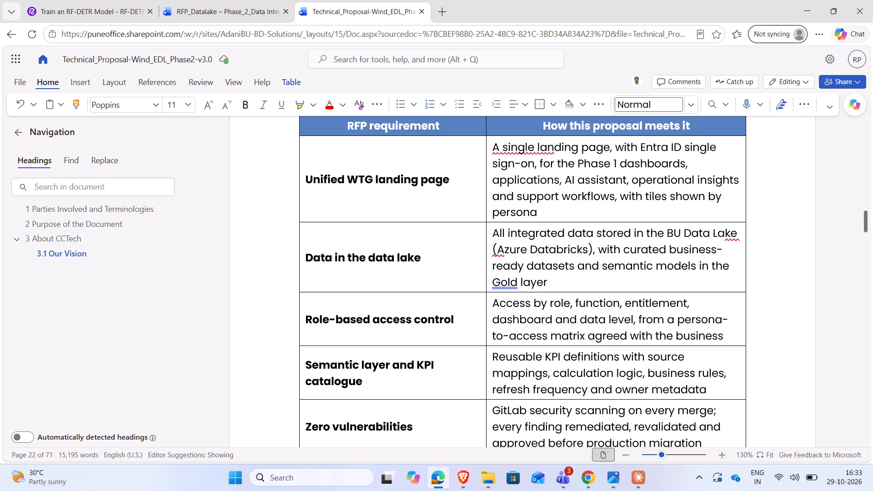
pyautogui.scroll(-1, 538, 354)
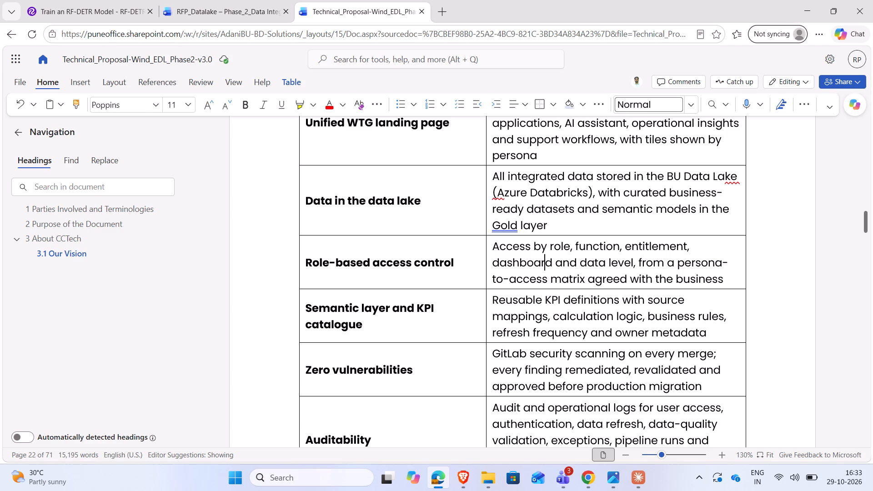
pyautogui.scroll(-1, 538, 354)
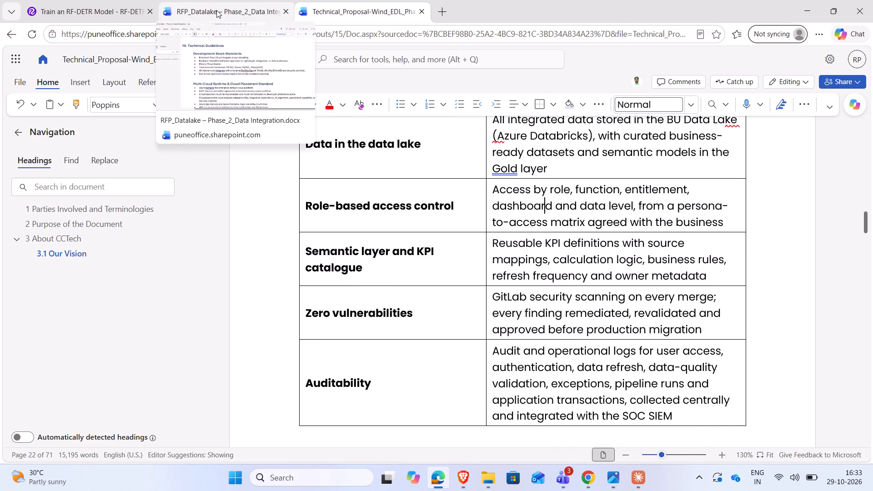
# Turn on automatically detected headings for the proposal's heading navigation.
pyautogui.click(15, 239)
pyautogui.click(15, 239)
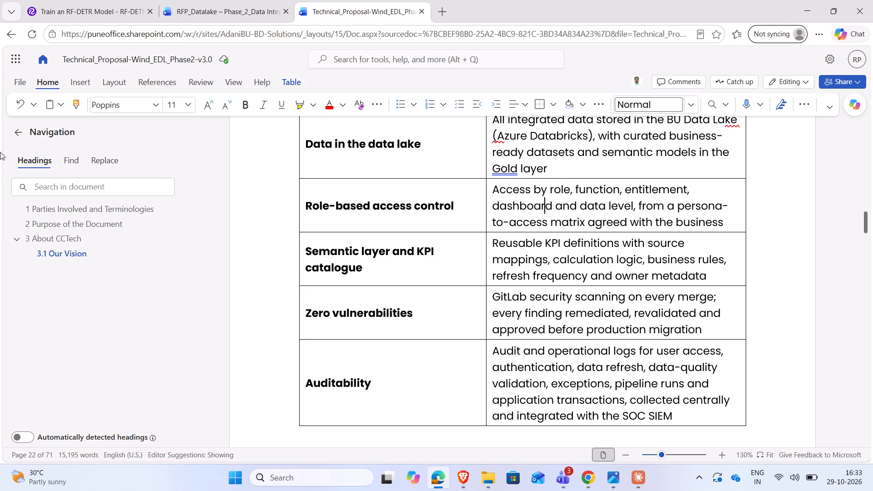
pyautogui.scroll(-5, 257, 235)
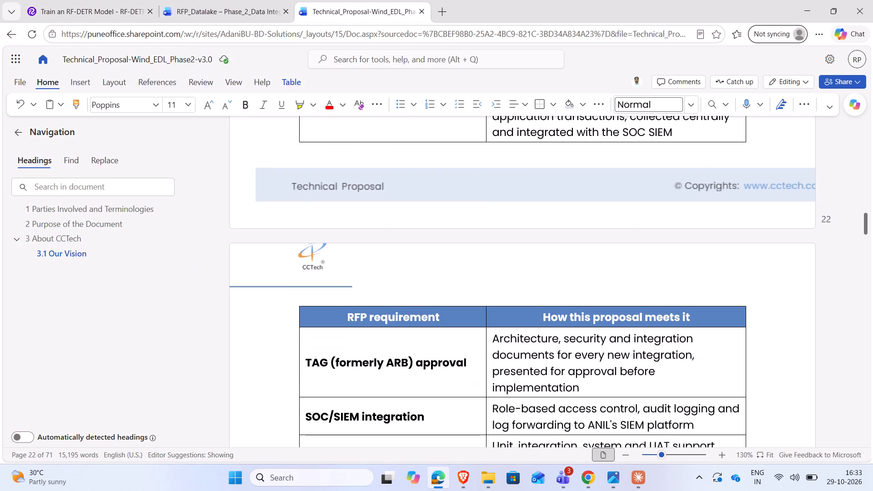
pyautogui.scroll(1, 404, 230)
pyautogui.click(70, 434)
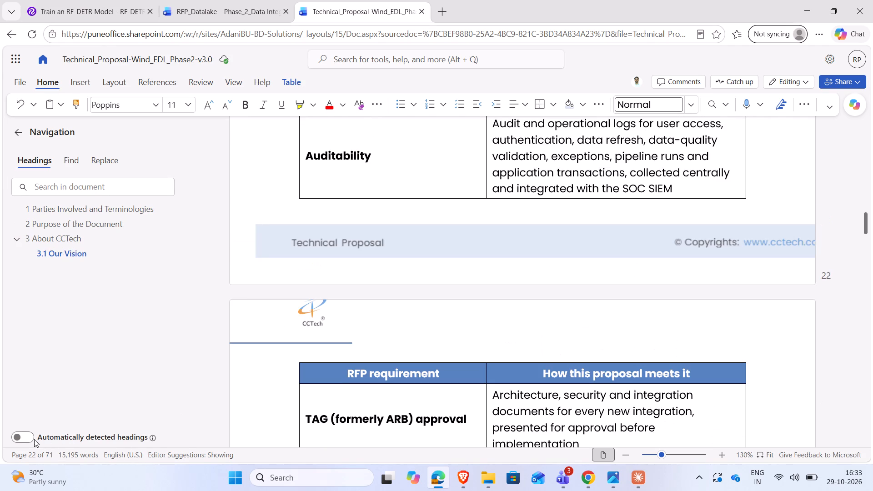
pyautogui.click(30, 441)
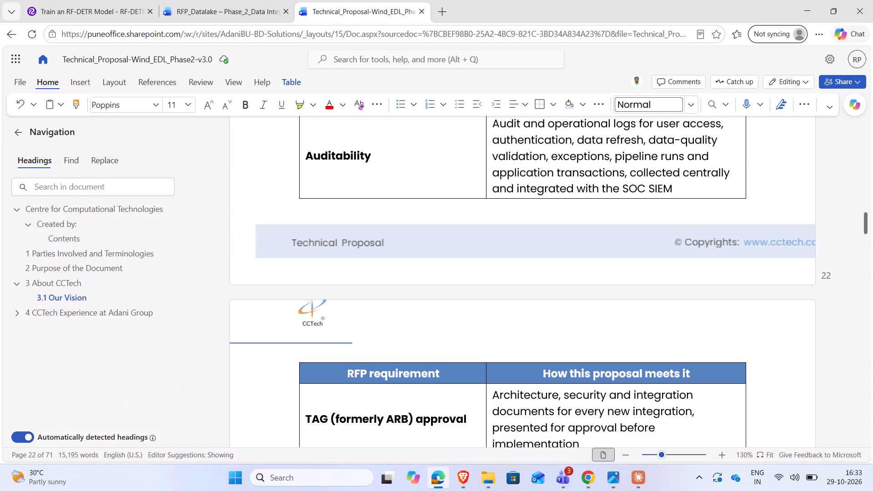
# Reread the section 8.5 Functional Requirements table from the Unified WTG landing page row through to Auditability.
pyautogui.scroll(2, 523, 176)
pyautogui.scroll(-2, 520, 175)
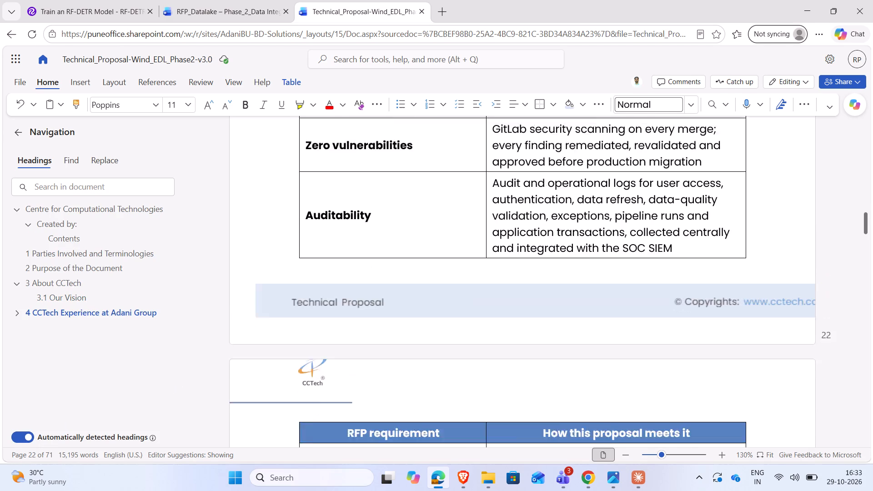
pyautogui.scroll(-3, 519, 175)
pyautogui.scroll(10, 519, 175)
pyautogui.scroll(-2, 519, 175)
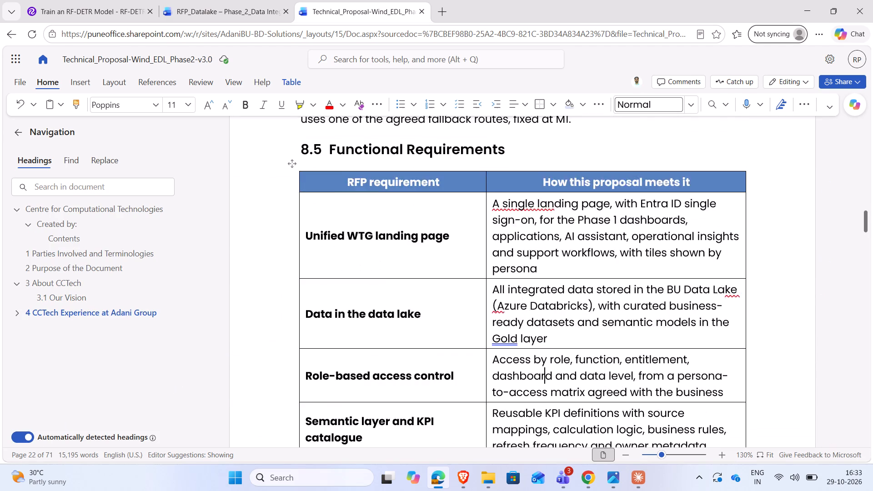
pyautogui.scroll(-1, 519, 175)
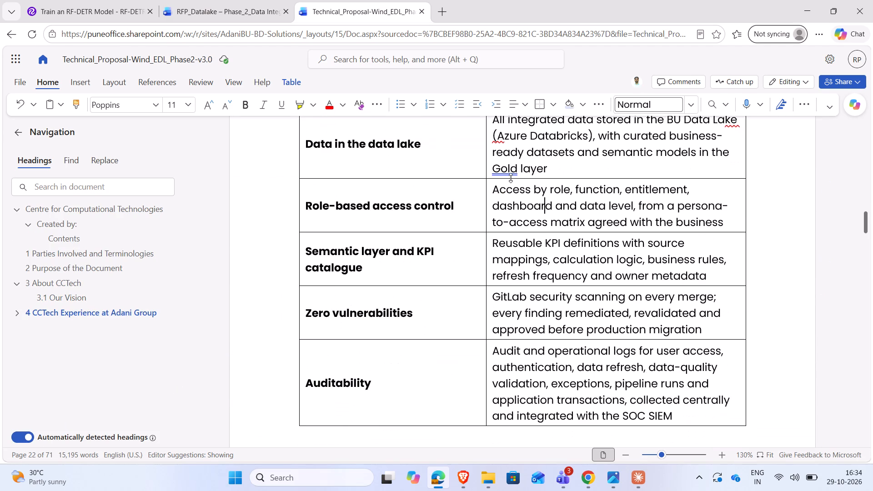
pyautogui.scroll(2, 511, 178)
pyautogui.scroll(-1, 511, 178)
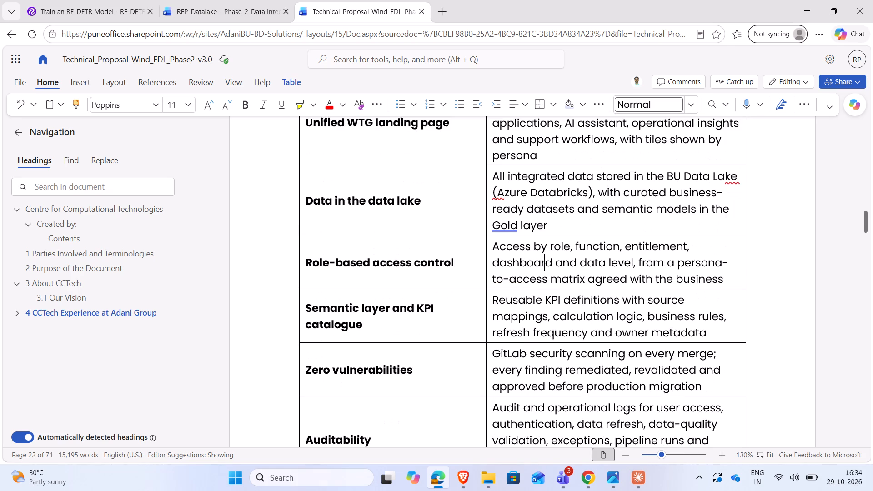
pyautogui.scroll(-1, 511, 180)
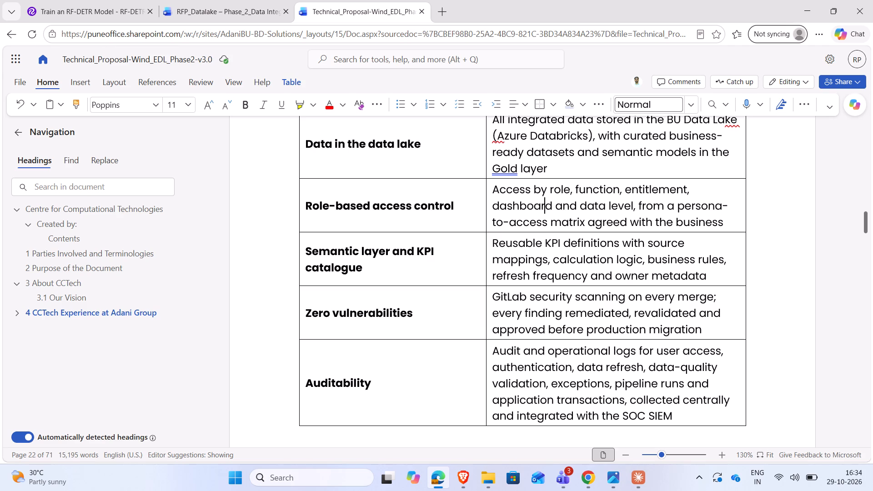
pyautogui.scroll(-1, 510, 186)
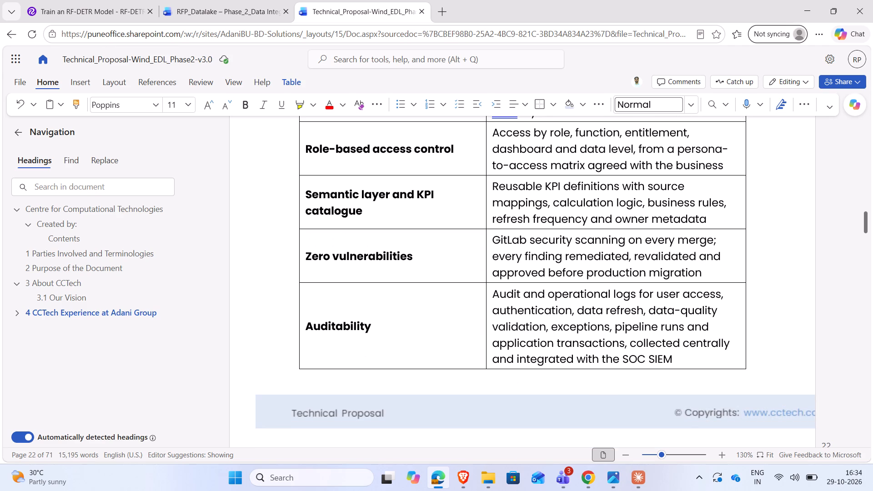
pyautogui.scroll(-1, 510, 186)
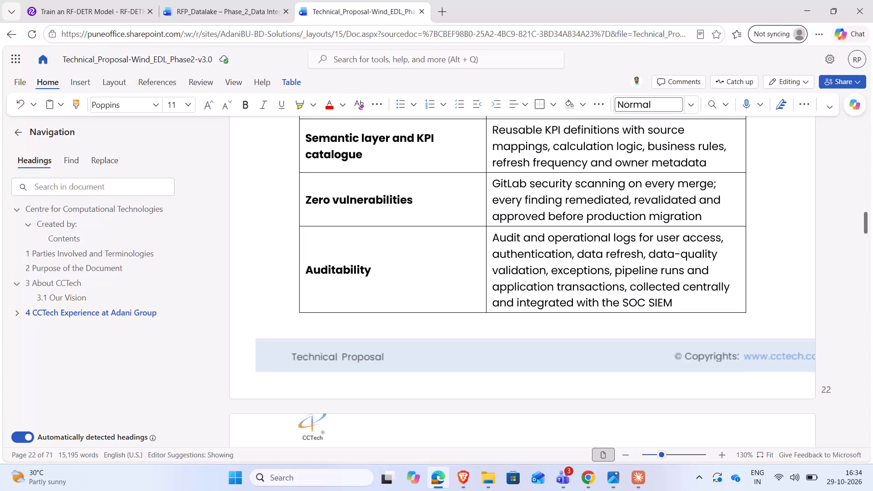
# Review the TAG approval, SOC/SIEM integration, and Testing support and documentation rows of the section 8.5 table.
pyautogui.scroll(-6, 510, 186)
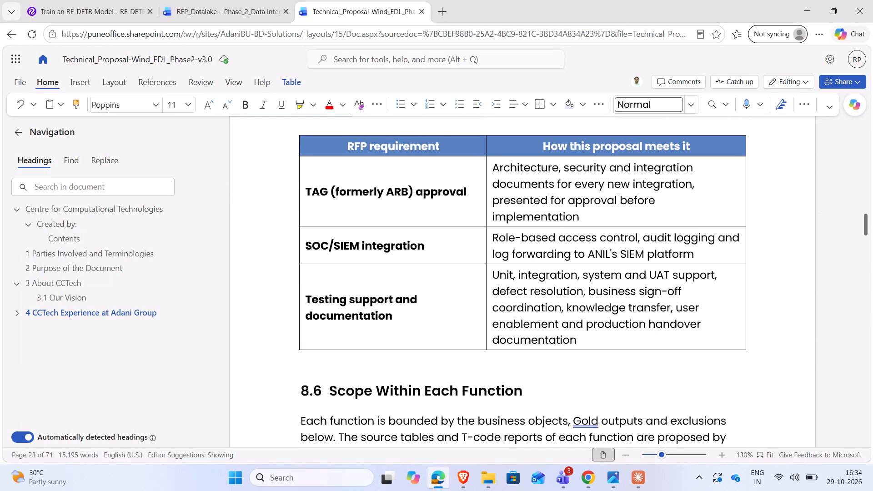
pyautogui.moveTo(702, 253); pyautogui.dragTo(494, 239)
pyautogui.click(408, 295)
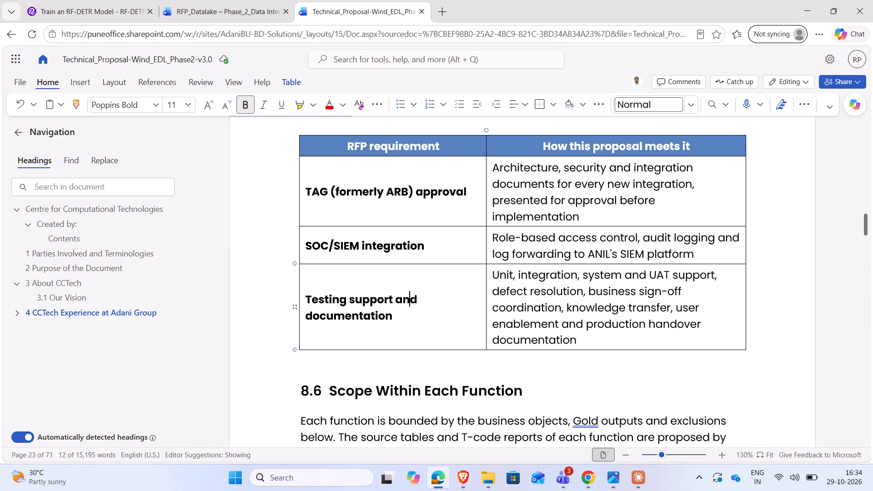
pyautogui.moveTo(505, 273); pyautogui.dragTo(591, 277)
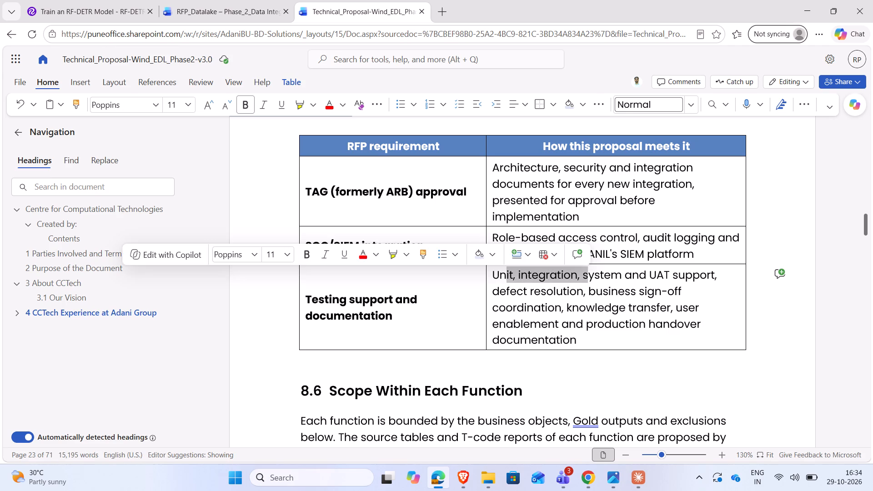
pyautogui.click(611, 306)
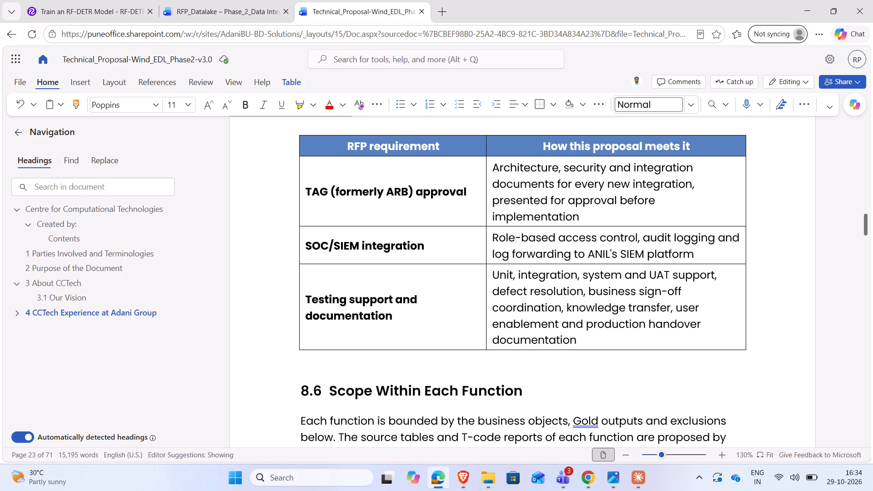
# Read the section 8.6 Scope Within Each Function introduction and the 8.6.1 Planning and Production (SAP PP) scope table.
pyautogui.scroll(-2, 557, 290)
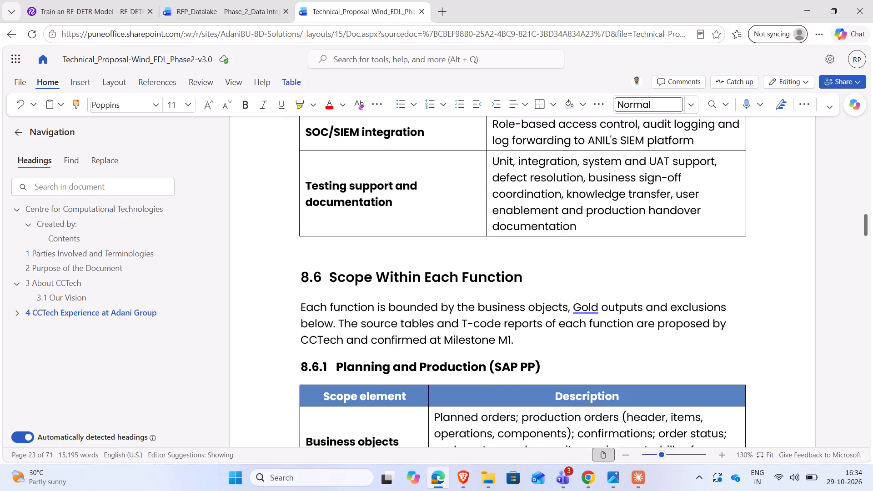
pyautogui.scroll(-2, 557, 290)
pyautogui.moveTo(305, 192); pyautogui.dragTo(524, 198)
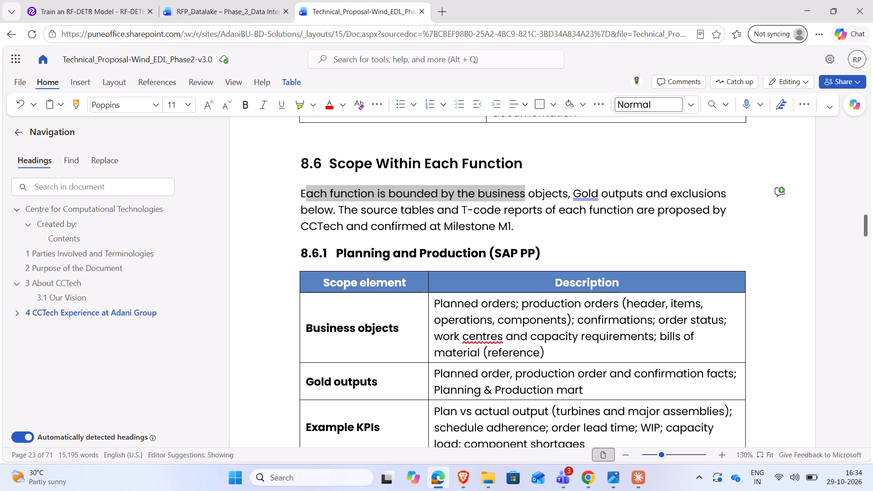
pyautogui.moveTo(524, 198); pyautogui.dragTo(525, 198)
pyautogui.click(545, 198)
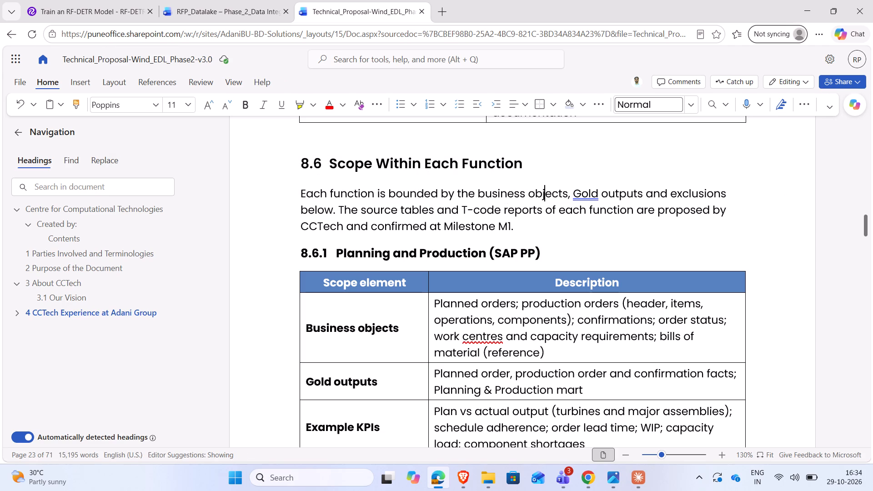
pyautogui.click(601, 195)
pyautogui.click(416, 210)
pyautogui.scroll(-3, 411, 211)
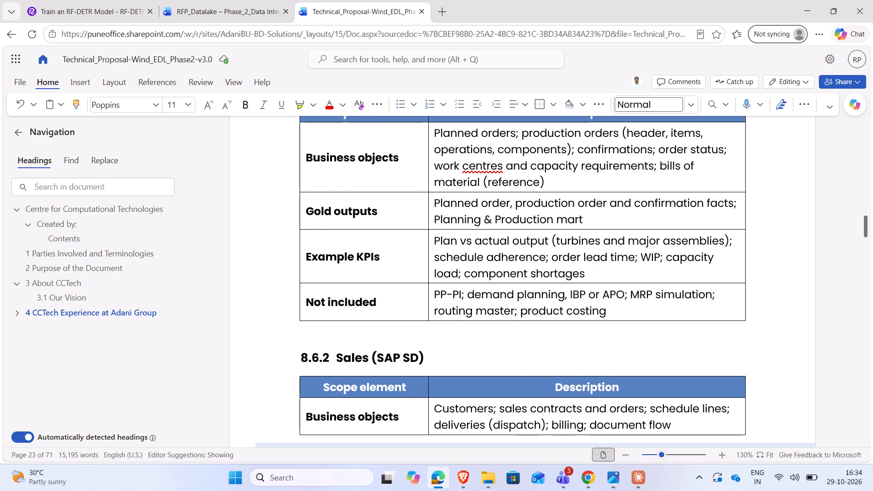
pyautogui.scroll(-3, 411, 211)
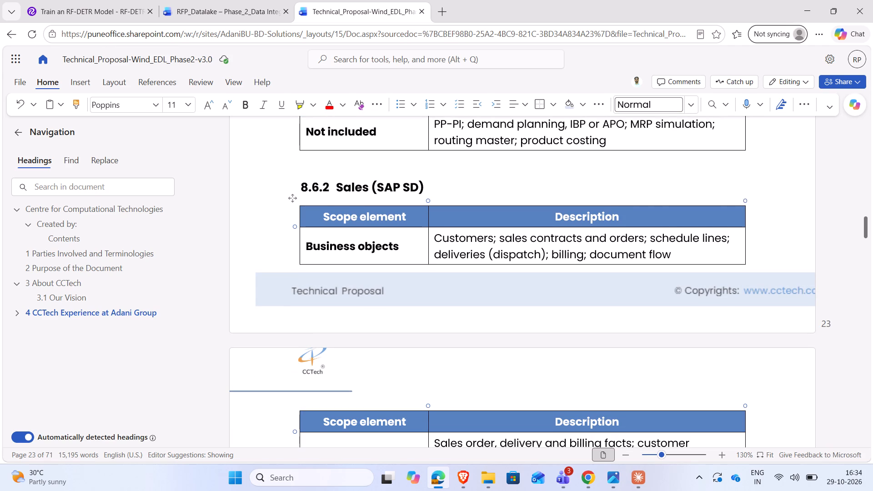
pyautogui.scroll(3, 431, 212)
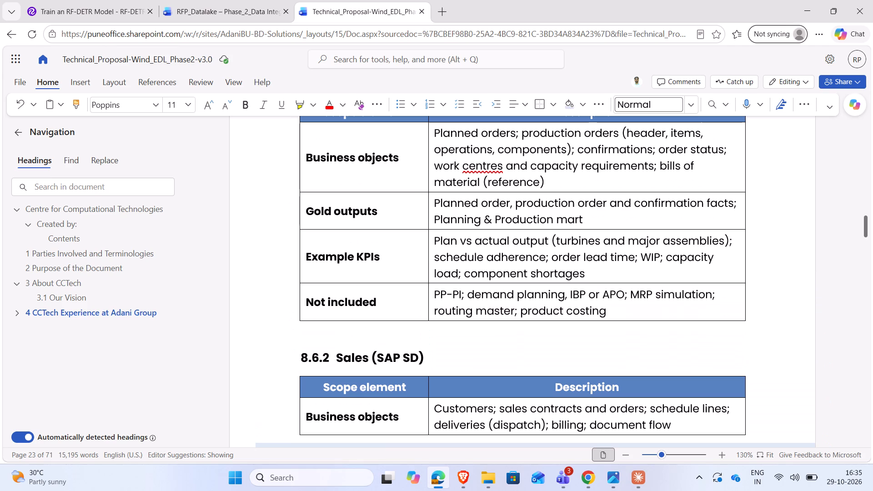
pyautogui.scroll(1, 431, 212)
# Review the 8.6.2 Sales (SAP SD) and 8.6.3 Maintenance (SAP PM) scope tables, including their Not included rows.
pyautogui.scroll(-8, 431, 212)
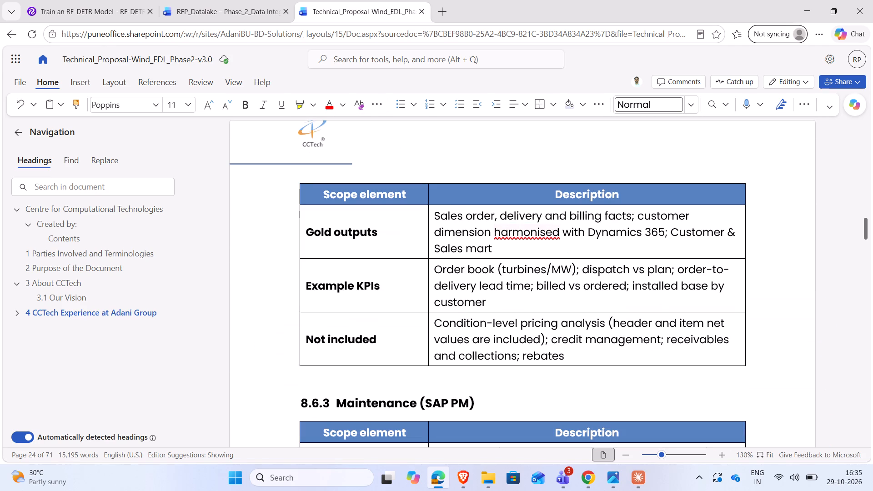
pyautogui.scroll(-2, 417, 228)
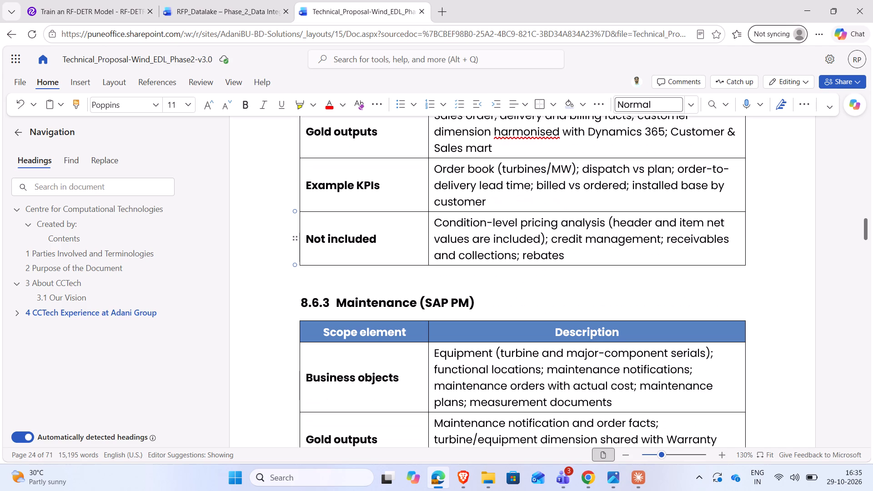
pyautogui.moveTo(386, 226); pyautogui.dragTo(330, 223)
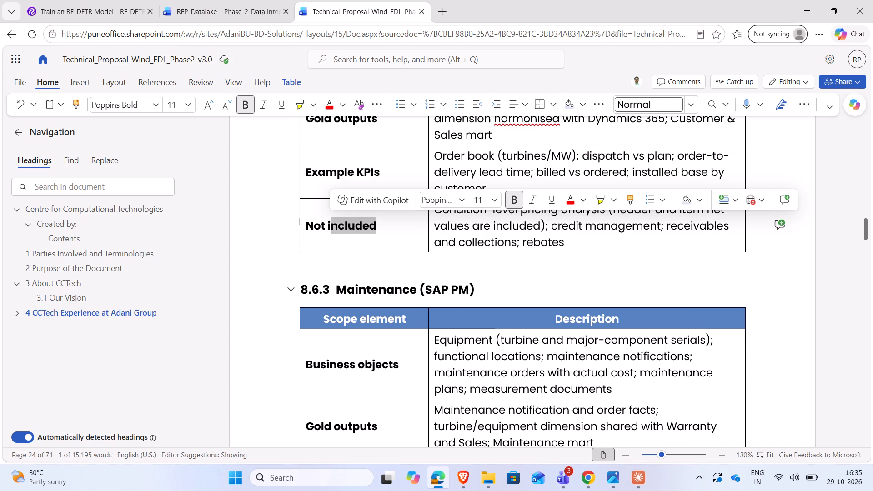
pyautogui.click(393, 290)
pyautogui.moveTo(475, 289); pyautogui.dragTo(385, 286)
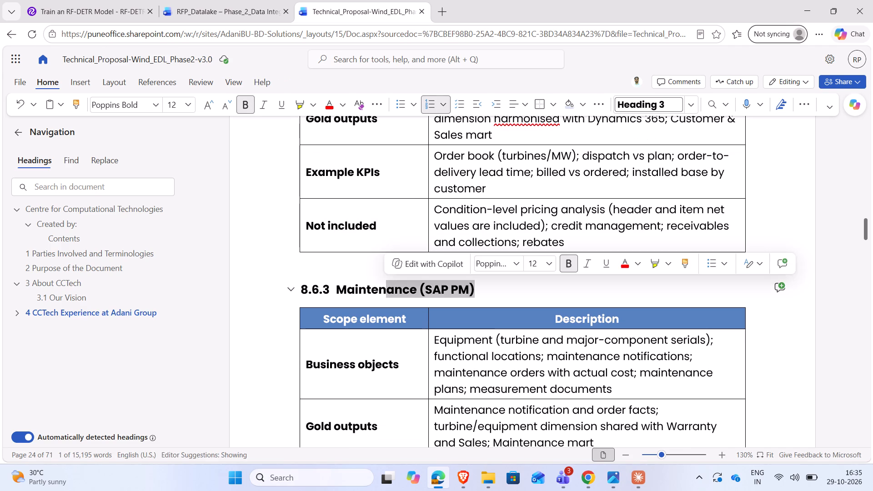
pyautogui.click(345, 287)
pyautogui.scroll(-2, 345, 287)
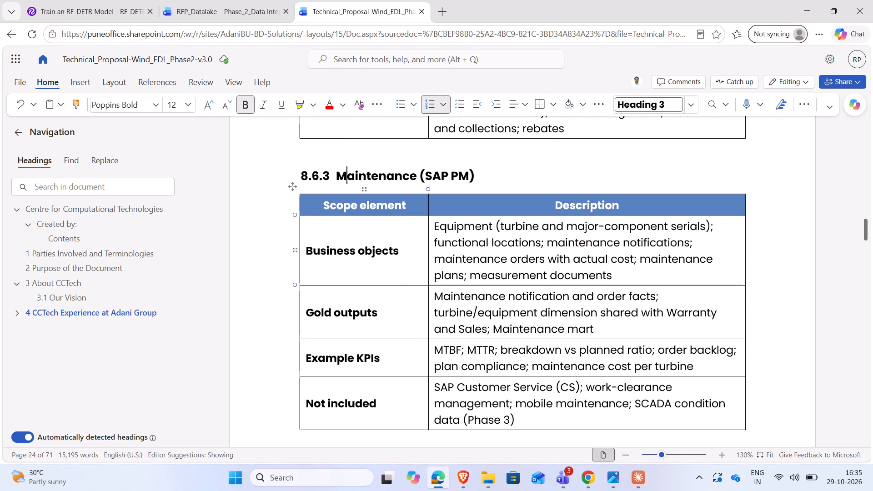
# Go back over the section 8.6 introduction and the 8.6.1 Planning and Production scope table.
pyautogui.scroll(4, 394, 309)
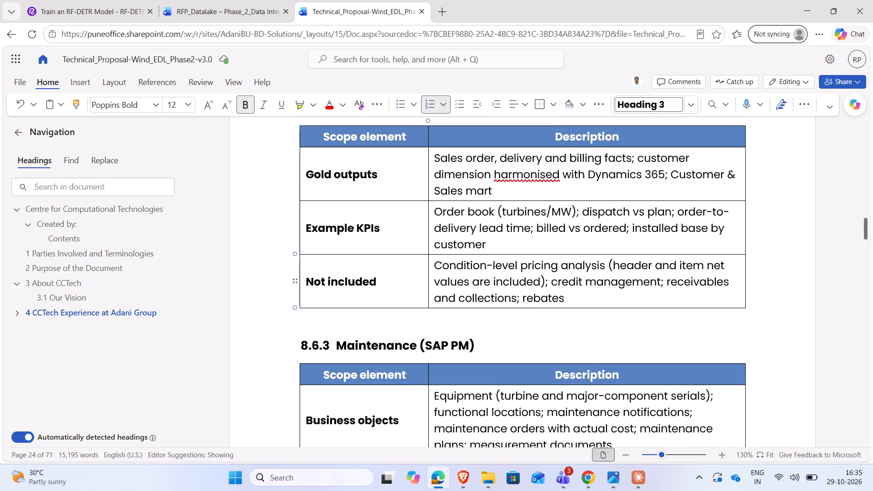
pyautogui.scroll(2, 397, 298)
pyautogui.scroll(-2, 397, 298)
pyautogui.scroll(15, 397, 298)
pyautogui.scroll(-5, 397, 298)
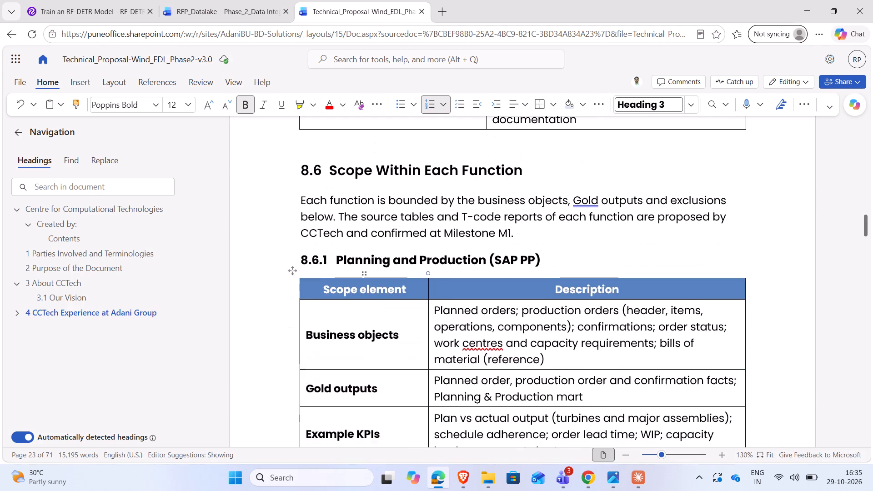
pyautogui.scroll(10, 397, 298)
pyautogui.scroll(-13, 397, 298)
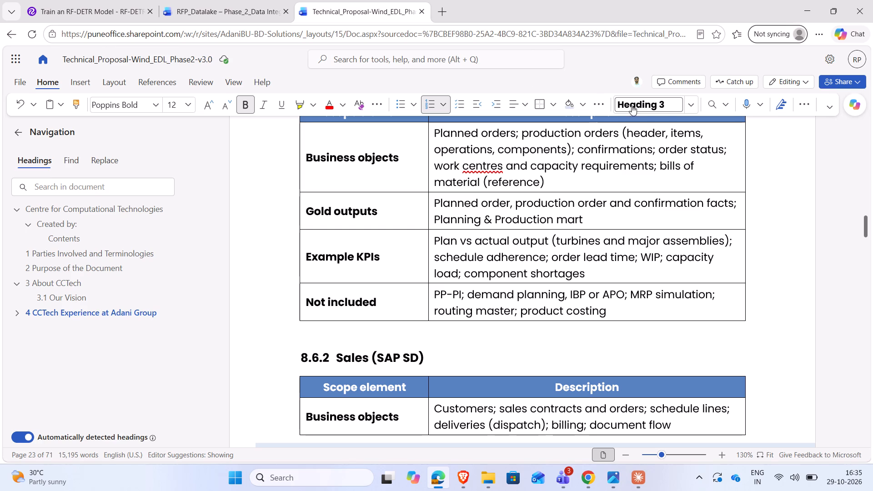
# Skim the function scopes from 8.6.3 Maintenance through 8.6.5 Techno-Commercial to 8.6.6 Dynamics 365 - Warranty and Risk Register.
pyautogui.scroll(-12, 483, 212)
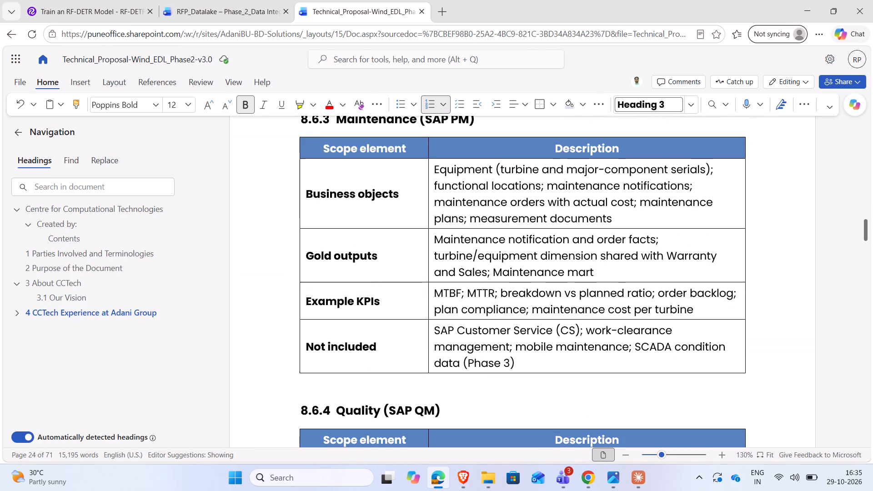
pyautogui.scroll(-12, 477, 217)
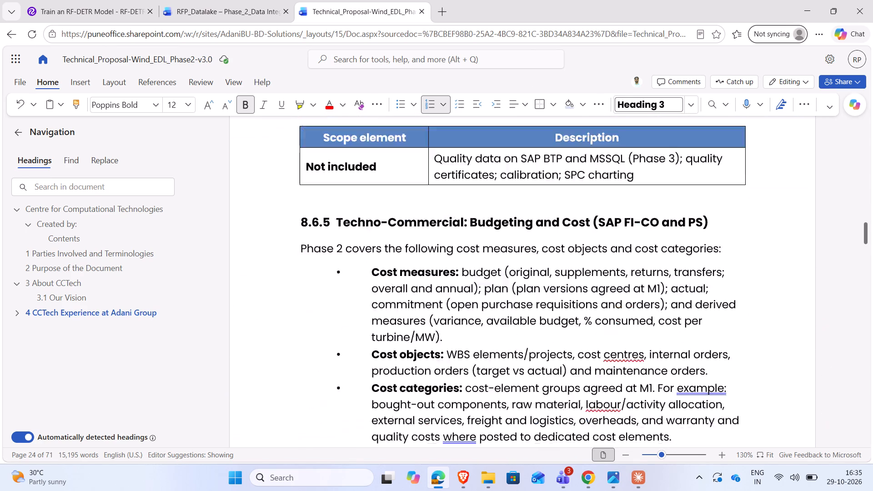
pyautogui.scroll(-3, 459, 190)
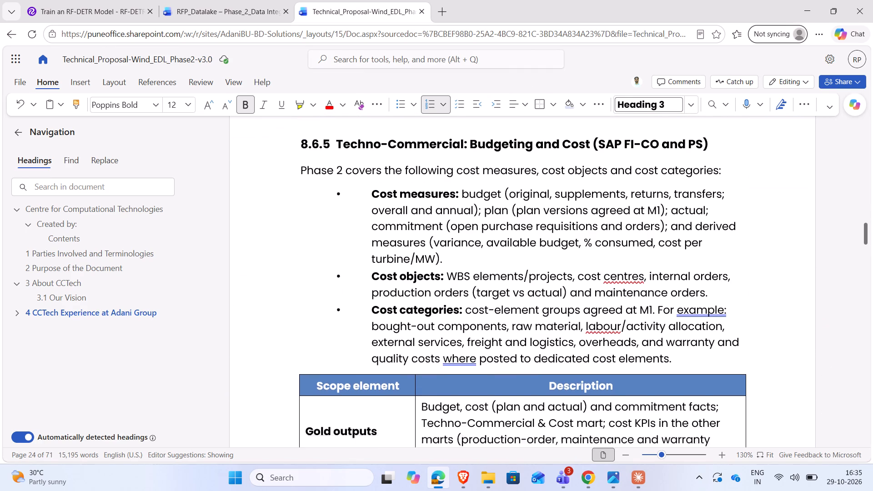
pyautogui.scroll(-3, 453, 198)
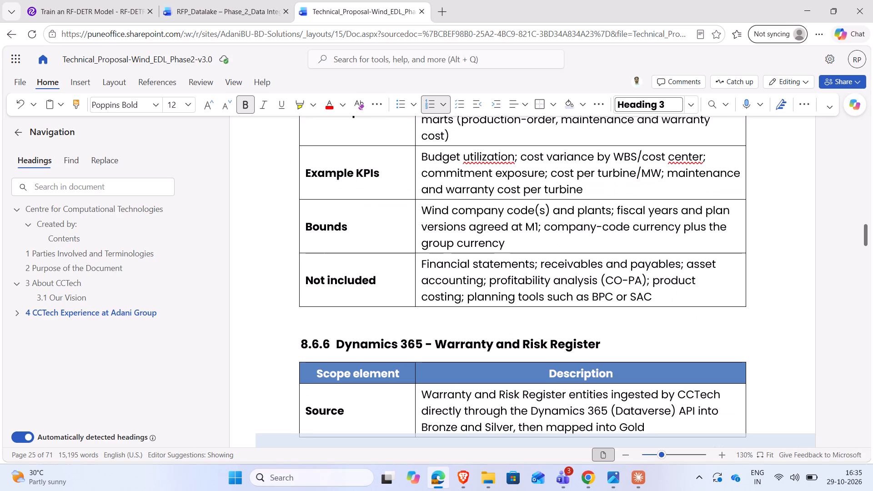
pyautogui.scroll(-4, 453, 199)
pyautogui.scroll(2, 453, 199)
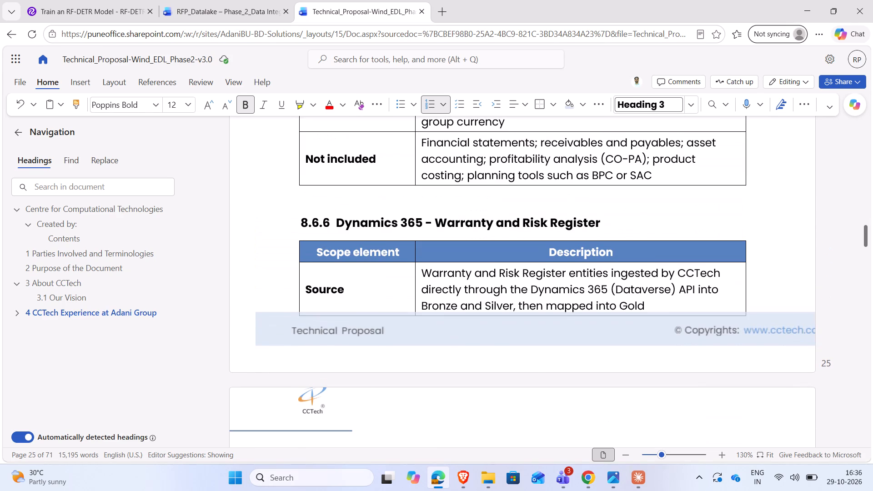
pyautogui.scroll(-6, 453, 199)
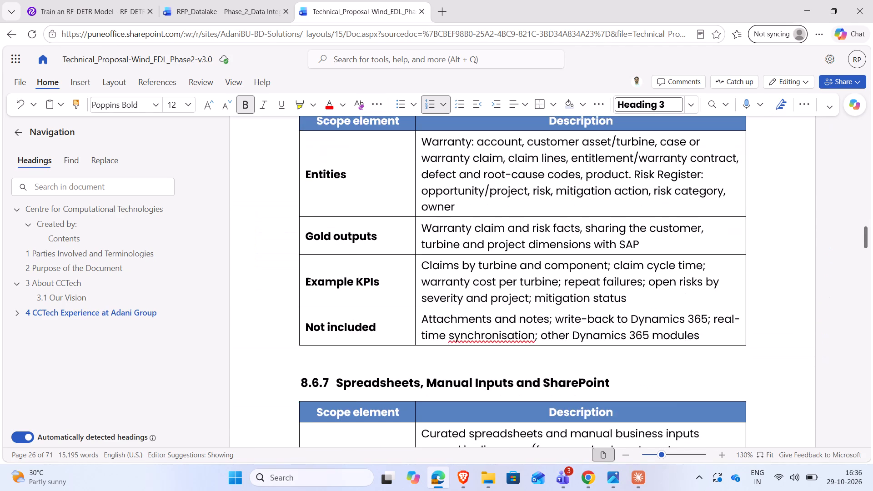
pyautogui.scroll(-13, 431, 221)
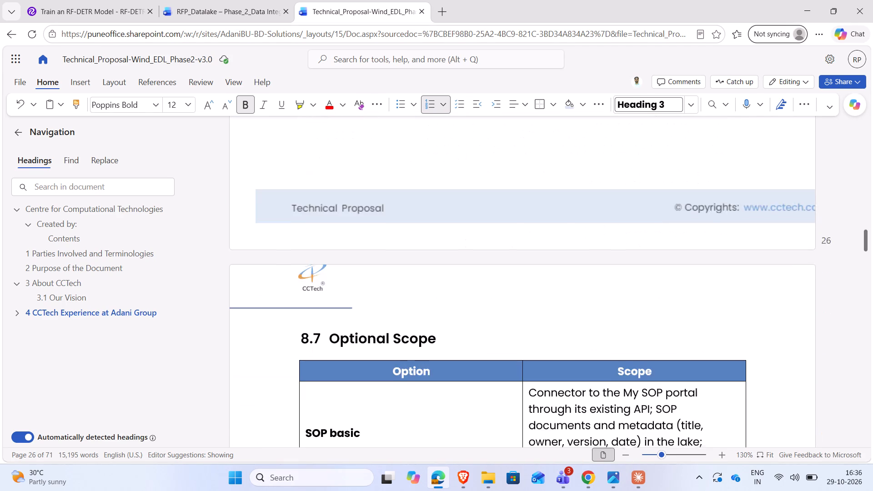
pyautogui.scroll(-3, 431, 221)
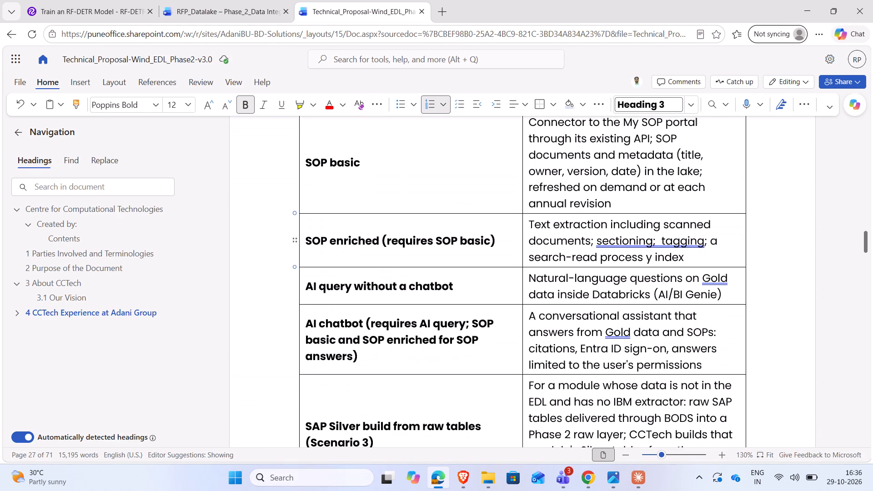
pyautogui.scroll(2, 431, 221)
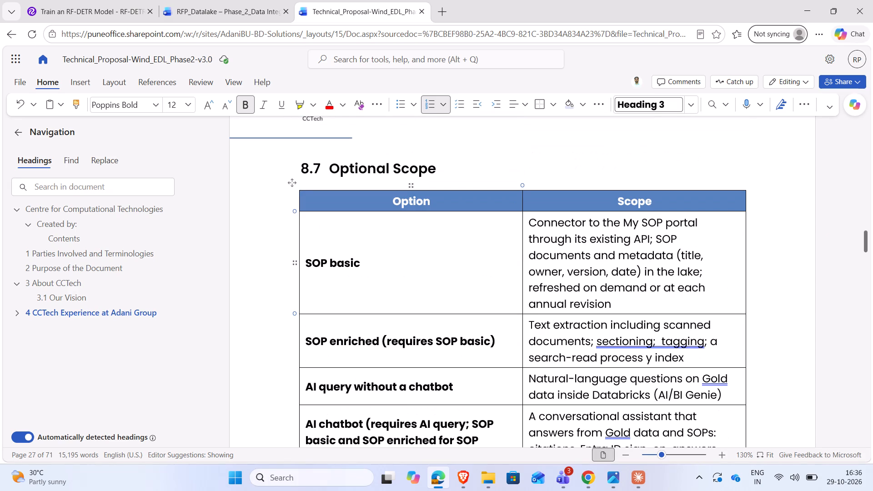
pyautogui.scroll(-2, 424, 214)
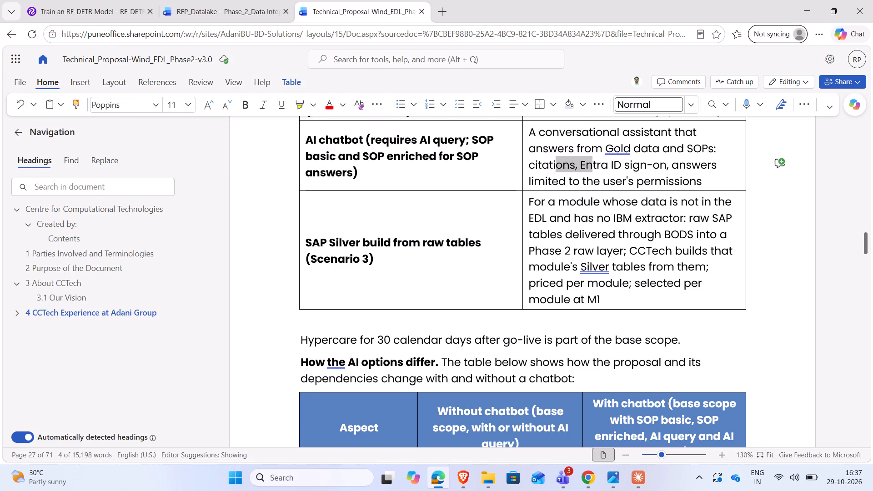
pyautogui.moveTo(629, 167); pyautogui.dragTo(647, 167)
pyautogui.moveTo(666, 168); pyautogui.dragTo(676, 167)
pyautogui.click(638, 185)
pyautogui.click(544, 188)
pyautogui.click(711, 185)
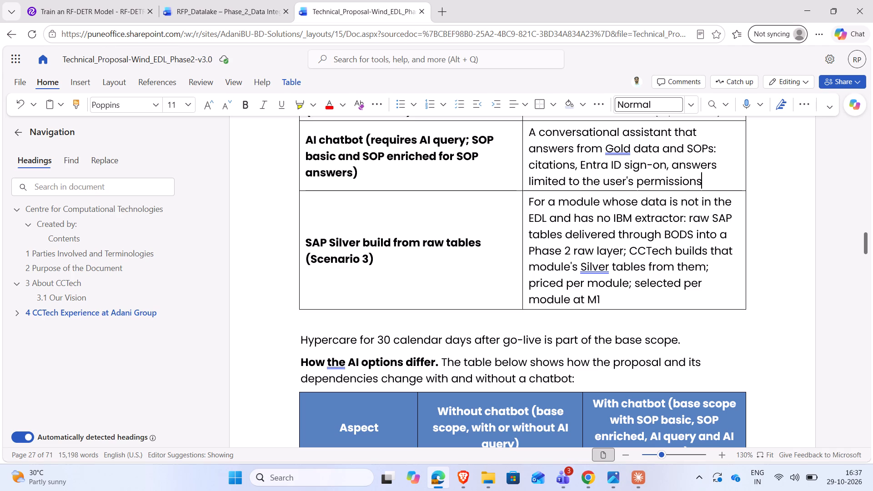
# Read the scope description of the SAP Silver build from raw tables (Scenario 3) option.
pyautogui.click(547, 200)
pyautogui.click(584, 200)
pyautogui.click(535, 214)
pyautogui.click(619, 216)
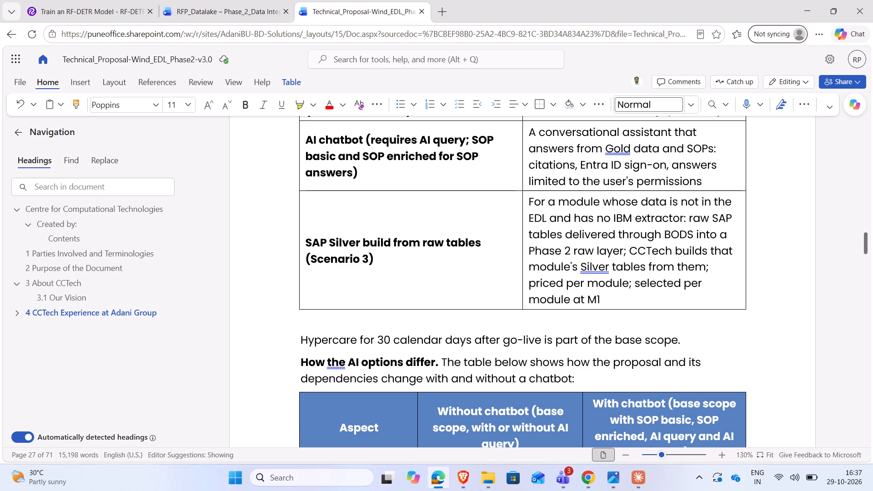
pyautogui.moveTo(537, 237); pyautogui.dragTo(662, 228)
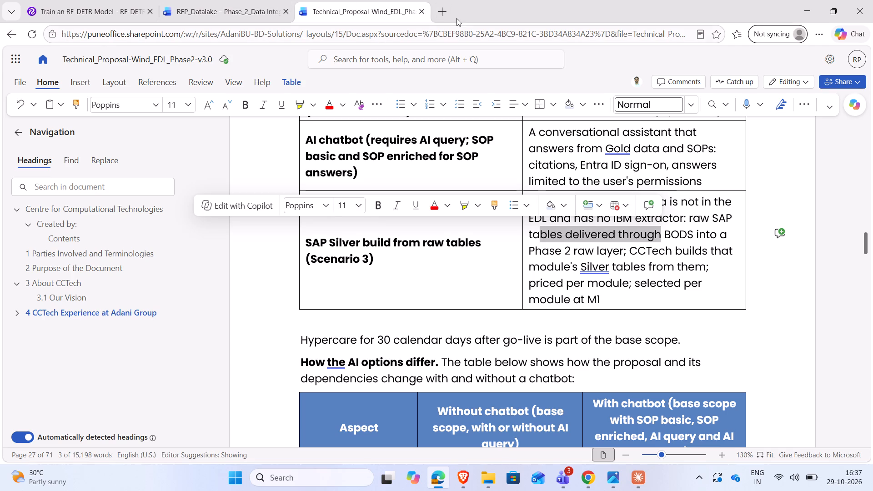
pyautogui.click(670, 257)
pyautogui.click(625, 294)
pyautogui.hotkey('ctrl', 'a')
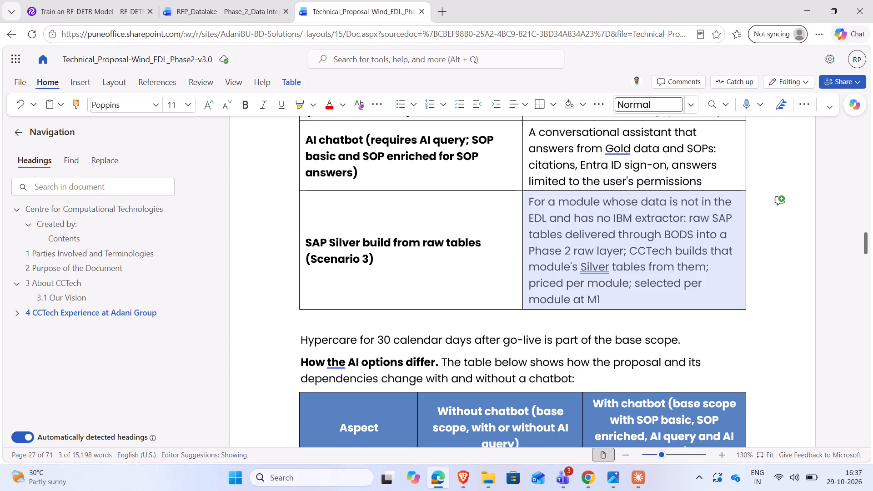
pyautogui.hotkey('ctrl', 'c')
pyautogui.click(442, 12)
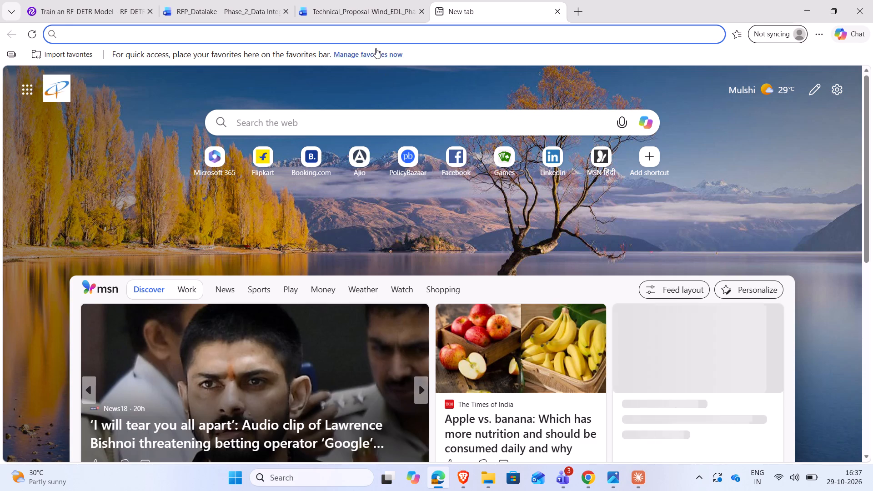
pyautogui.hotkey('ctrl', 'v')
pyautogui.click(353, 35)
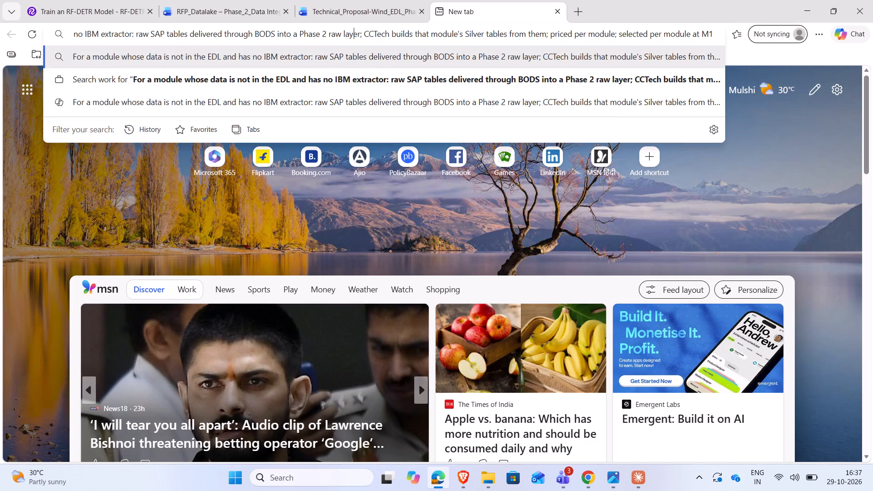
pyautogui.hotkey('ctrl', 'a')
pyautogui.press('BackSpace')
# Search the web for "what is BODS from SAP?" and read what the abbreviation stands for.
pyautogui.write('what is BODS')
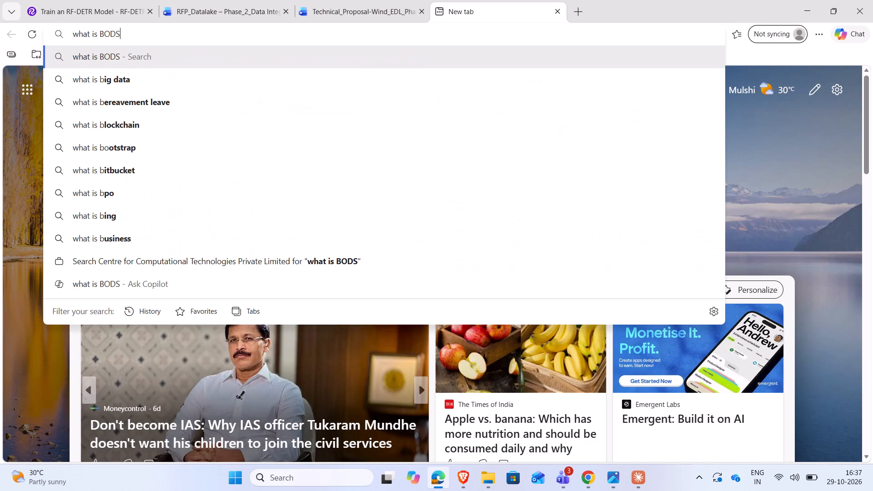
pyautogui.press('space')
pyautogui.hotkey('alt', 'Tab')
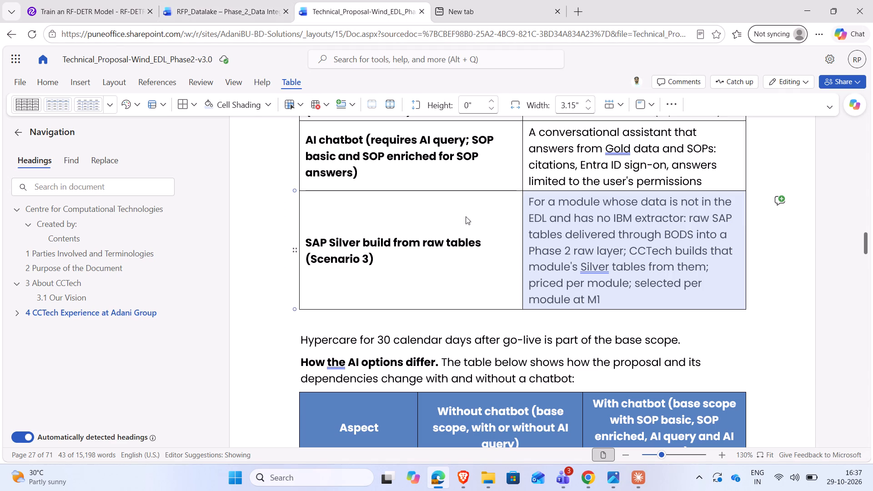
pyautogui.click(615, 243)
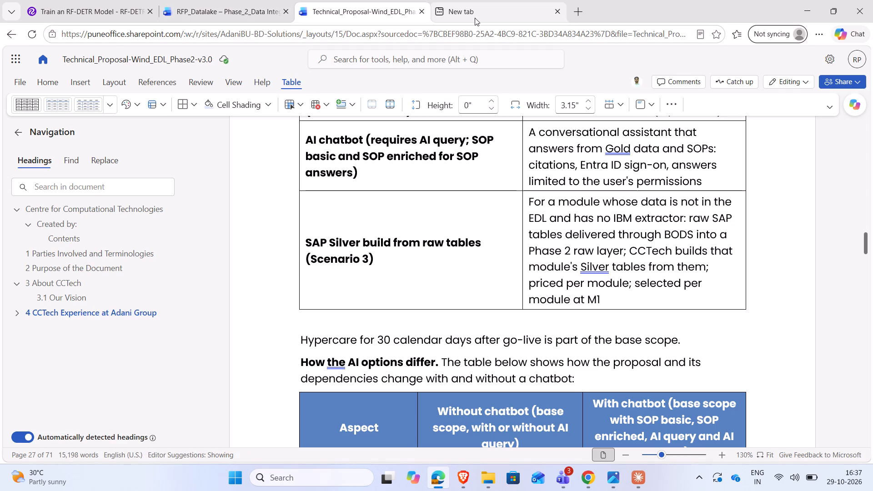
pyautogui.hotkey('alt', 'Tab')
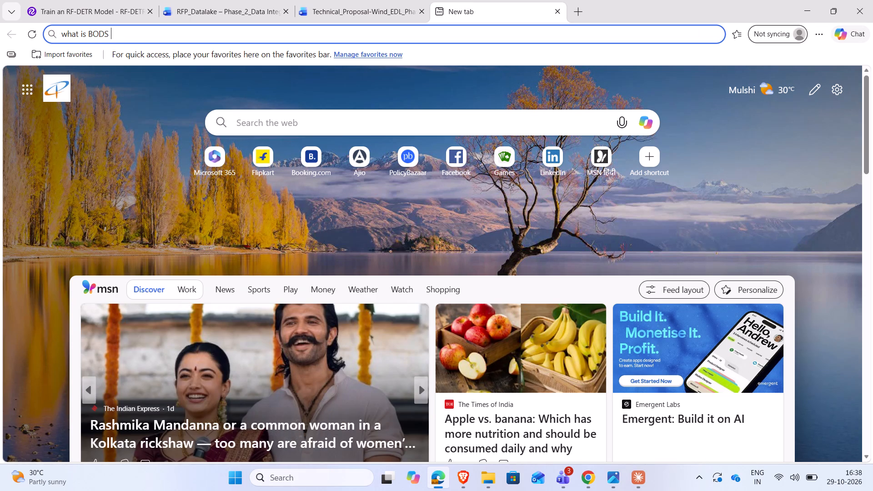
pyautogui.write('from SAP?')
pyautogui.press('Return')
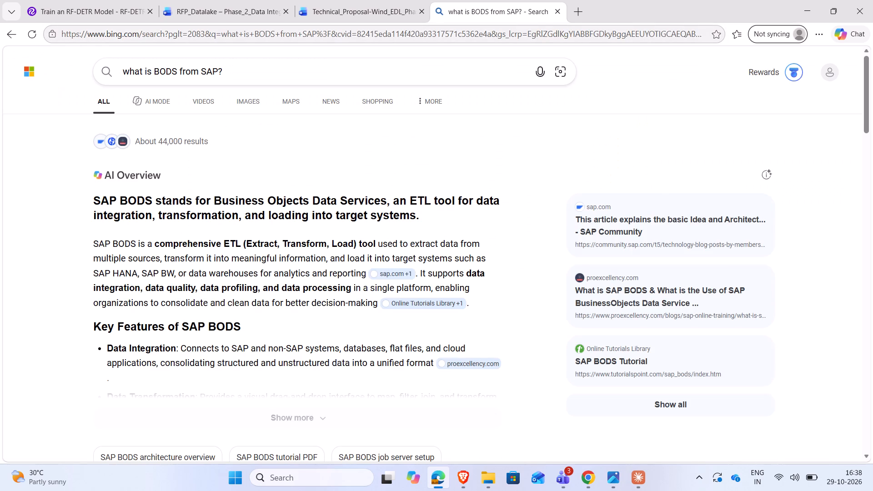
pyautogui.moveTo(212, 197); pyautogui.dragTo(366, 201)
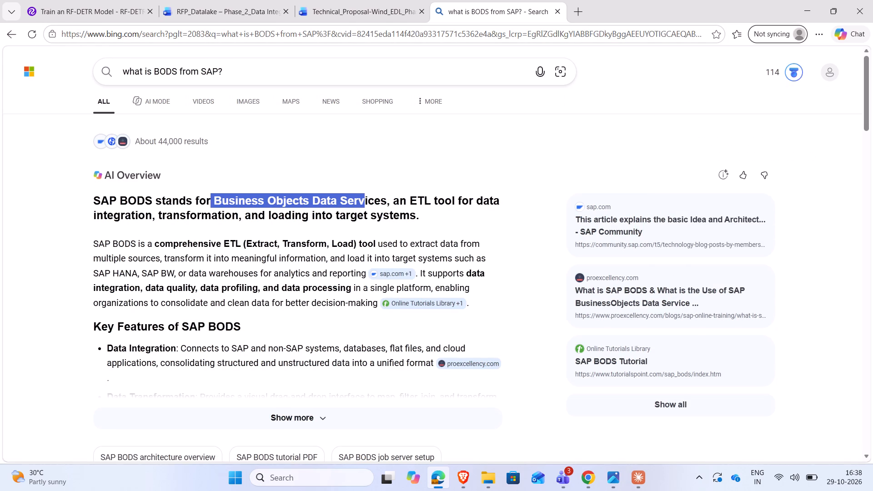
pyautogui.moveTo(366, 201); pyautogui.dragTo(367, 201)
pyautogui.moveTo(384, 203); pyautogui.dragTo(276, 197)
# Return to the proposal and read the table comparing the AI options with and without a chatbot.
pyautogui.click(389, 0)
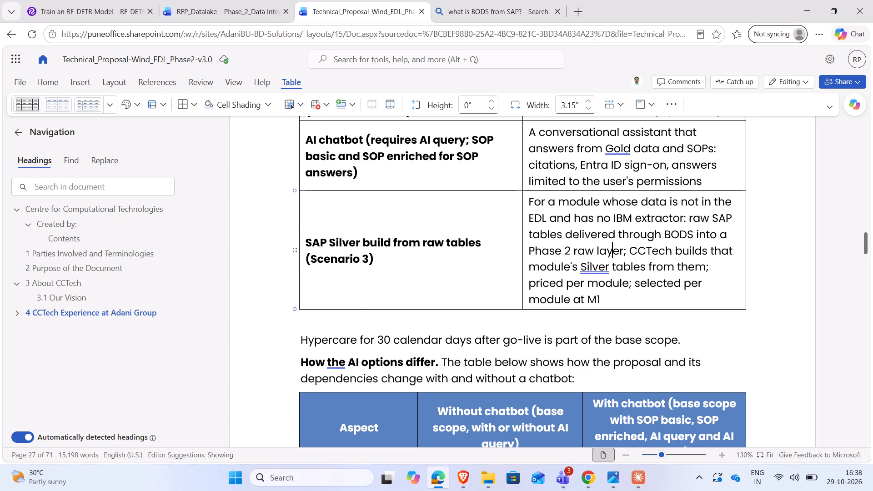
pyautogui.scroll(-3, 447, 322)
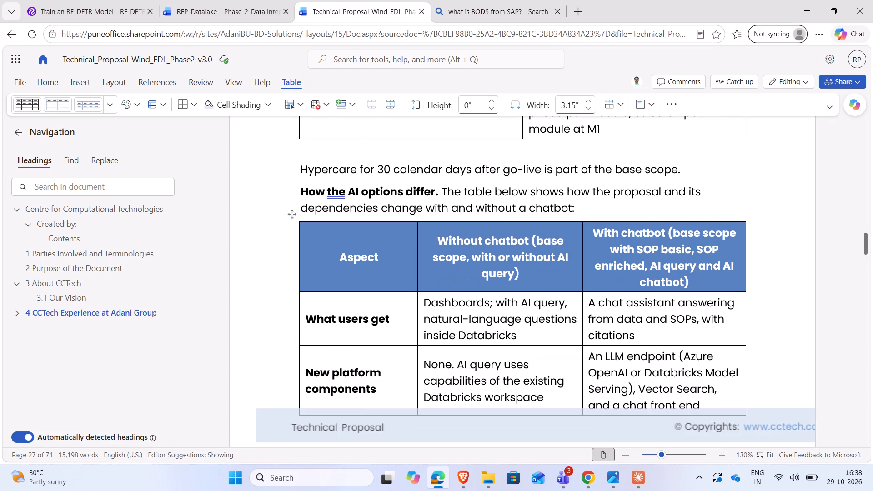
pyautogui.scroll(-2, 440, 313)
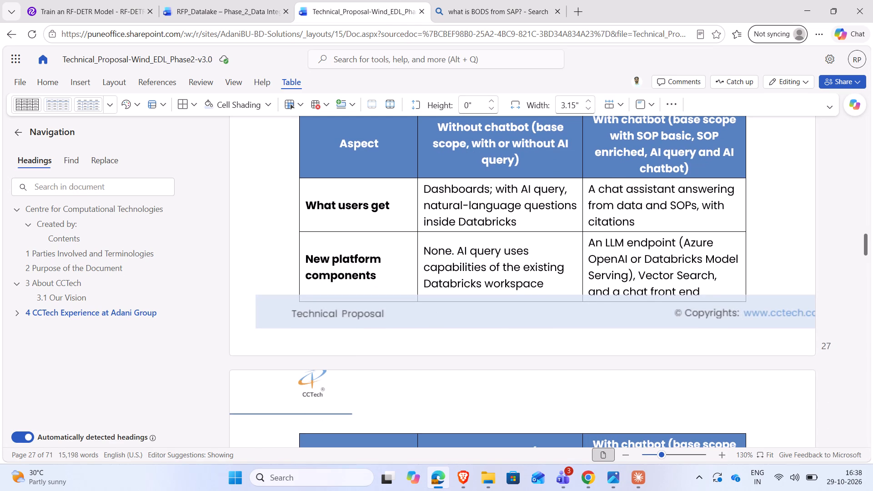
pyautogui.moveTo(398, 206); pyautogui.dragTo(315, 209)
pyautogui.click(474, 215)
pyautogui.moveTo(521, 222); pyautogui.dragTo(431, 185)
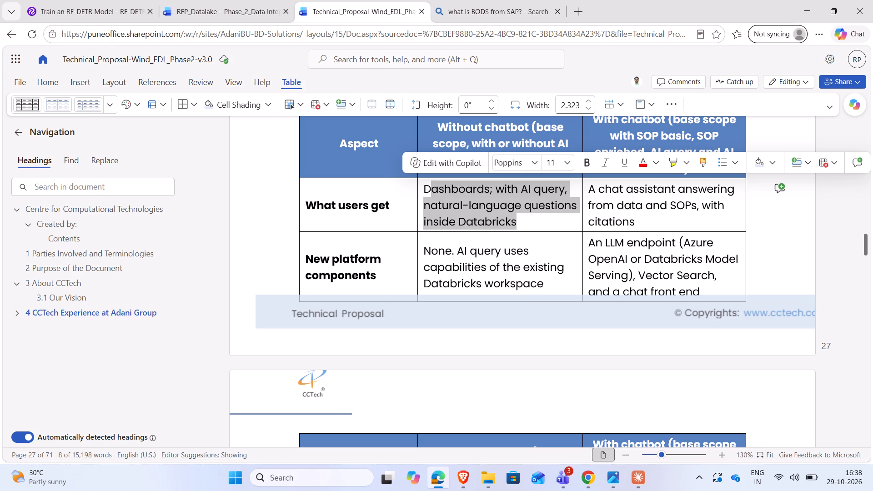
pyautogui.moveTo(496, 265); pyautogui.dragTo(537, 276)
pyautogui.click(543, 282)
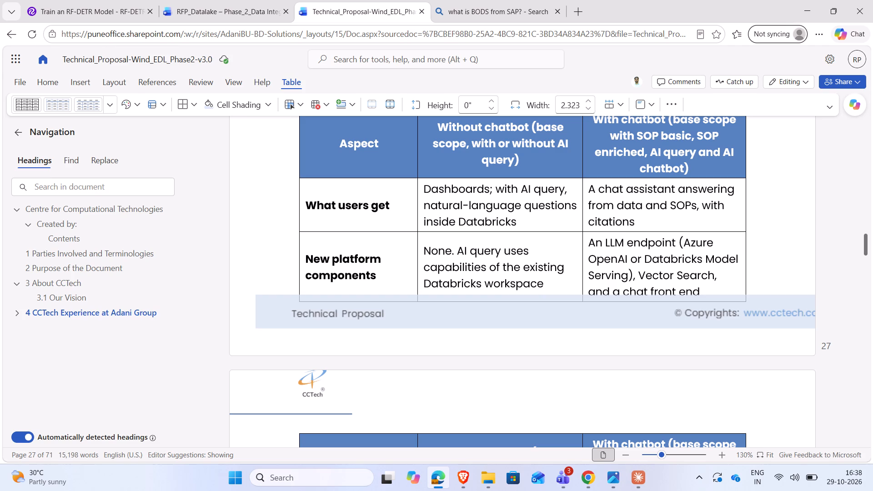
pyautogui.scroll(-5, 604, 245)
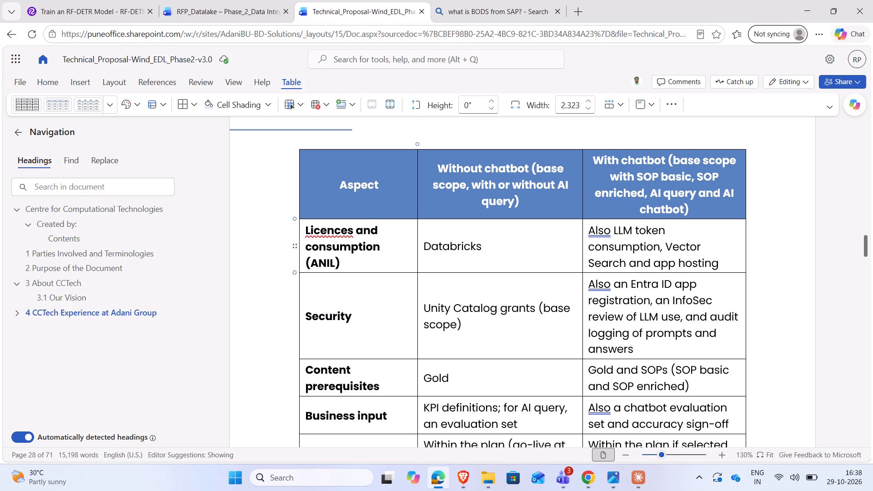
pyautogui.scroll(-1, 384, 247)
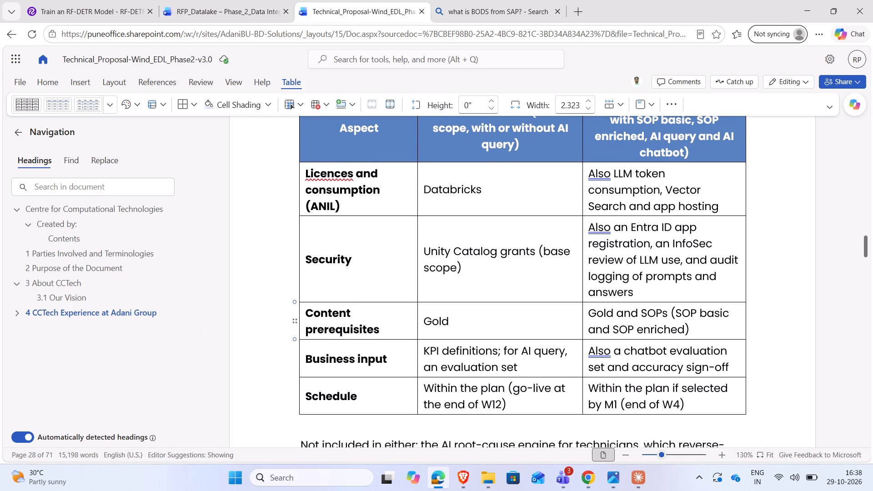
pyautogui.scroll(2, 376, 325)
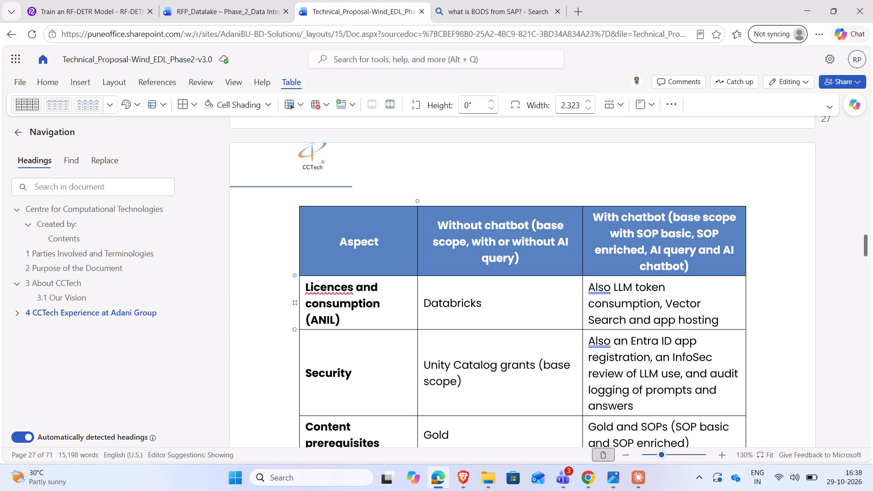
pyautogui.scroll(-1, 376, 324)
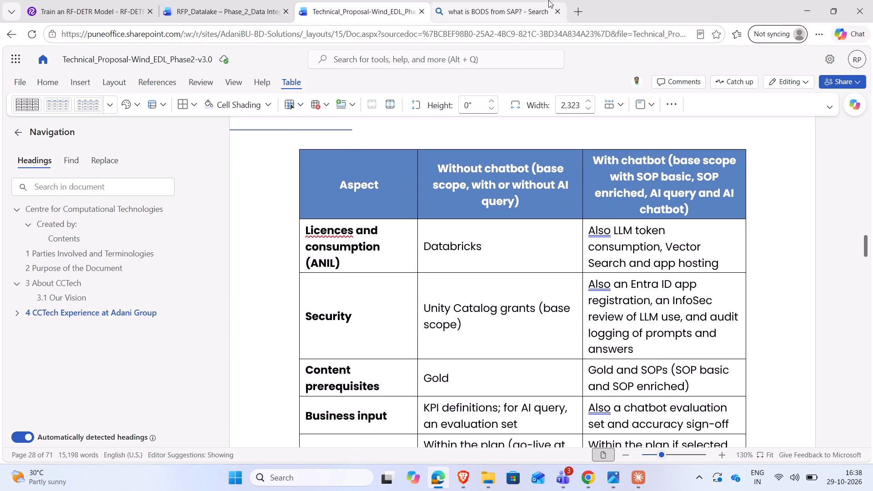
# Search the web for "what is SOP?" to look up the term's meaning.
pyautogui.click(583, 12)
pyautogui.scroll(1, 512, 40)
pyautogui.click(481, 0)
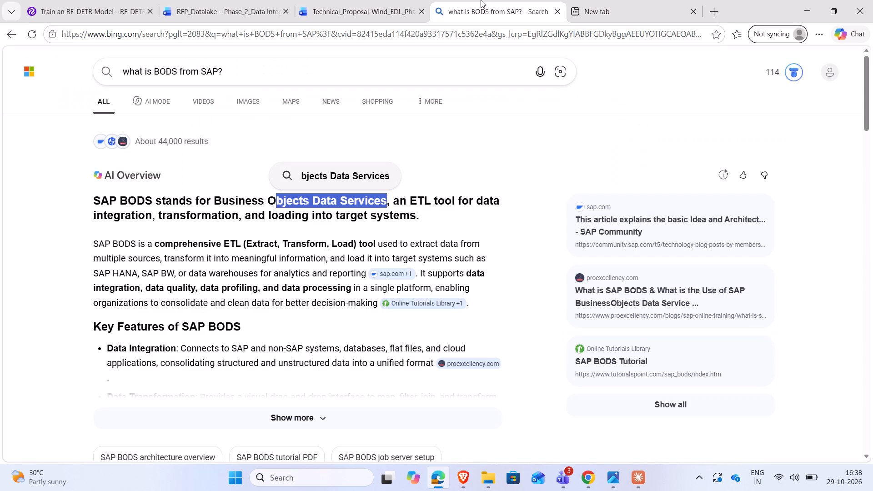
pyautogui.moveTo(266, 78); pyautogui.dragTo(135, 77)
pyautogui.press('BackSpace')
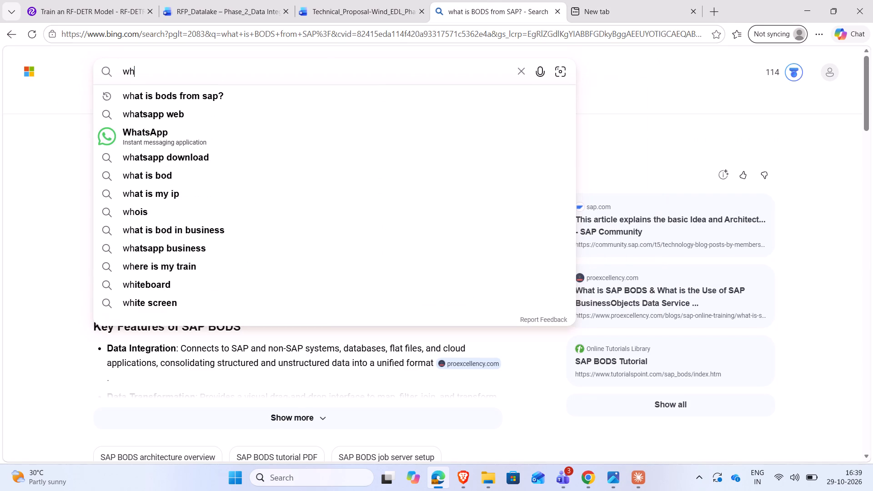
pyautogui.write('at is SOP?')
pyautogui.press('Return')
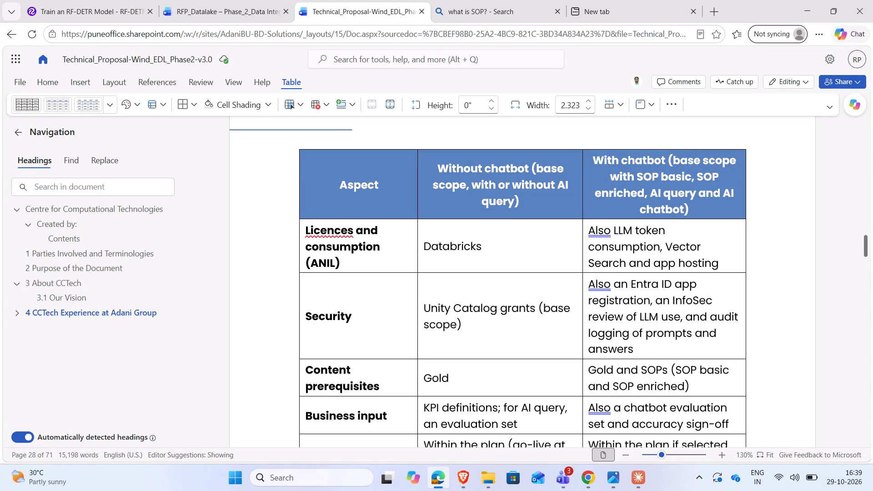
pyautogui.scroll(-2, 651, 364)
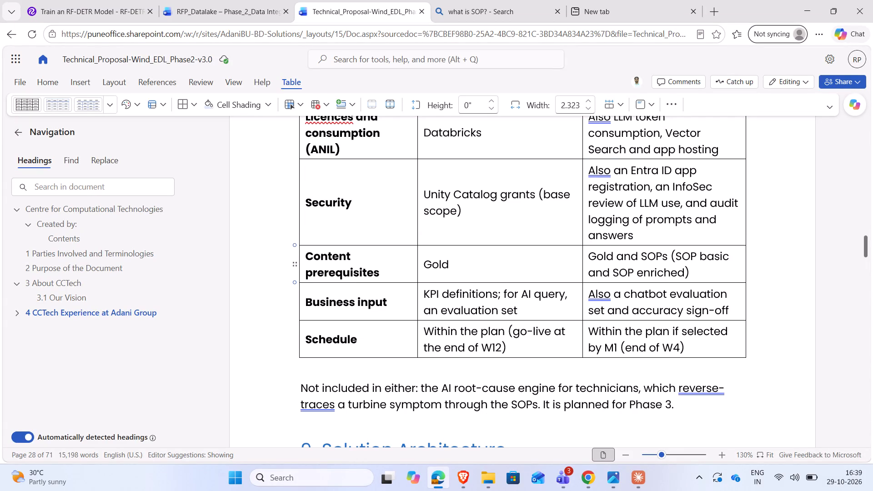
pyautogui.moveTo(393, 302); pyautogui.dragTo(315, 305)
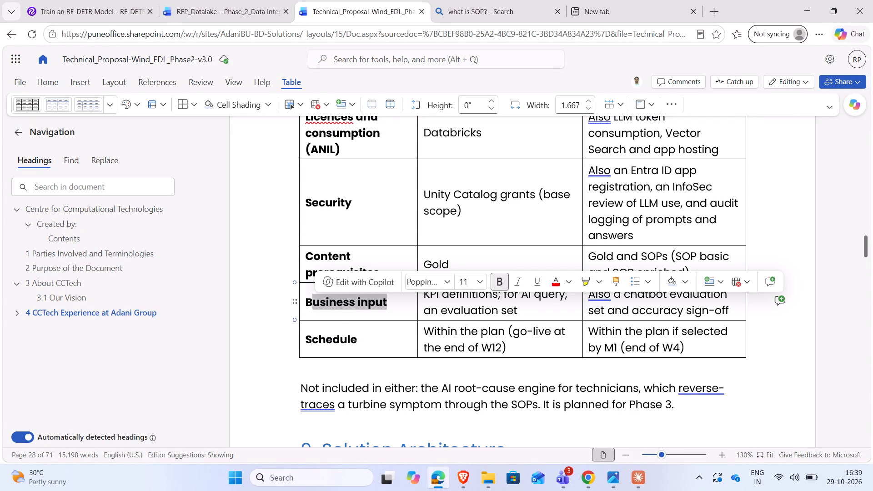
pyautogui.click(461, 293)
pyautogui.moveTo(521, 295); pyautogui.dragTo(548, 302)
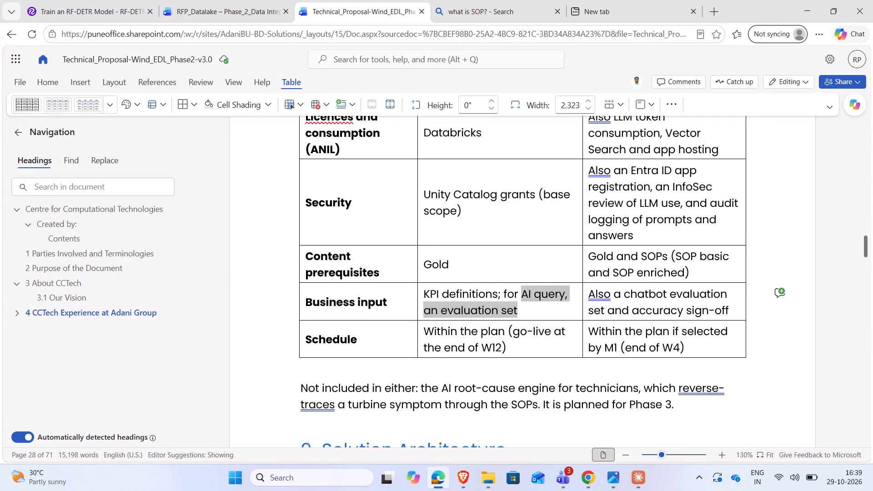
pyautogui.moveTo(548, 302); pyautogui.dragTo(548, 304)
pyautogui.moveTo(613, 293); pyautogui.dragTo(679, 315)
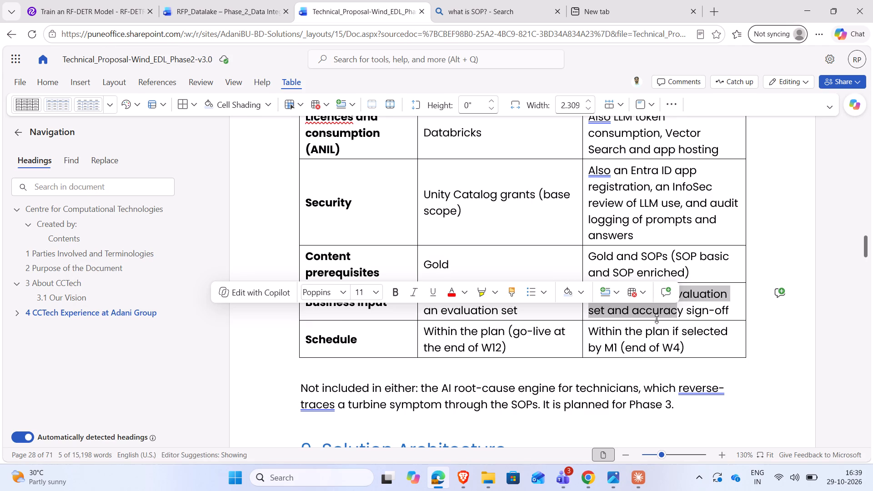
pyautogui.click(640, 316)
pyautogui.click(613, 333)
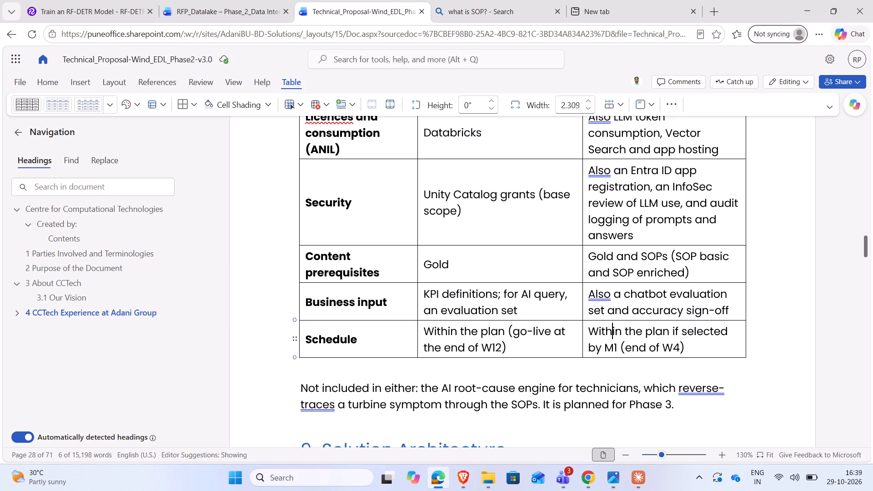
pyautogui.scroll(-2, 472, 326)
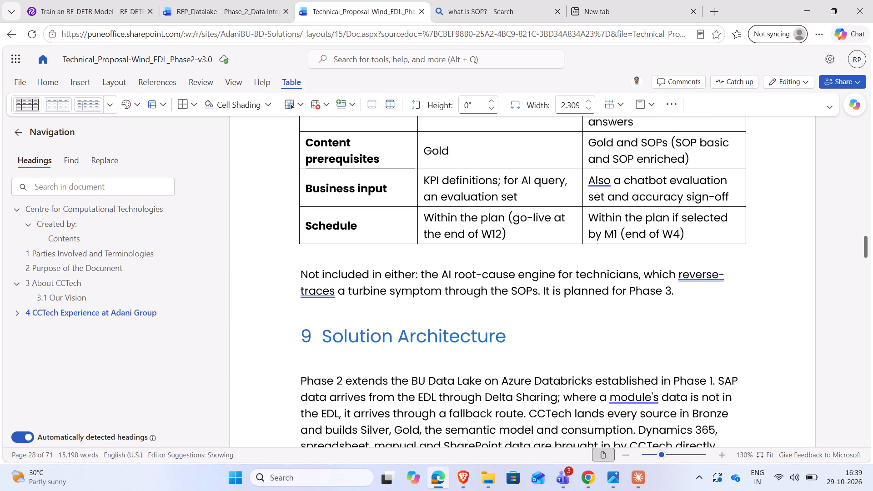
pyautogui.moveTo(300, 277); pyautogui.dragTo(416, 271)
pyautogui.click(435, 273)
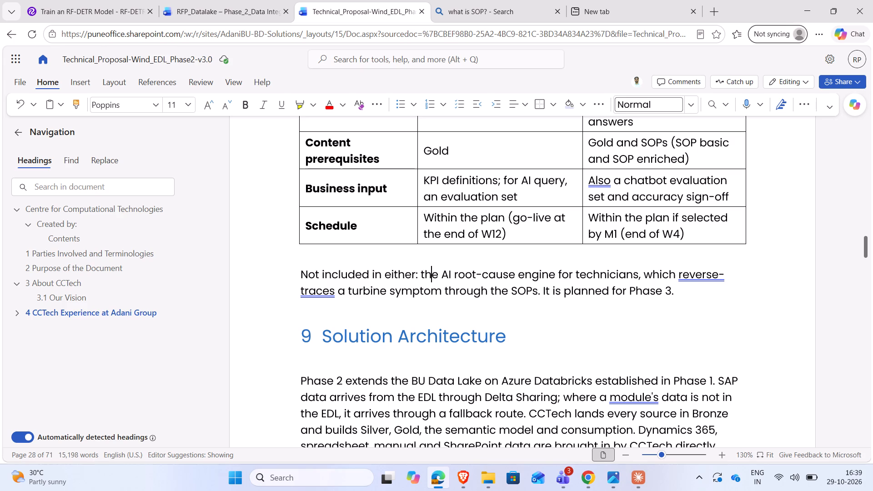
# Read the introduction of section 9 Solution Architecture, checking how SAP data arrives from the EDL.
pyautogui.scroll(-2, 406, 292)
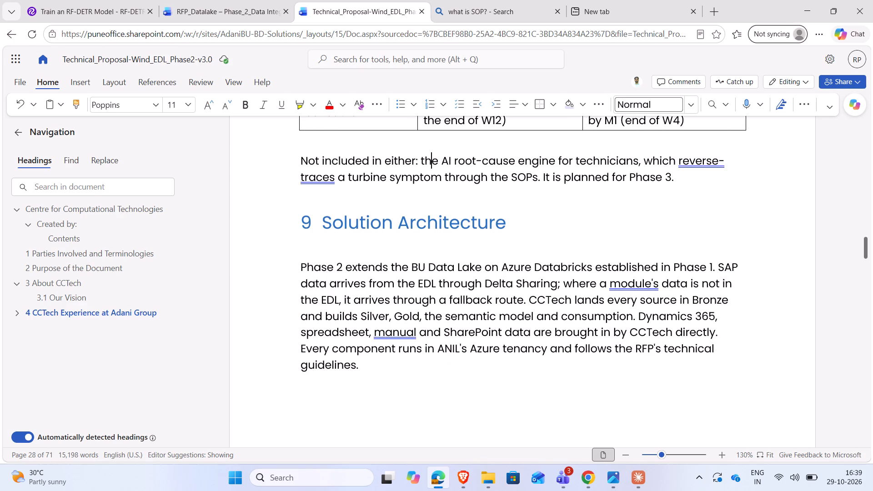
pyautogui.scroll(-1, 381, 273)
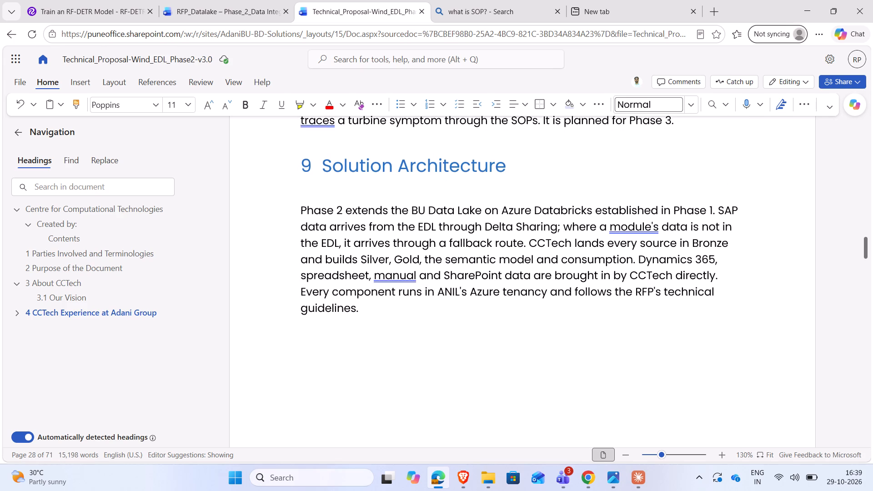
pyautogui.moveTo(421, 224); pyautogui.dragTo(503, 224)
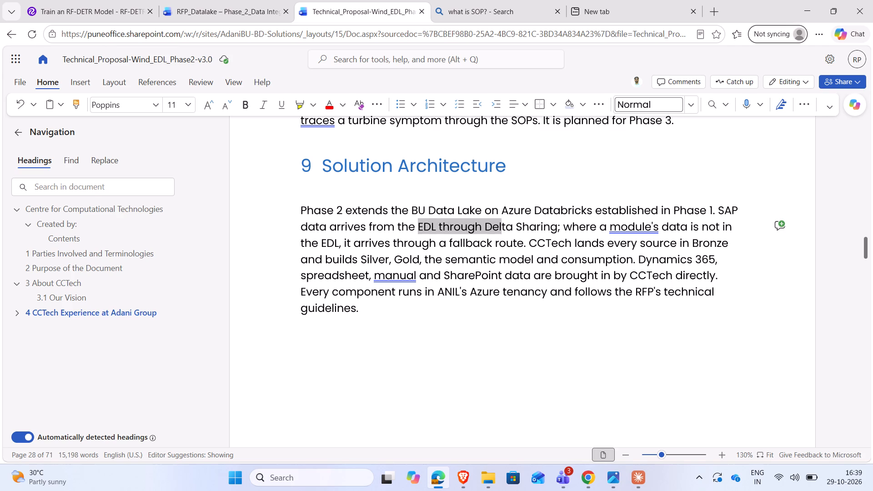
pyautogui.moveTo(503, 224); pyautogui.dragTo(557, 227)
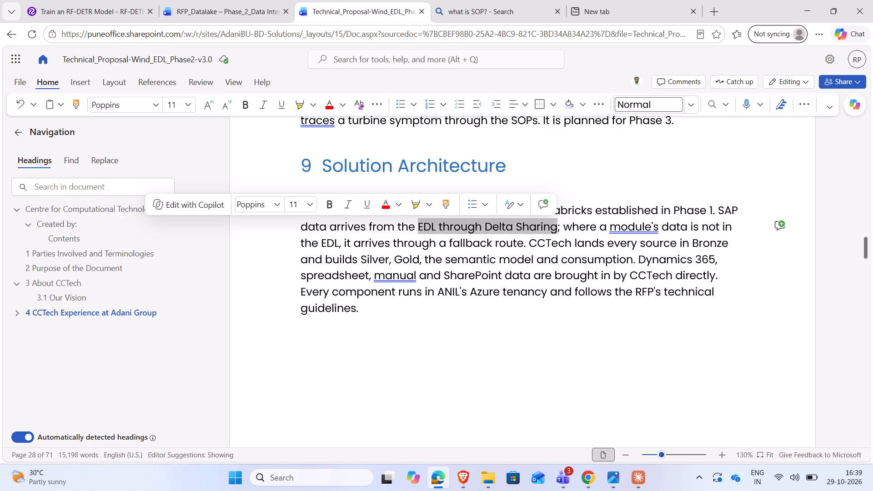
pyautogui.click(595, 228)
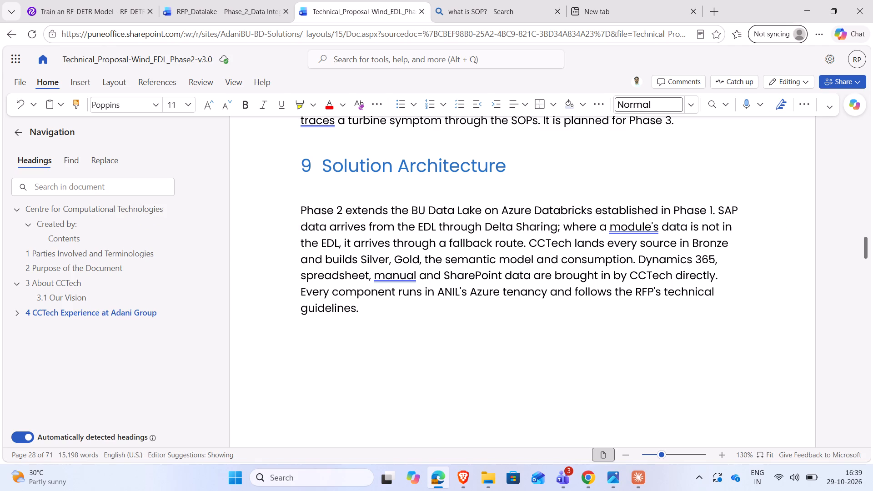
# Read in the section 9 introduction how CCTech lands every source, builds the layers and brings in Dynamics 365 and other data.
pyautogui.moveTo(527, 242); pyautogui.dragTo(685, 245)
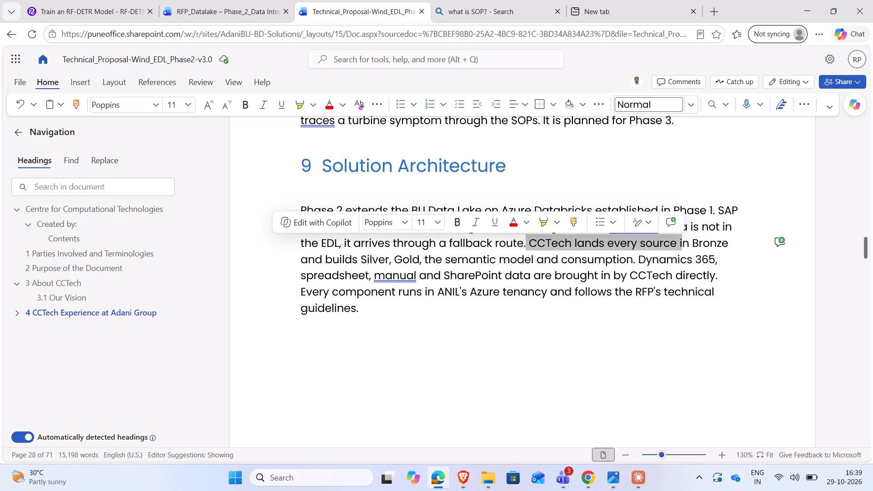
pyautogui.moveTo(398, 257); pyautogui.dragTo(479, 256)
pyautogui.moveTo(540, 261); pyautogui.dragTo(562, 256)
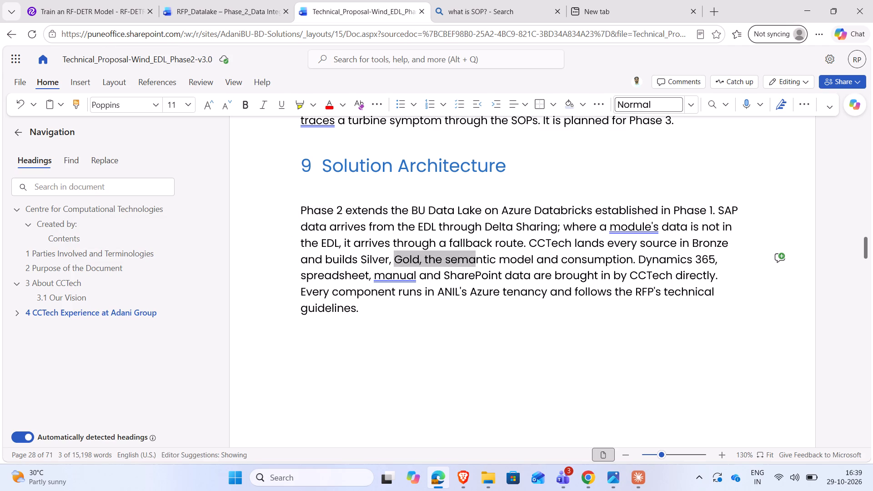
pyautogui.moveTo(562, 256); pyautogui.dragTo(633, 257)
pyautogui.moveTo(643, 258); pyautogui.dragTo(666, 259)
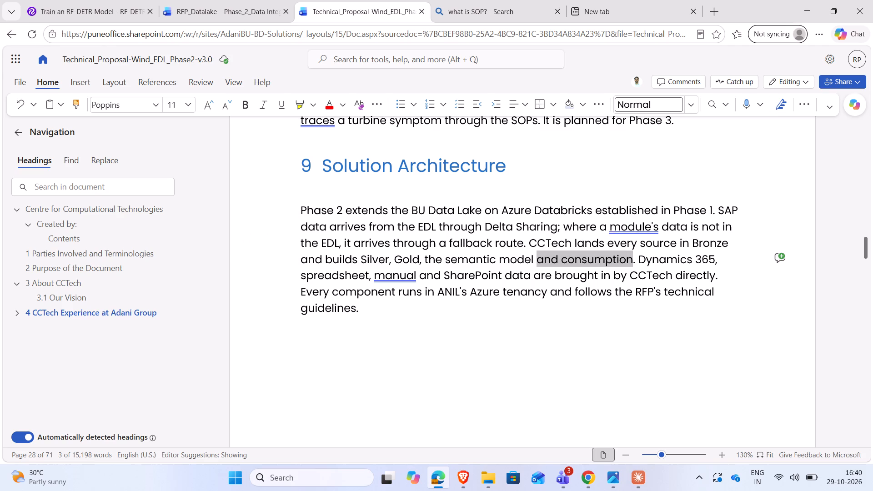
pyautogui.moveTo(666, 259); pyautogui.dragTo(716, 258)
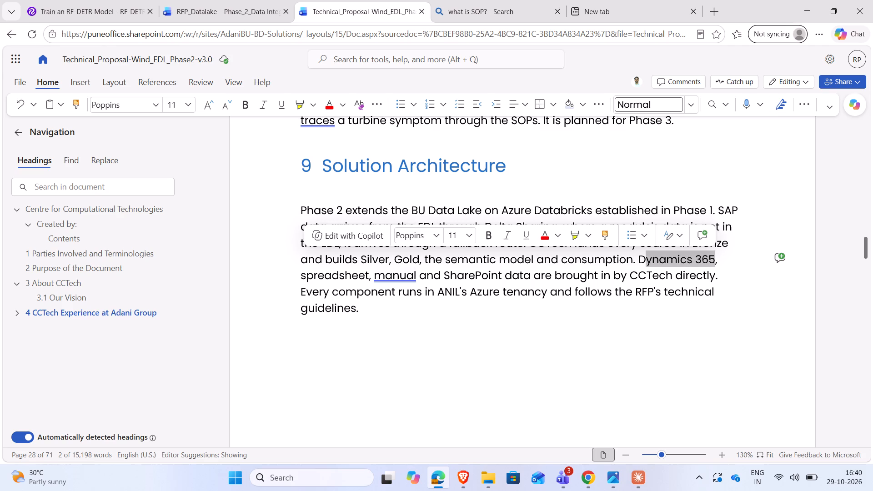
pyautogui.moveTo(641, 260); pyautogui.dragTo(641, 267)
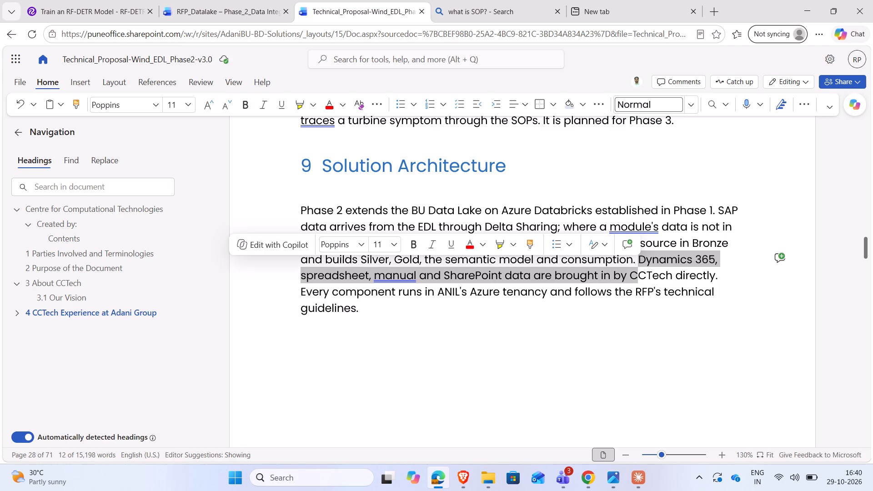
pyautogui.click(642, 259)
pyautogui.moveTo(715, 259); pyautogui.dragTo(645, 262)
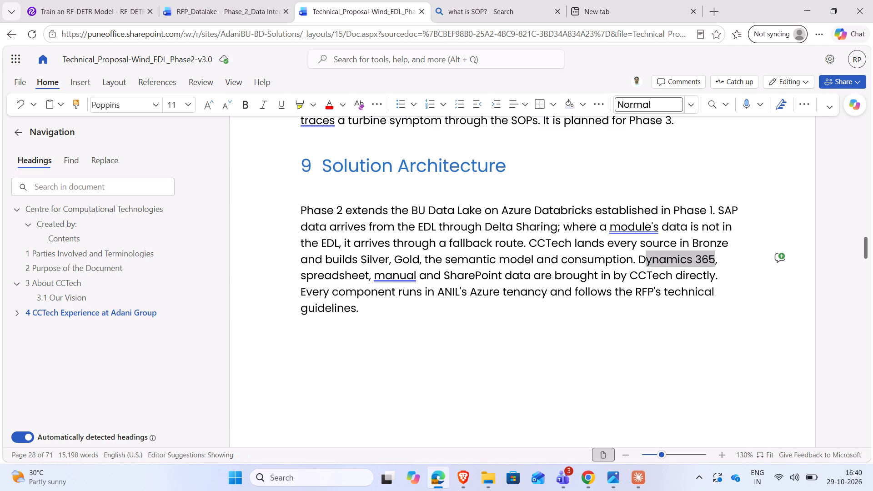
pyautogui.moveTo(645, 262); pyautogui.dragTo(644, 263)
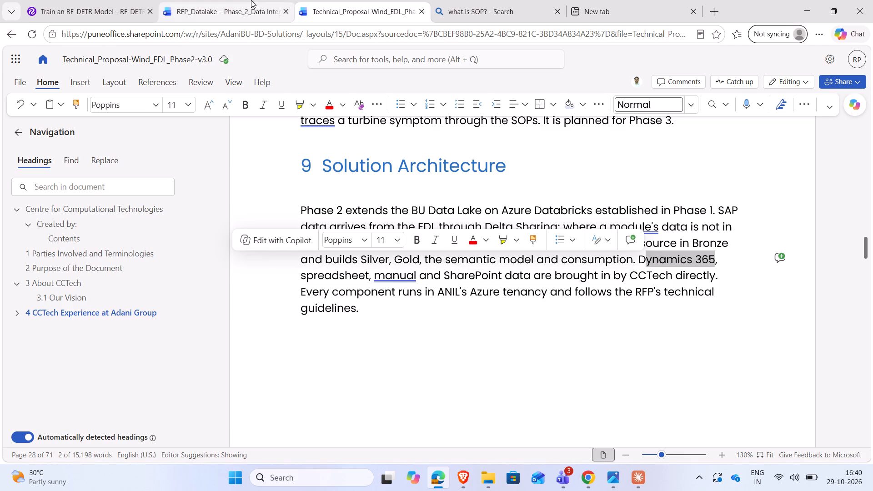
# Search the Datalake RFP for "Dynamics 365", copied from the proposal, and check the Data Sources entry of the workstream table.
pyautogui.click(251, 0)
pyautogui.click(328, 0)
pyautogui.click(686, 258)
pyautogui.moveTo(716, 257); pyautogui.dragTo(653, 261)
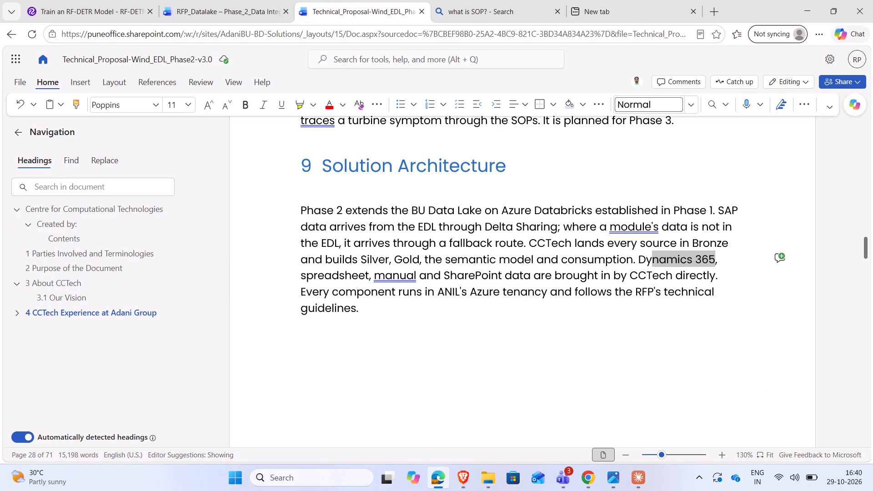
pyautogui.moveTo(653, 261); pyautogui.dragTo(642, 261)
pyautogui.hotkey('ctrl', 'c')
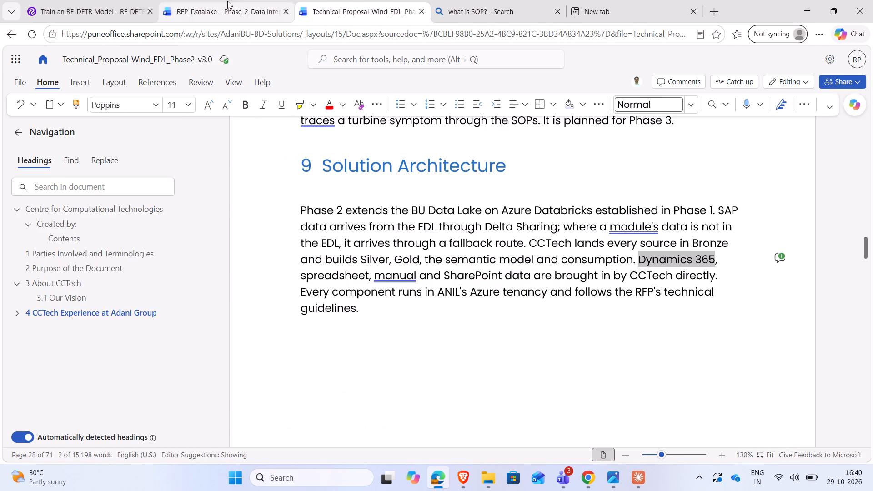
pyautogui.click(227, 1)
pyautogui.click(494, 276)
pyautogui.hotkey('ctrl', 'f')
pyautogui.hotkey('ctrl', 'v')
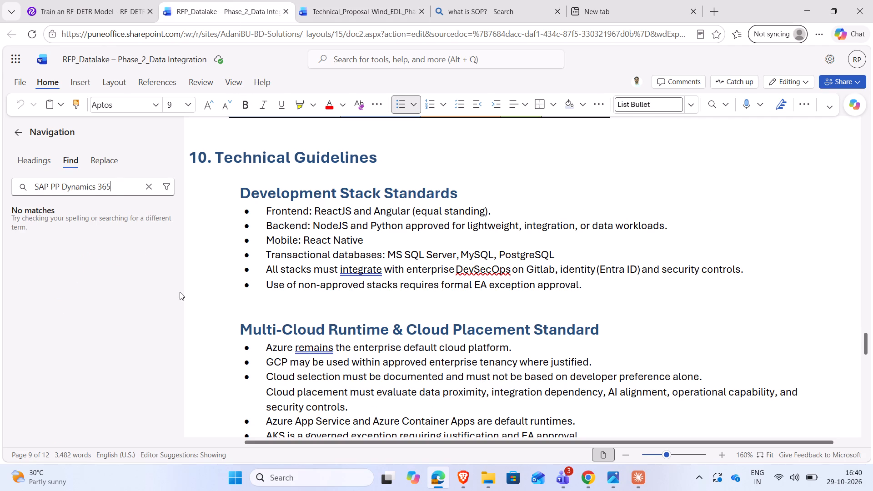
pyautogui.hotkey('ctrl', 'a')
pyautogui.hotkey('ctrl', 'v')
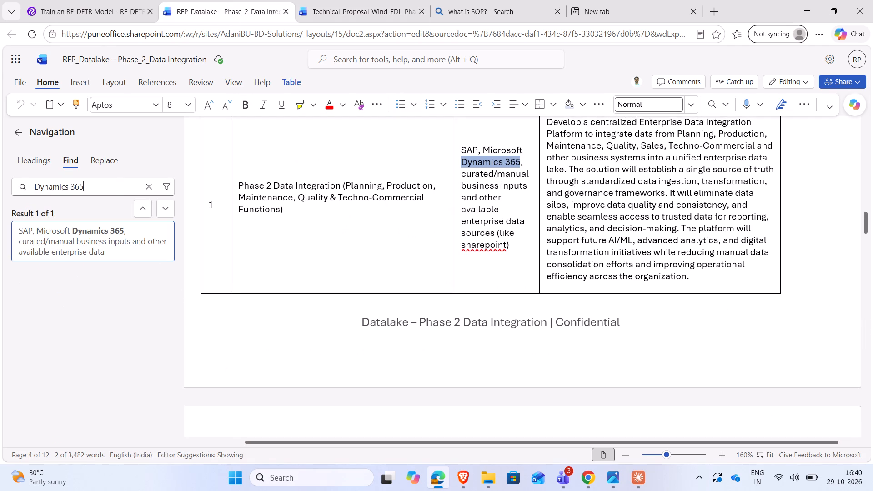
pyautogui.scroll(1, 478, 176)
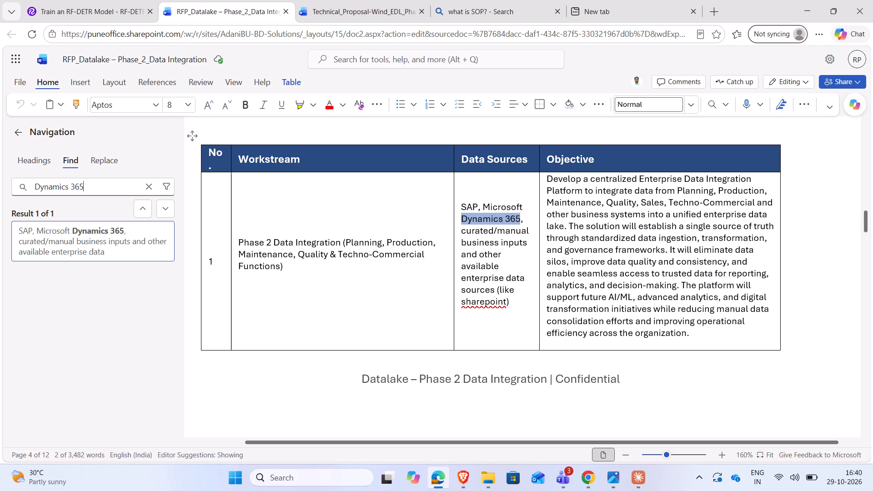
pyautogui.scroll(-8, 577, 292)
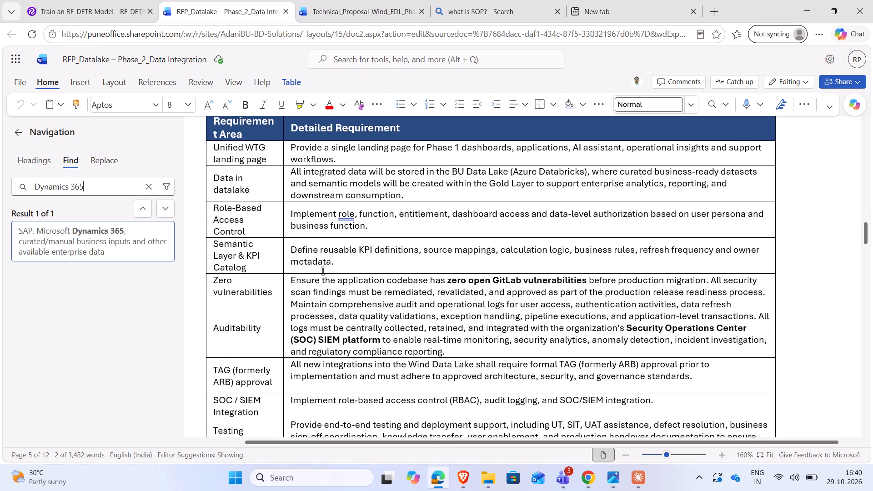
pyautogui.scroll(6, 323, 271)
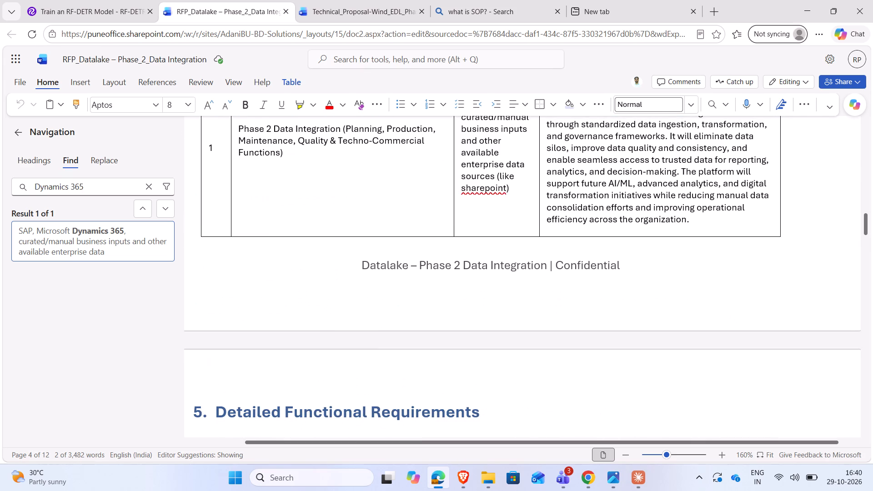
# Return to the proposal and read the section 9 introduction's last sentence on ANIL's Azure tenancy and the RFP's technical guidelines.
pyautogui.hotkey('alt', 'Tab')
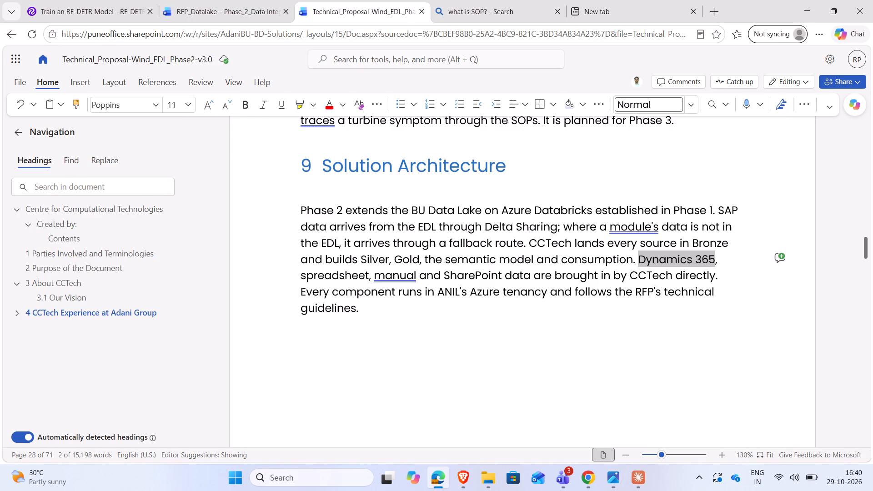
pyautogui.moveTo(338, 294); pyautogui.dragTo(556, 292)
pyautogui.moveTo(578, 292); pyautogui.dragTo(681, 296)
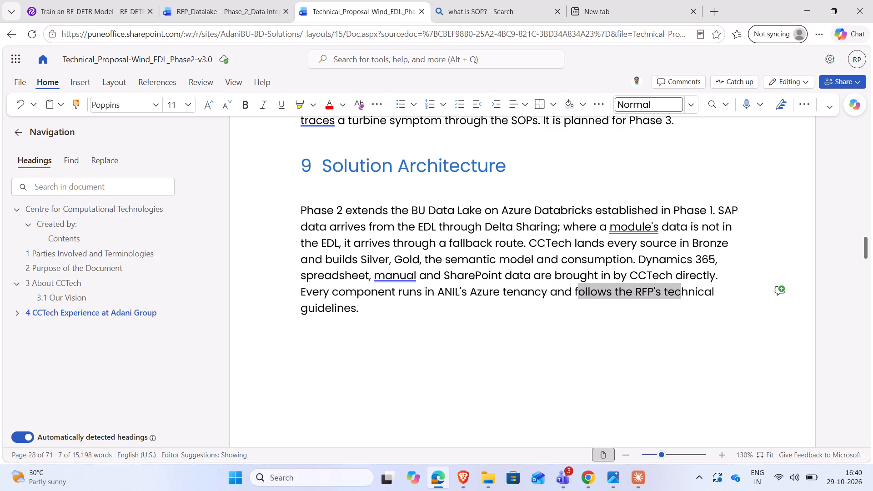
pyautogui.moveTo(681, 296); pyautogui.dragTo(683, 304)
pyautogui.click(452, 329)
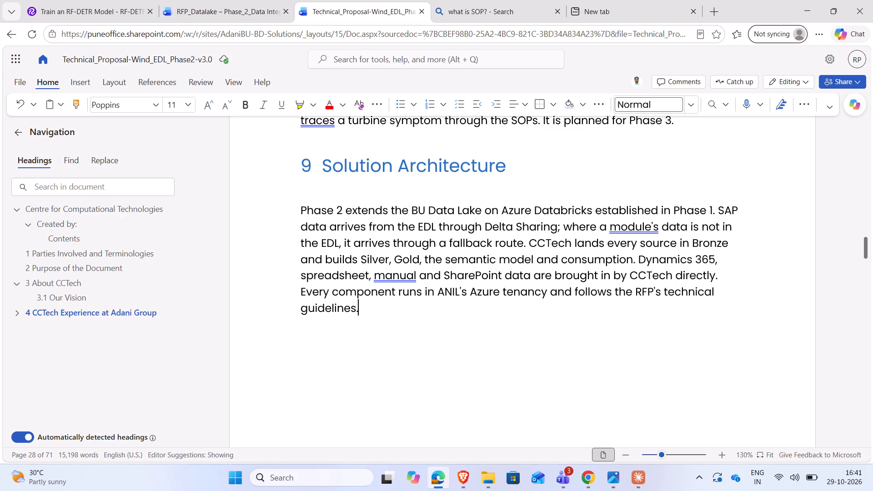
# Examine the section 9.1 Architecture Diagram from the data sources through to consumption, including its platform services and legend.
pyautogui.scroll(-7, 416, 276)
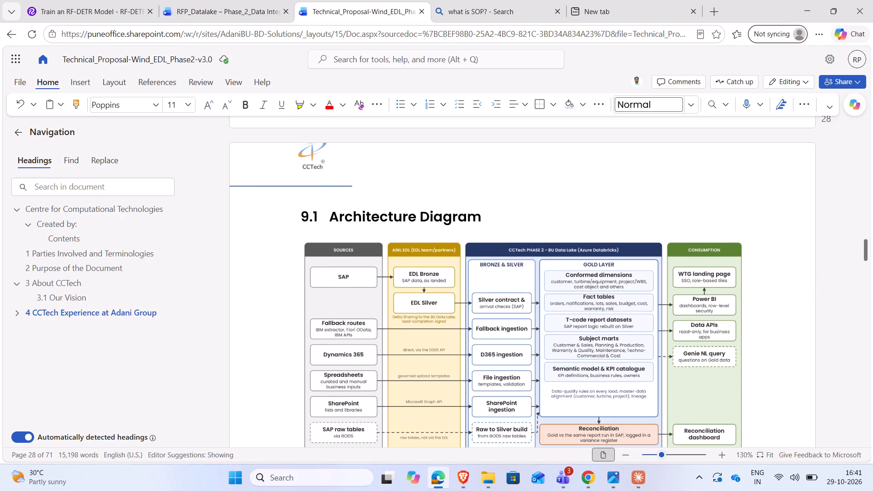
pyautogui.scroll(-3, 416, 276)
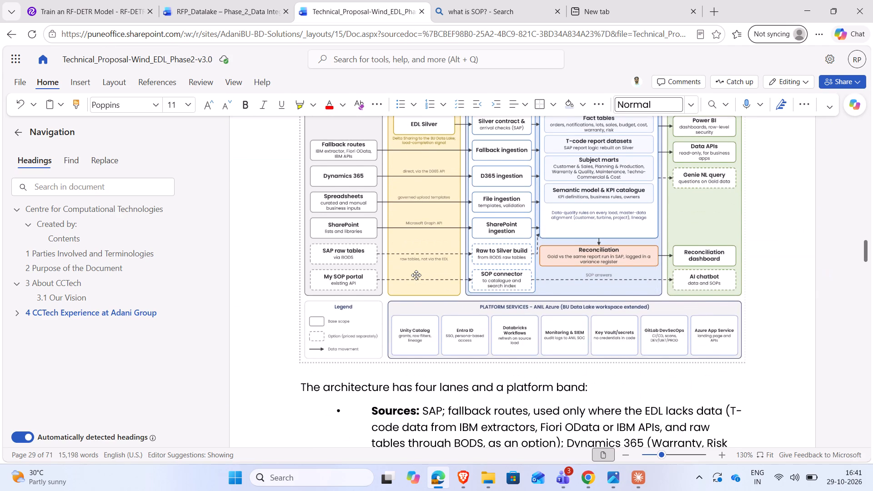
pyautogui.scroll(1, 416, 275)
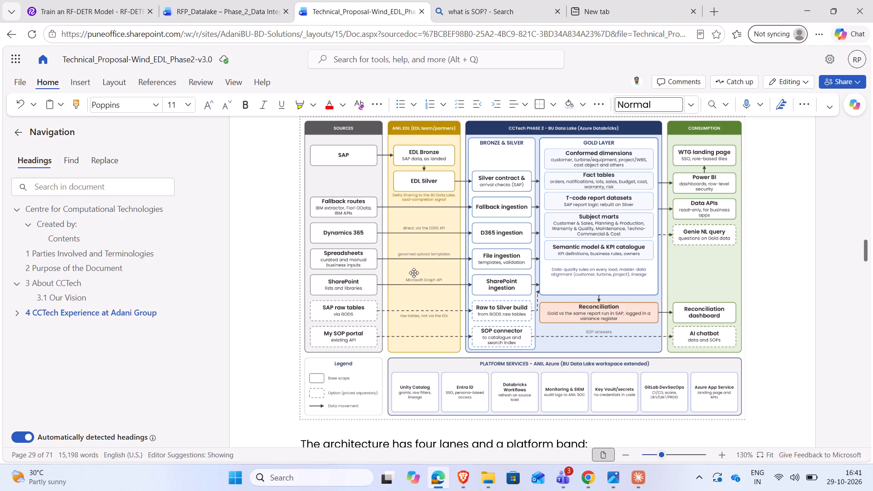
# Switch to Chrome and ask "what is AI/BI Genie?" as a follow-up in the Google AI conversation about Azure Databricks.
pyautogui.click(592, 472)
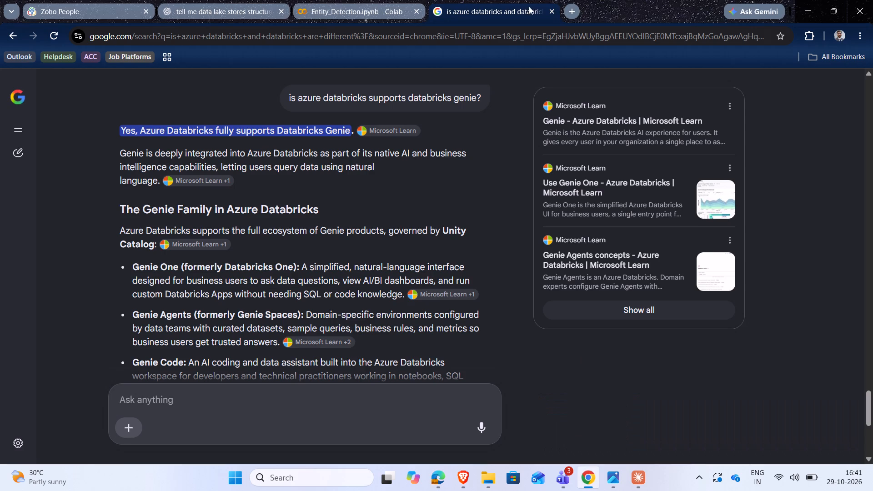
pyautogui.click(578, 14)
pyautogui.click(512, 4)
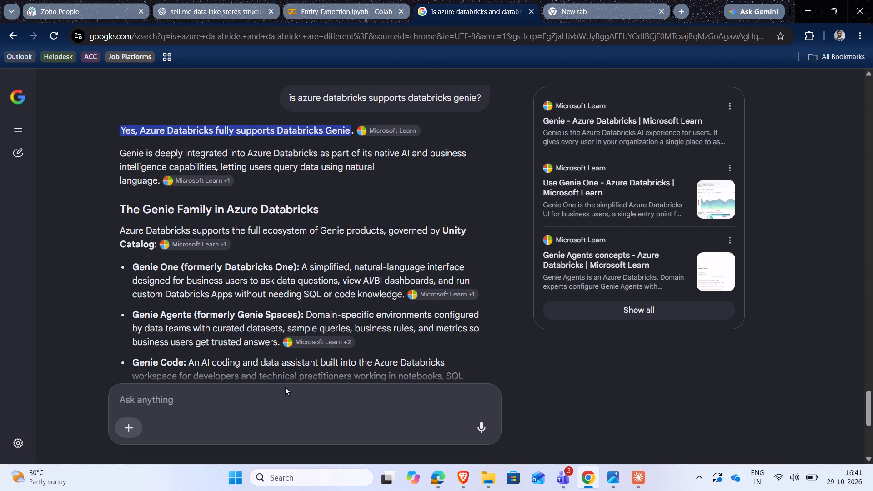
pyautogui.click(266, 398)
pyautogui.write('what is AI')
pyautogui.write('/BI Geniew')
pyautogui.press('BackSpace')
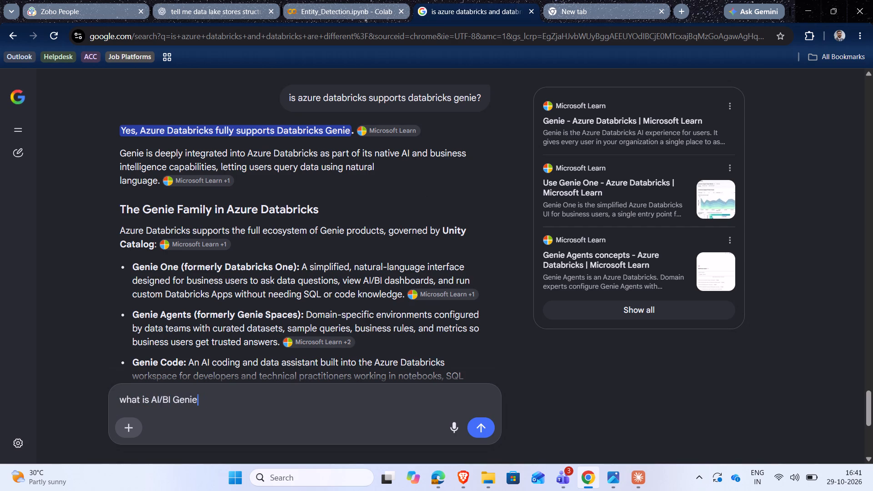
pyautogui.hotkey('shift', '?')
pyautogui.press('Return')
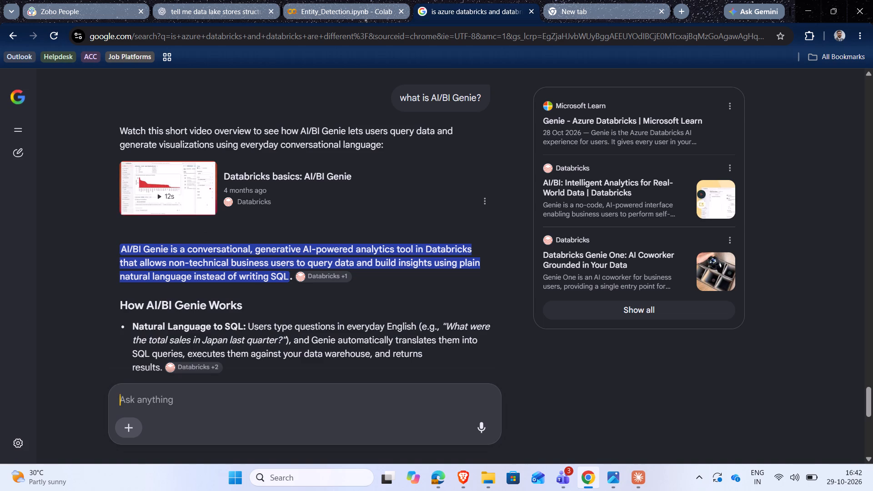
# Copy the highlighted definition of AI/BI Genie from the answer.
pyautogui.moveTo(290, 277); pyautogui.dragTo(117, 251)
pyautogui.hotkey('ctrl', 'c')
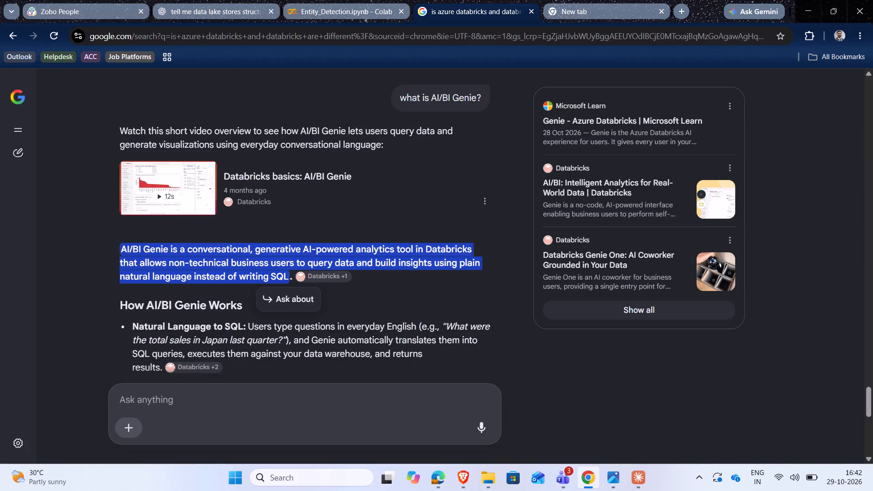
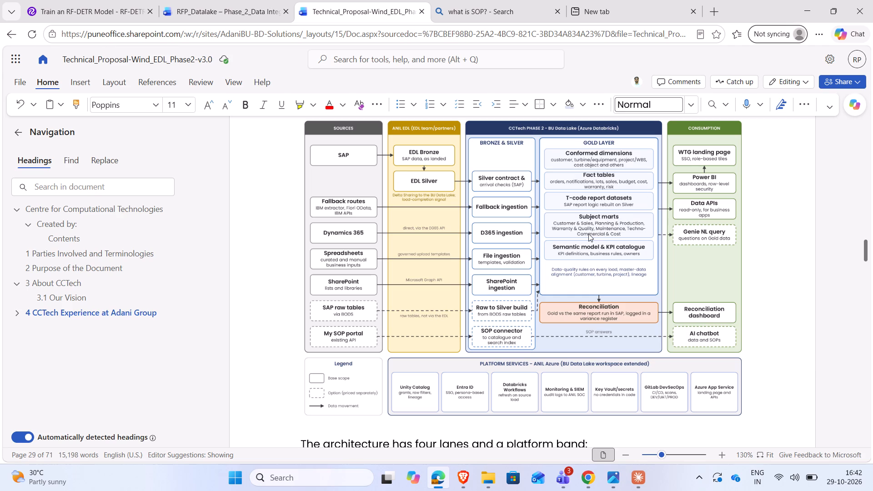
# Read the introduction and Sources bullet below the section 9.1 architecture diagram, including the EDL fallback routes and raw tables through BODS.
pyautogui.scroll(-1, 586, 232)
pyautogui.scroll(-5, 667, 215)
pyautogui.click(483, 280)
pyautogui.scroll(-3, 481, 280)
pyautogui.moveTo(317, 278); pyautogui.dragTo(532, 274)
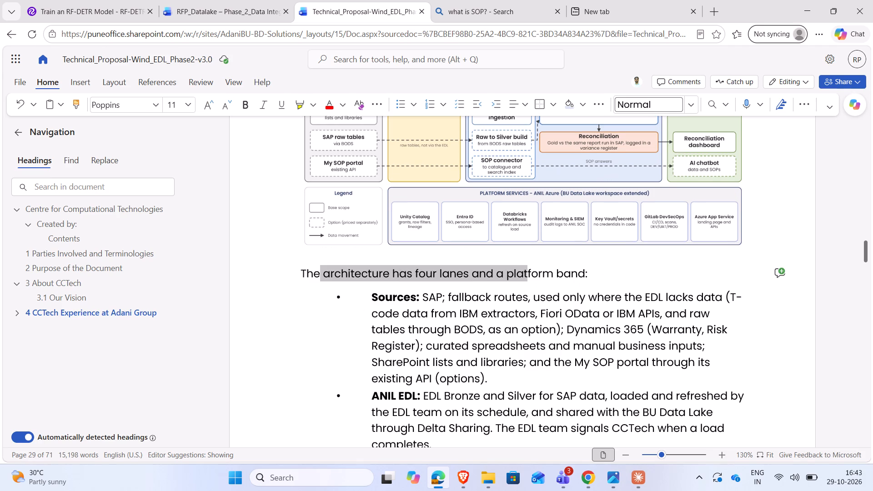
pyautogui.moveTo(532, 274); pyautogui.dragTo(587, 274)
pyautogui.click(468, 273)
pyautogui.click(449, 296)
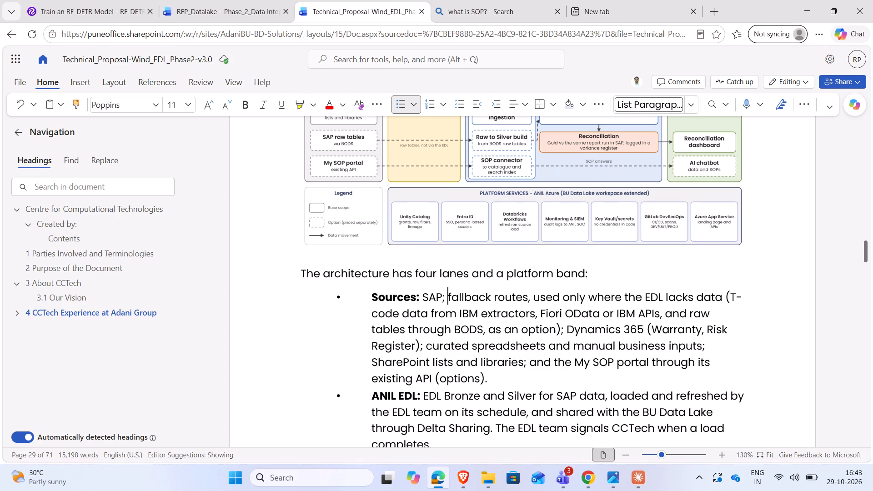
pyautogui.click(522, 293)
pyautogui.click(714, 296)
pyautogui.moveTo(386, 314); pyautogui.dragTo(567, 311)
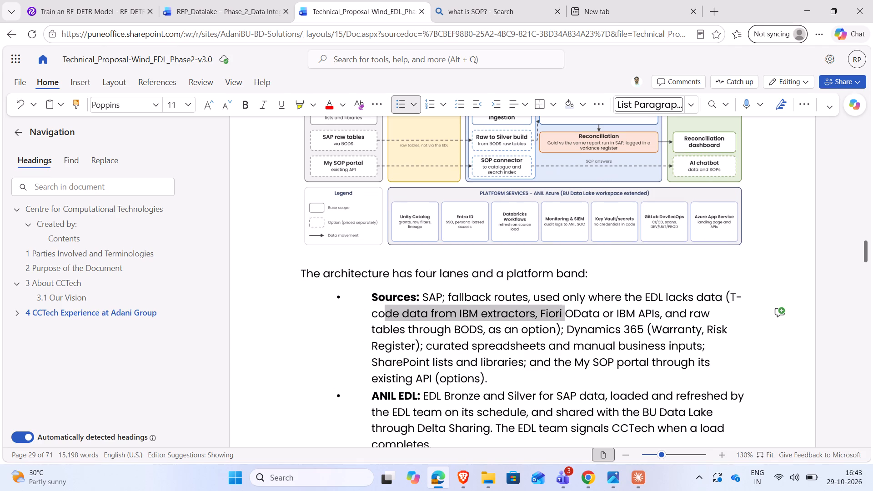
pyautogui.moveTo(567, 311); pyautogui.dragTo(659, 310)
pyautogui.moveTo(400, 333); pyautogui.dragTo(407, 333)
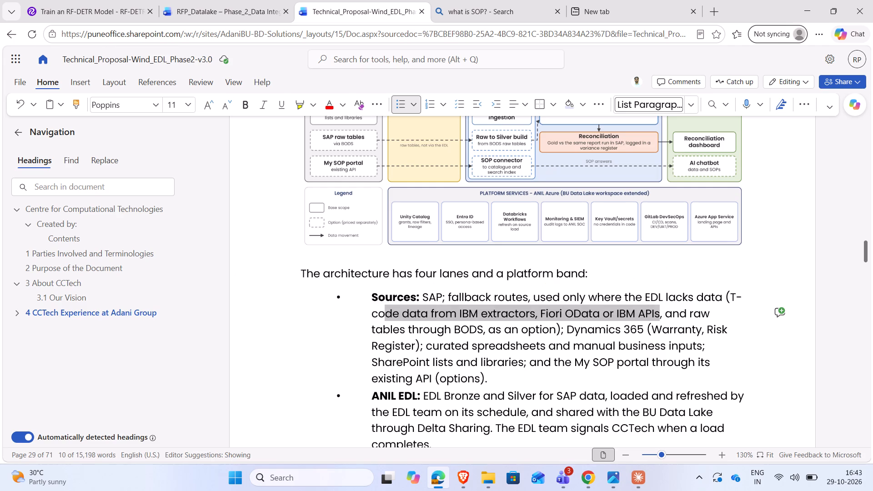
pyautogui.moveTo(407, 333); pyautogui.dragTo(534, 323)
# Switch to the Datalake RFP and skim from section 5's functional requirements through the support scope to section 9, Milestone Payment.
pyautogui.click(237, 0)
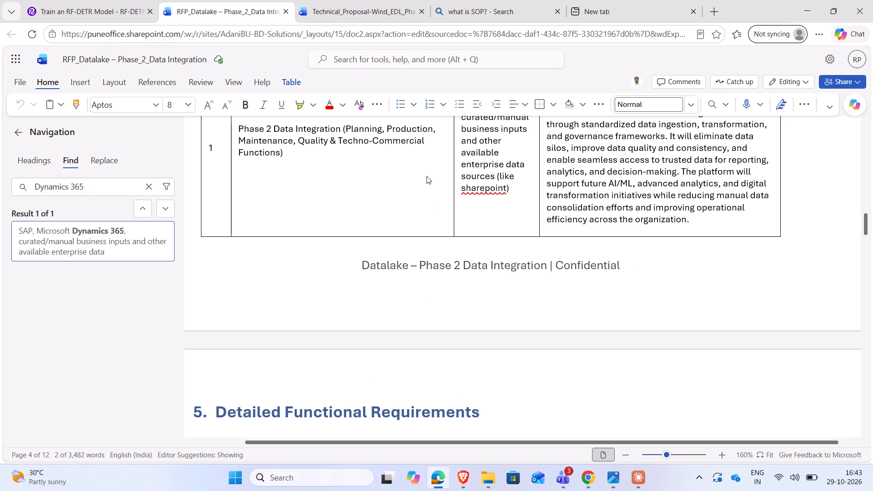
pyautogui.scroll(2, 426, 176)
pyautogui.scroll(-20, 420, 178)
pyautogui.scroll(-14, 420, 178)
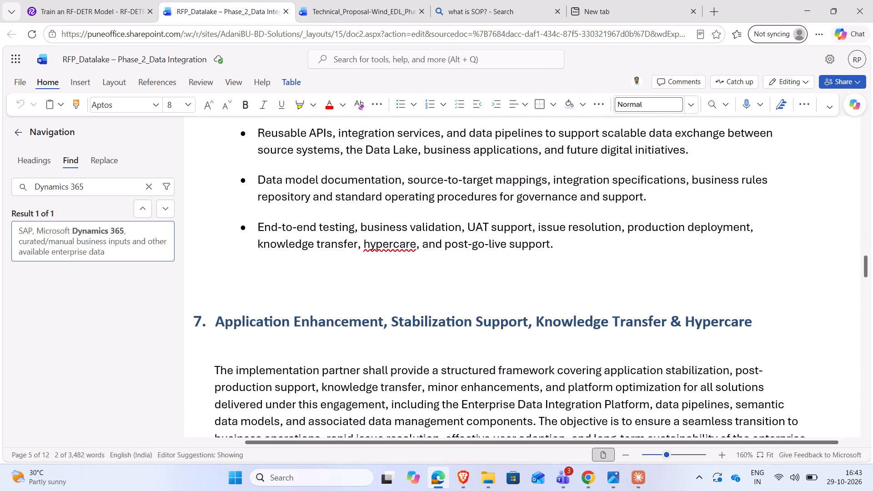
pyautogui.scroll(-19, 420, 179)
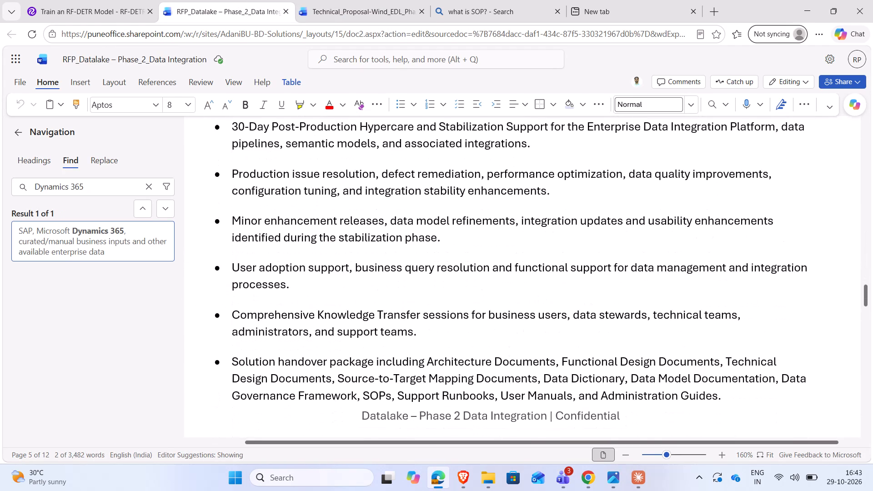
pyautogui.scroll(-3, 420, 179)
pyautogui.scroll(4, 420, 179)
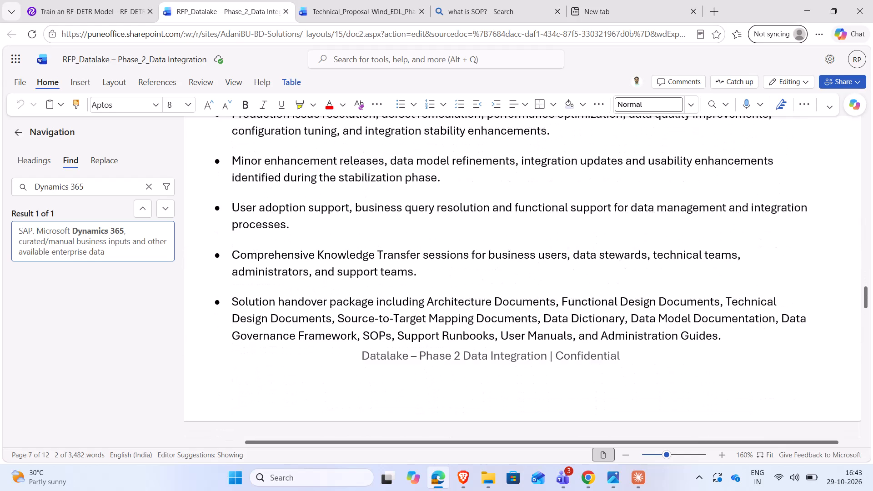
pyautogui.scroll(-6, 420, 179)
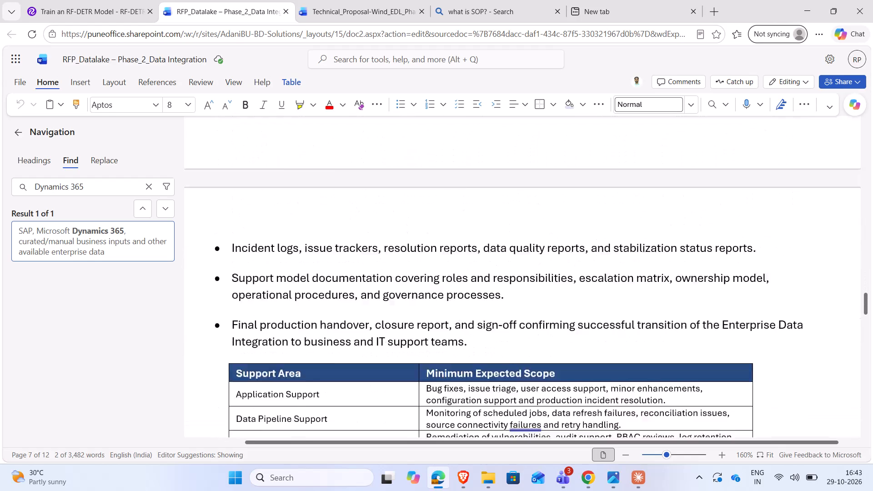
pyautogui.scroll(-17, 420, 179)
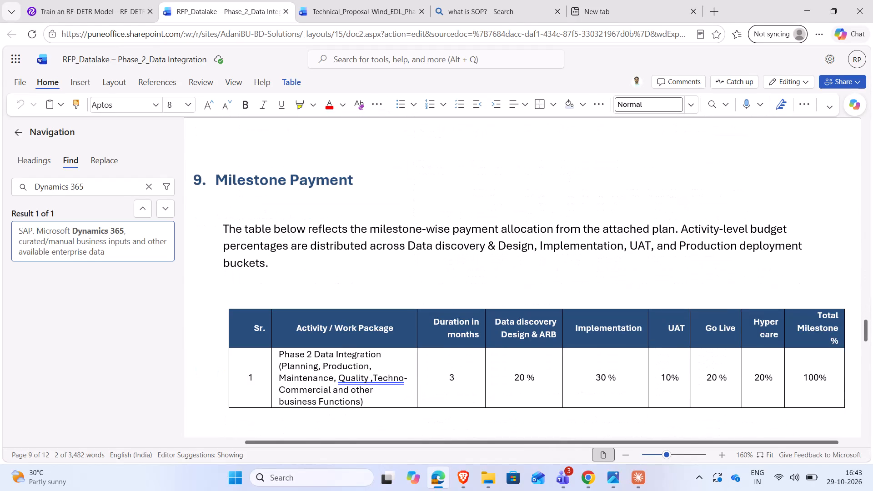
# Clear the RFP's Dynamics 365 search and examine the workstream timeline and the Required Skill Sets table for the core delivery team.
pyautogui.click(148, 192)
pyautogui.scroll(-5, 295, 196)
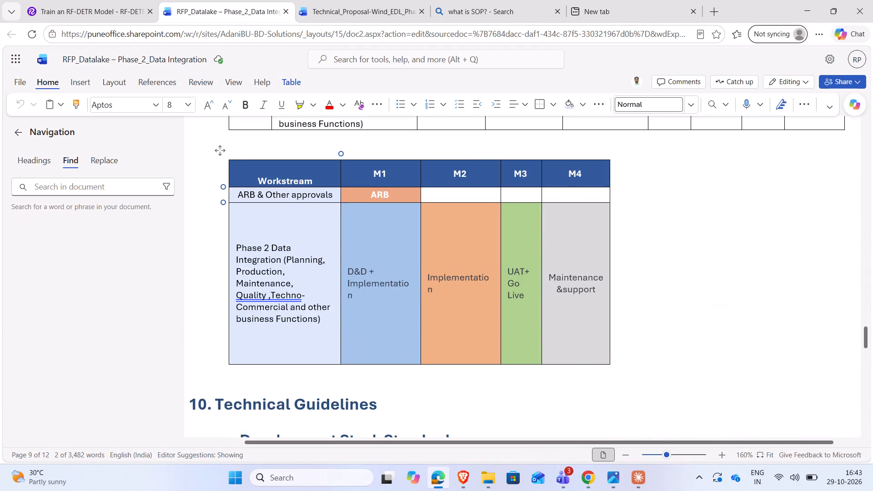
pyautogui.scroll(-12, 295, 196)
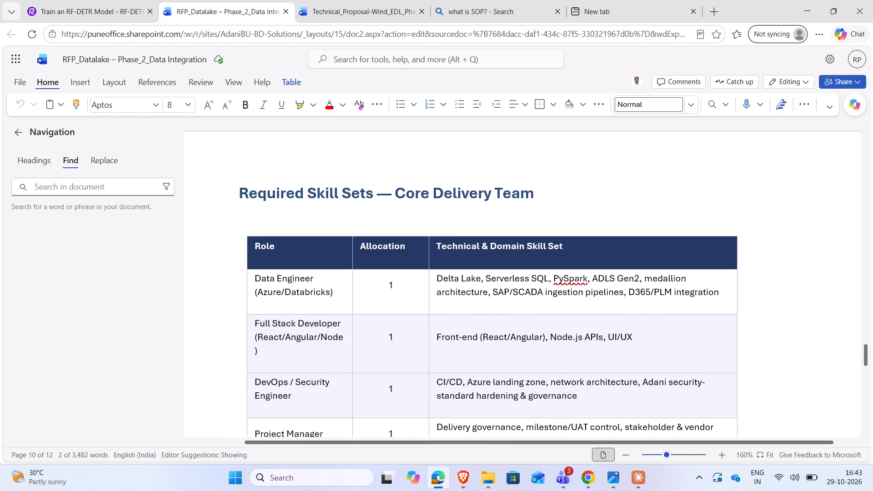
pyautogui.scroll(-6, 295, 197)
pyautogui.scroll(3, 295, 197)
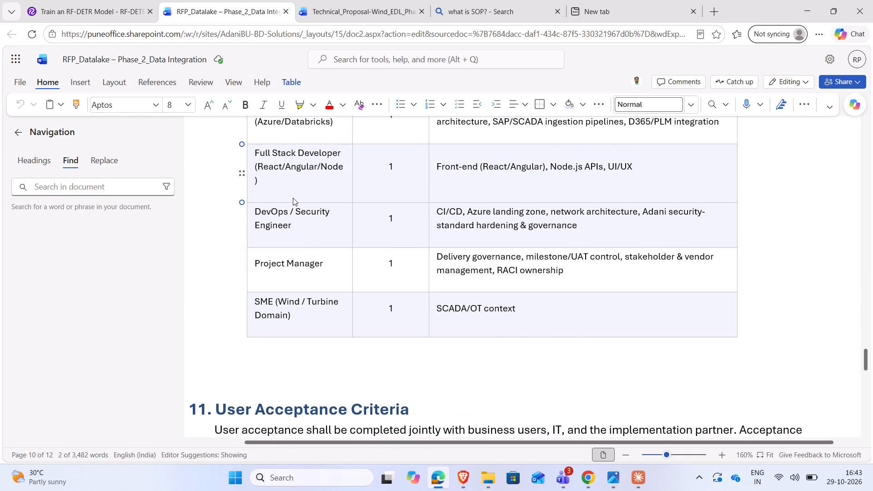
pyautogui.scroll(2, 292, 198)
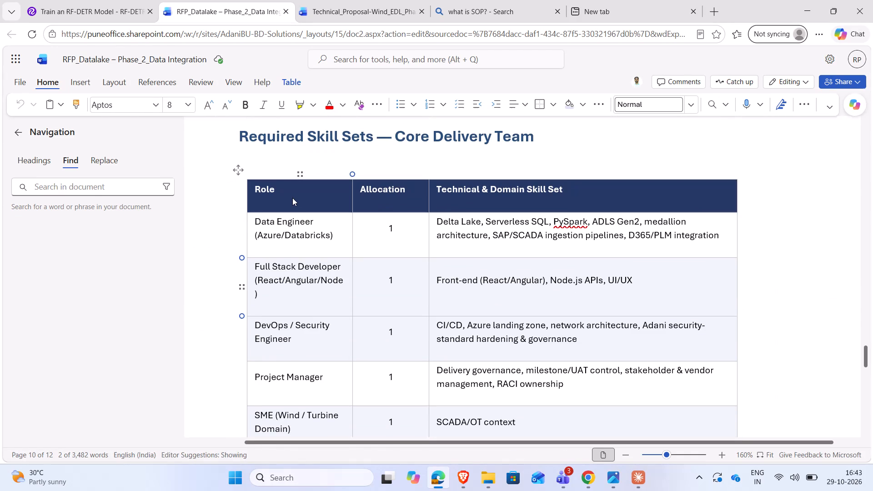
pyautogui.scroll(-1, 292, 198)
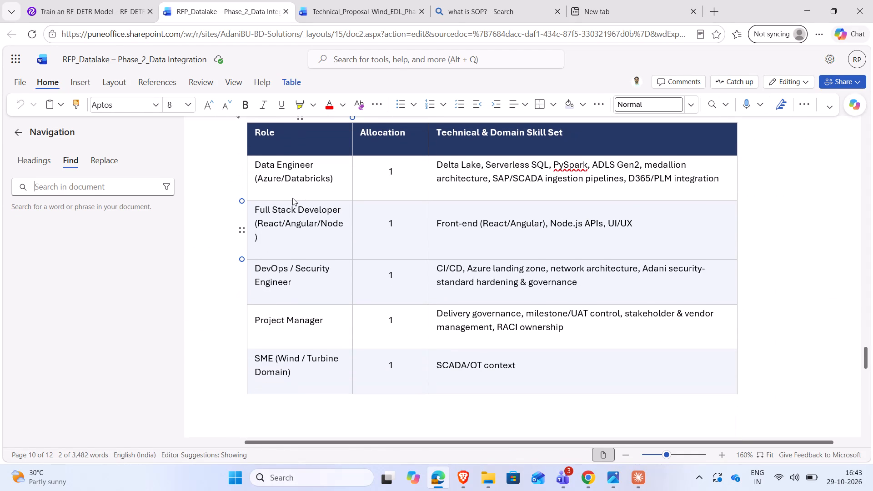
# Examine the RFP's section 11 User Acceptance Criteria table and UAT Sign-off Conditions, then look back over the preceding section.
pyautogui.scroll(-7, 292, 198)
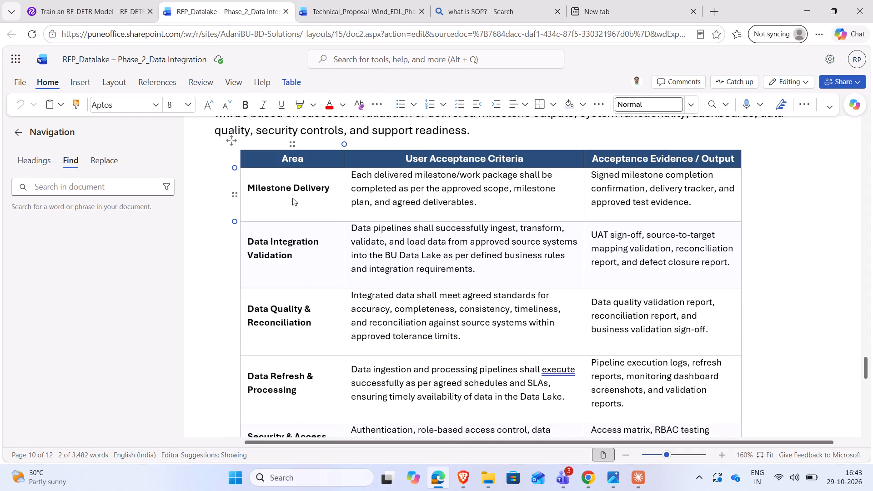
pyautogui.scroll(-1, 292, 198)
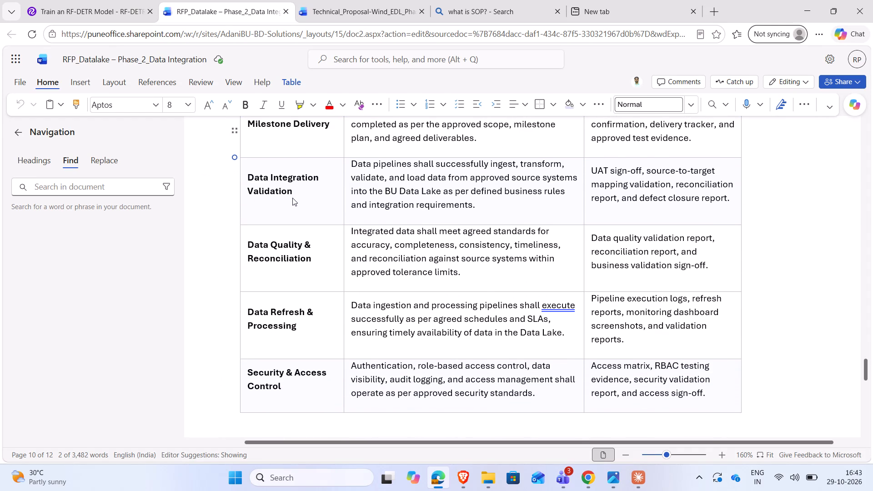
pyautogui.scroll(1, 292, 198)
pyautogui.scroll(-9, 292, 198)
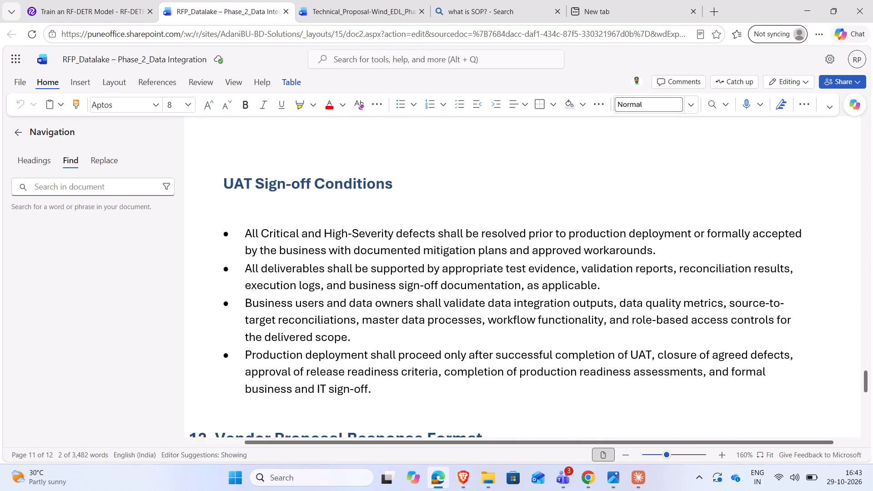
pyautogui.scroll(-5, 292, 198)
pyautogui.scroll(20, 292, 198)
pyautogui.scroll(1, 292, 198)
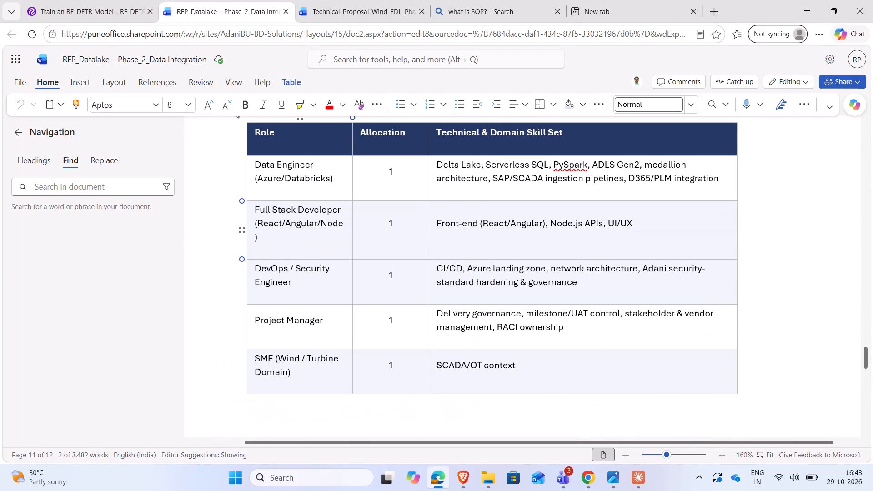
pyautogui.scroll(3, 292, 198)
# Return to the technical proposal and read the ANIL EDL bullet on SAP data loading, Delta Sharing and load-completion signals.
pyautogui.click(372, 0)
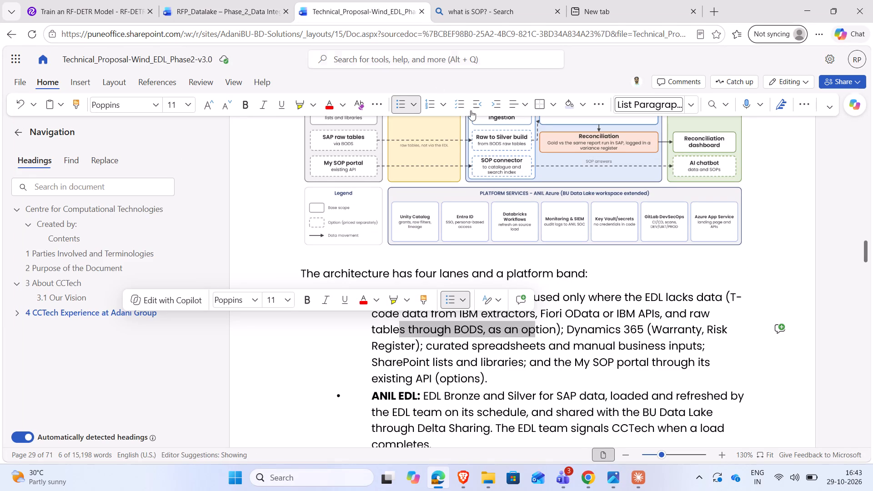
pyautogui.click(473, 386)
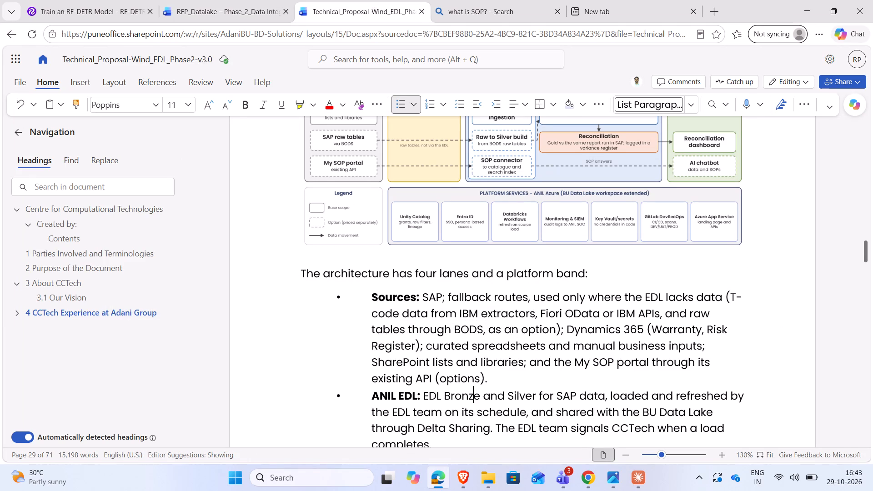
pyautogui.moveTo(423, 395); pyautogui.dragTo(554, 395)
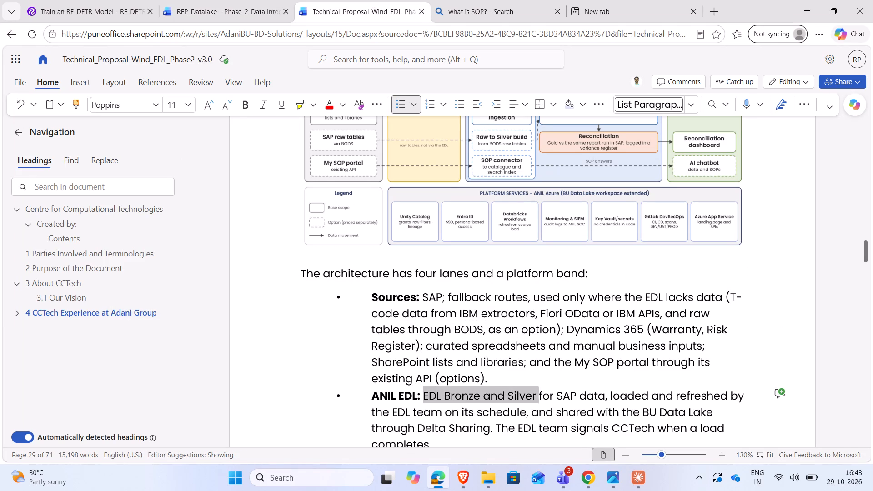
pyautogui.moveTo(554, 395); pyautogui.dragTo(605, 396)
pyautogui.moveTo(621, 396); pyautogui.dragTo(711, 396)
pyautogui.moveTo(381, 410); pyautogui.dragTo(466, 408)
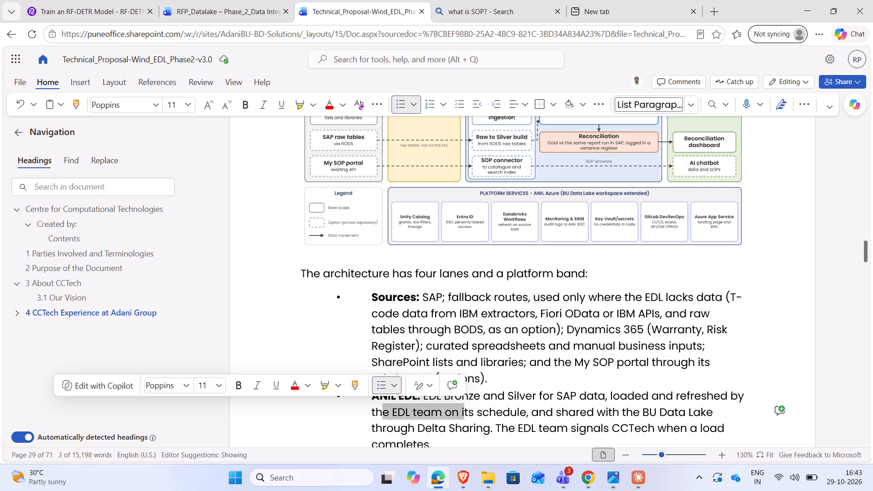
pyautogui.moveTo(488, 410); pyautogui.dragTo(519, 410)
pyautogui.click(589, 330)
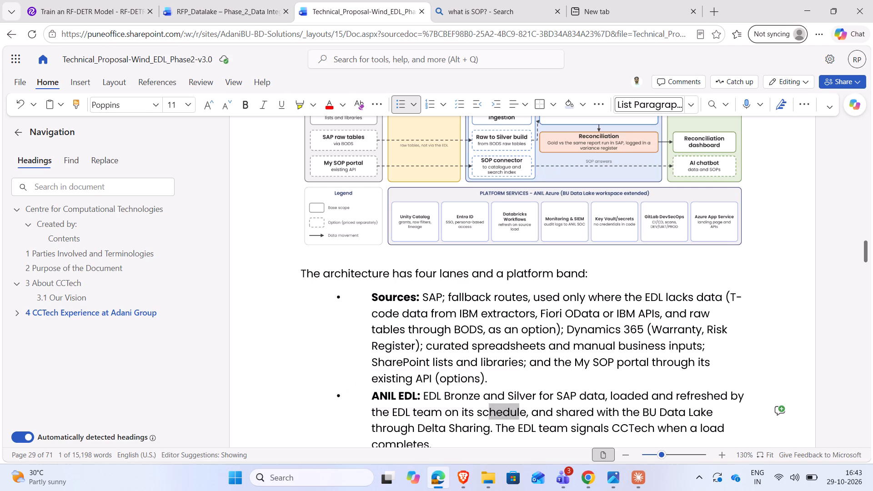
pyautogui.scroll(-3, 564, 343)
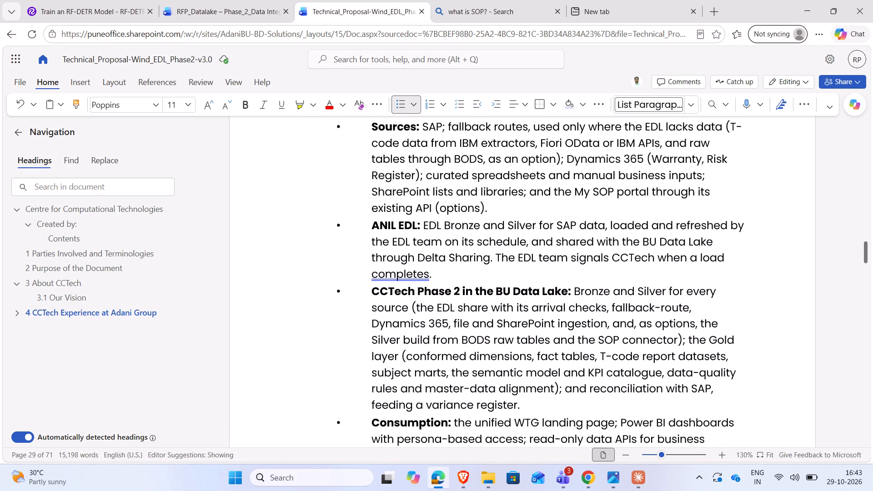
pyautogui.moveTo(491, 257); pyautogui.dragTo(366, 262)
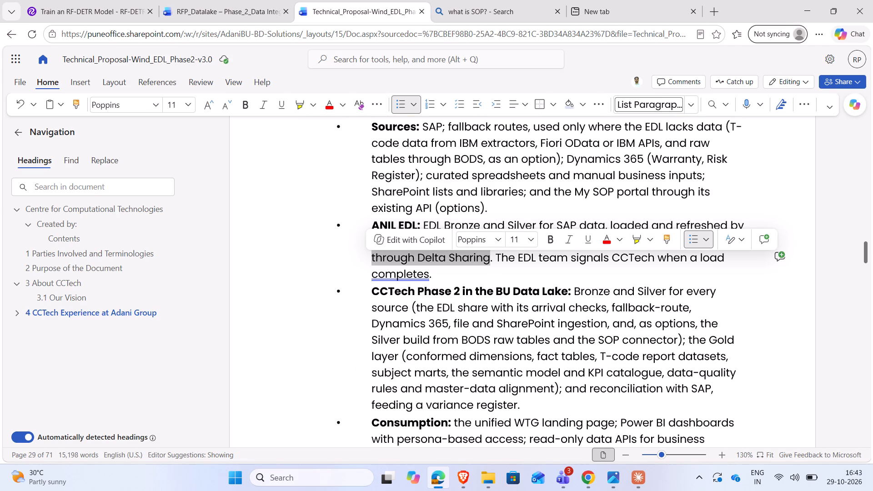
pyautogui.moveTo(532, 260); pyautogui.dragTo(622, 257)
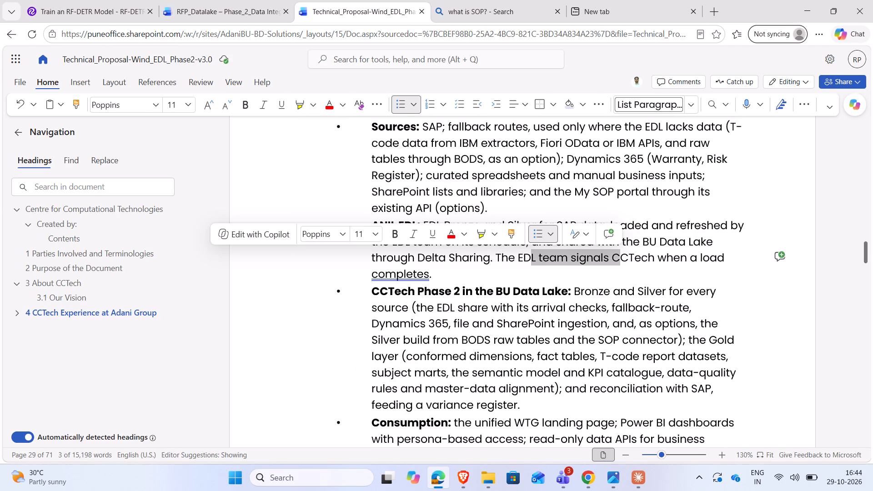
# Read the "CCTech Phase 2 in the BU Data Lake" bullet, from Bronze and Silver ingestion through the Gold layer to SAP reconciliation.
pyautogui.click(470, 285)
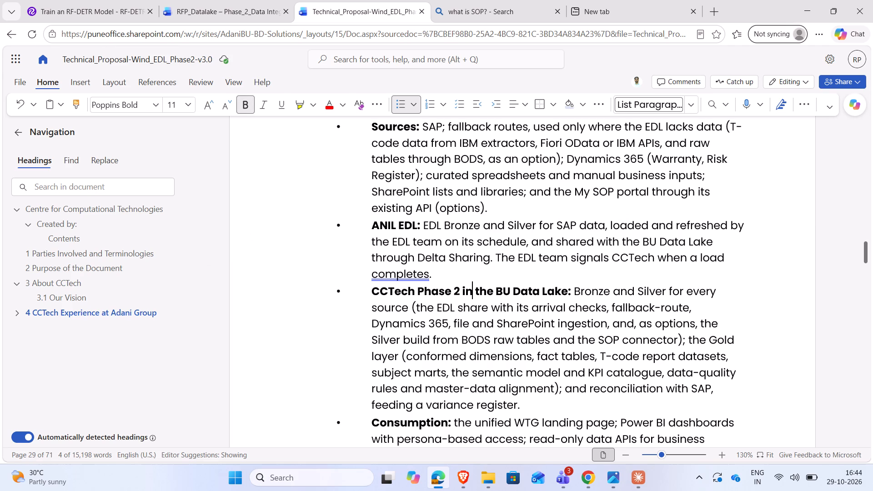
pyautogui.moveTo(580, 290); pyautogui.dragTo(653, 291)
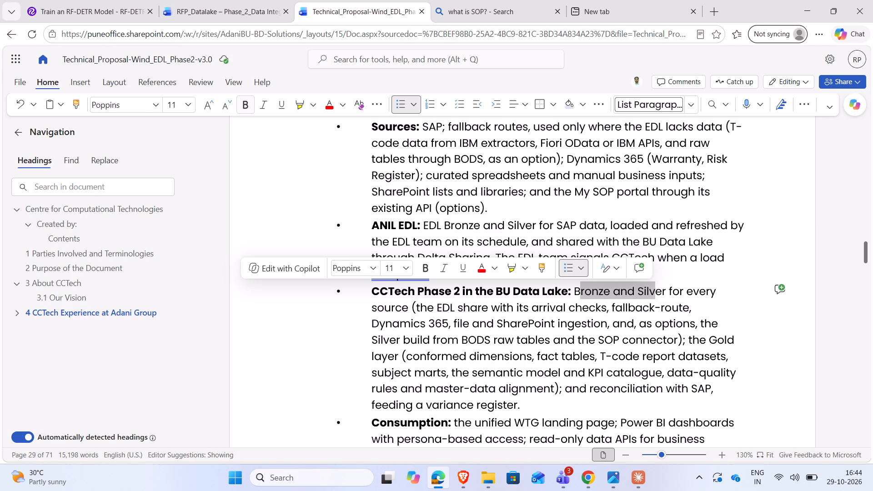
pyautogui.moveTo(434, 308); pyautogui.dragTo(611, 304)
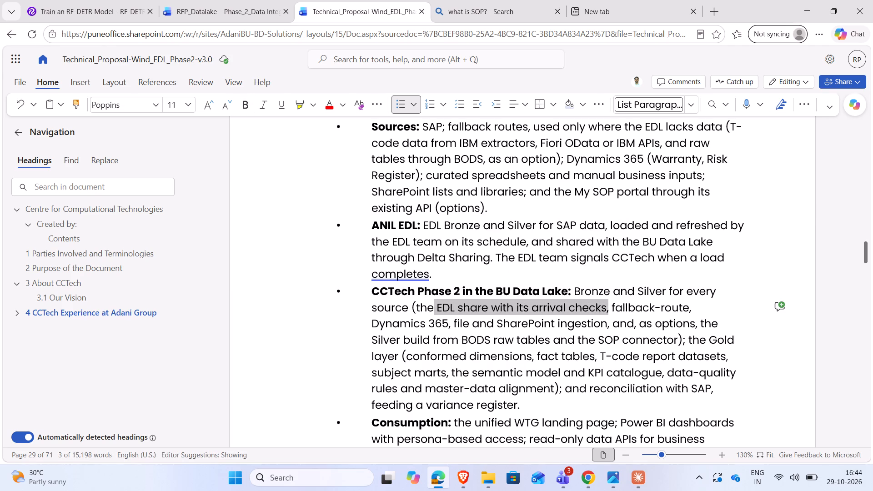
pyautogui.moveTo(611, 304); pyautogui.dragTo(557, 317)
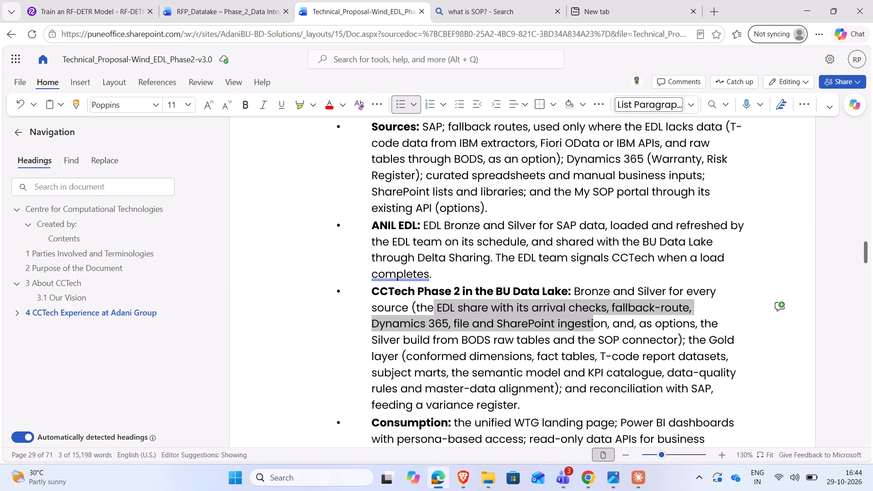
pyautogui.moveTo(557, 317); pyautogui.dragTo(652, 336)
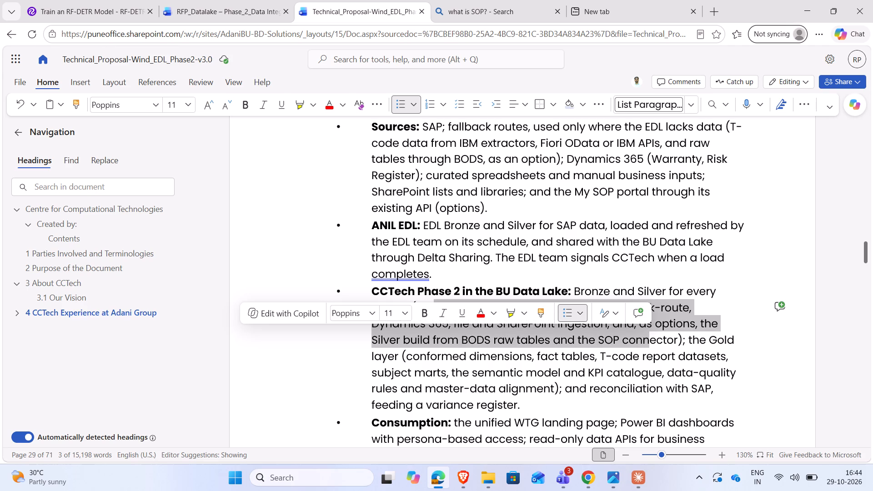
pyautogui.moveTo(432, 356); pyautogui.dragTo(606, 351)
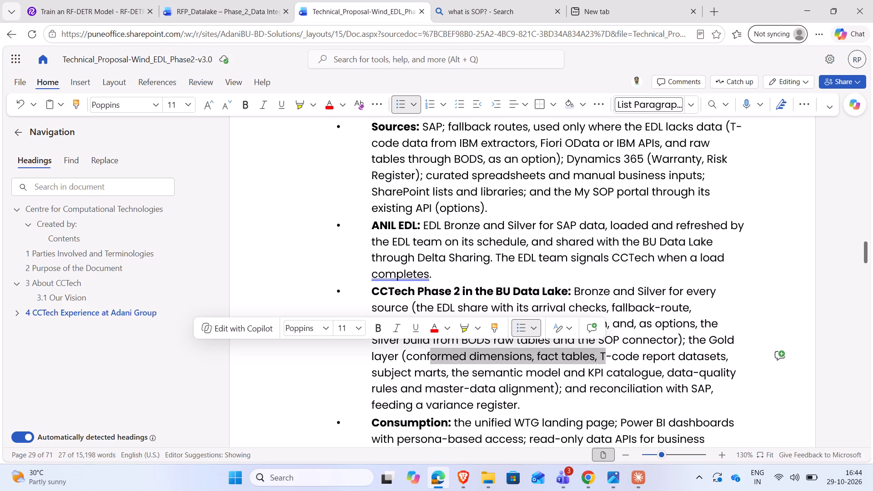
pyautogui.click(509, 367)
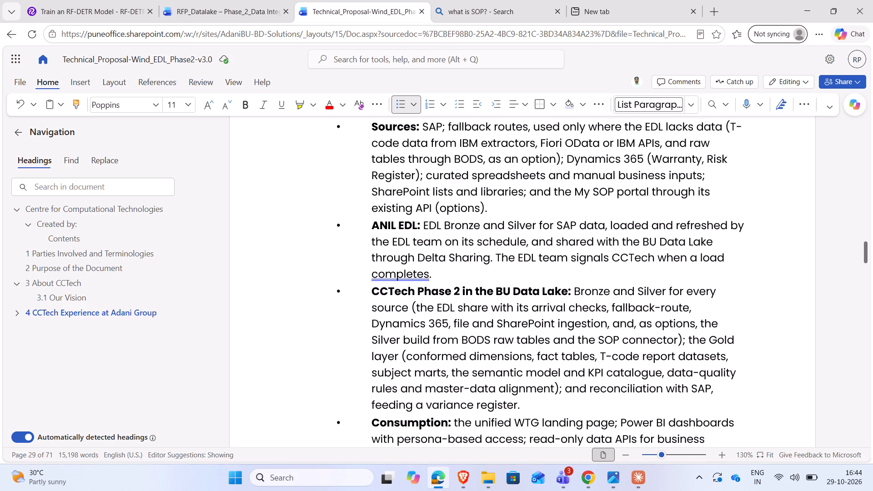
pyautogui.moveTo(567, 390); pyautogui.dragTo(599, 400)
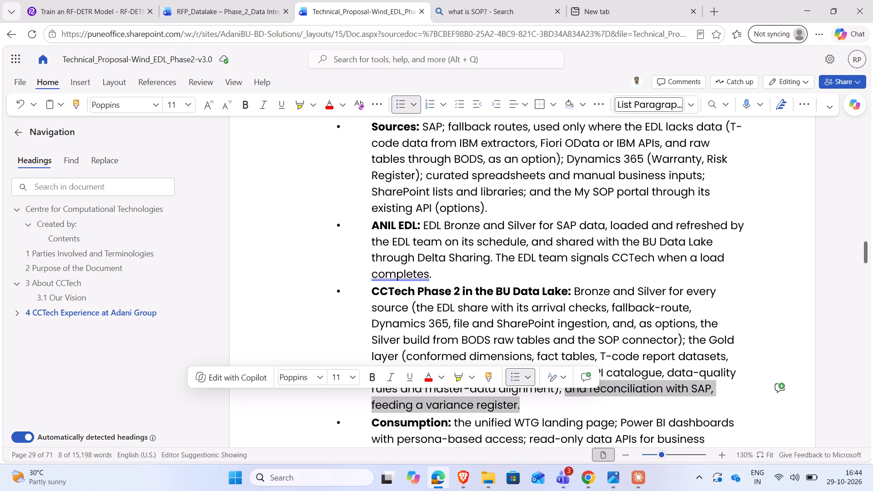
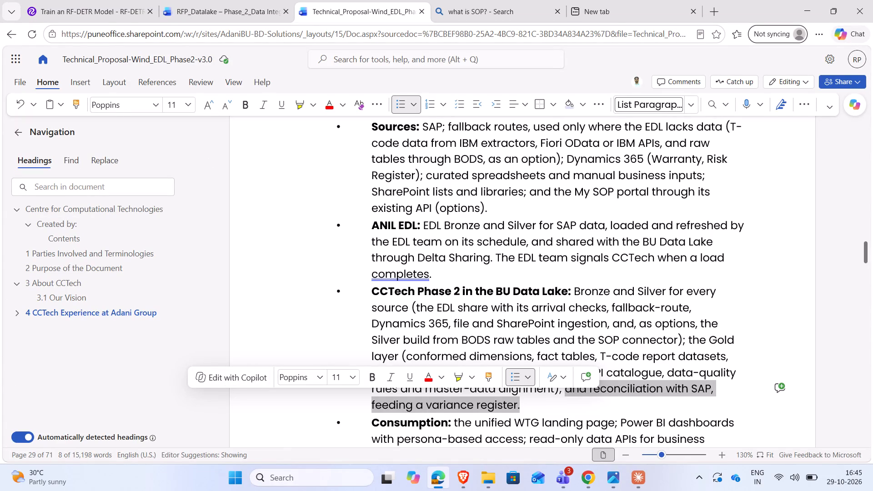
# Read the Consumption bullet, from the unified WTG landing page and Power BI dashboards through Genie queries and the AI chatbot.
pyautogui.click(466, 235)
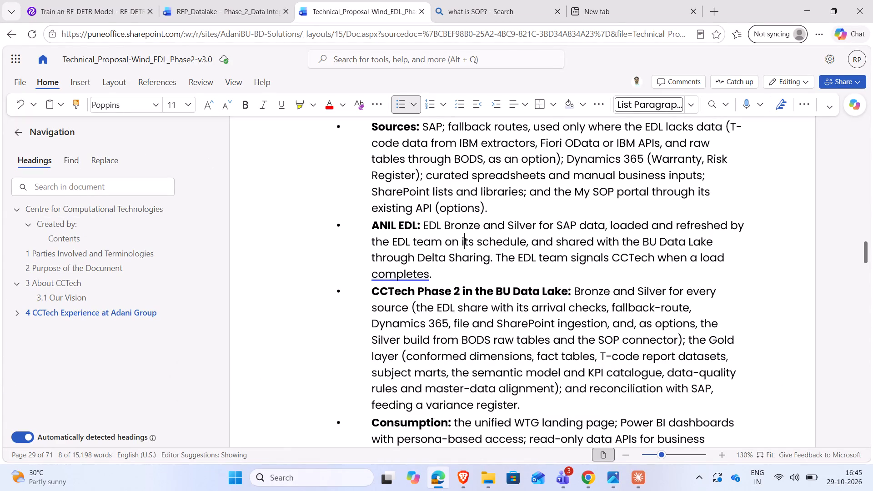
pyautogui.scroll(-2, 438, 240)
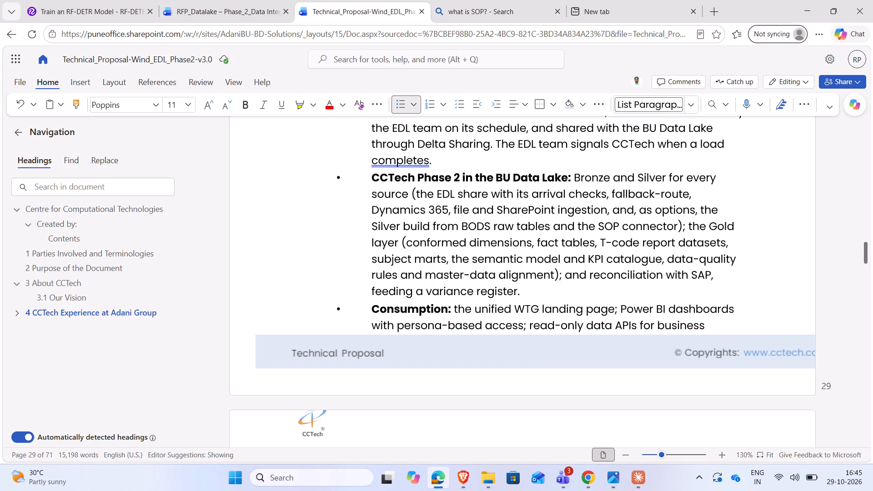
pyautogui.moveTo(372, 173); pyautogui.dragTo(543, 163)
pyautogui.moveTo(543, 163); pyautogui.dragTo(544, 163)
pyautogui.moveTo(462, 308); pyautogui.dragTo(500, 308)
pyautogui.moveTo(500, 308); pyautogui.dragTo(708, 315)
pyautogui.click(451, 330)
pyautogui.scroll(-5, 396, 297)
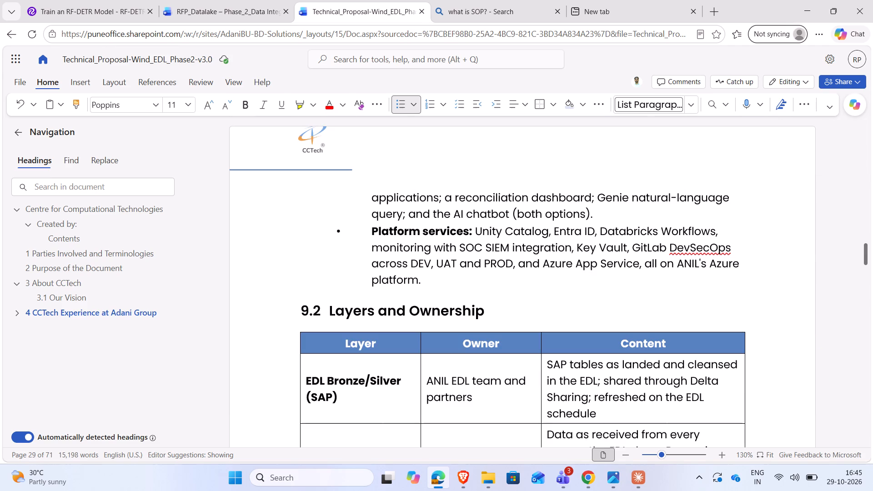
pyautogui.moveTo(381, 195); pyautogui.dragTo(662, 194)
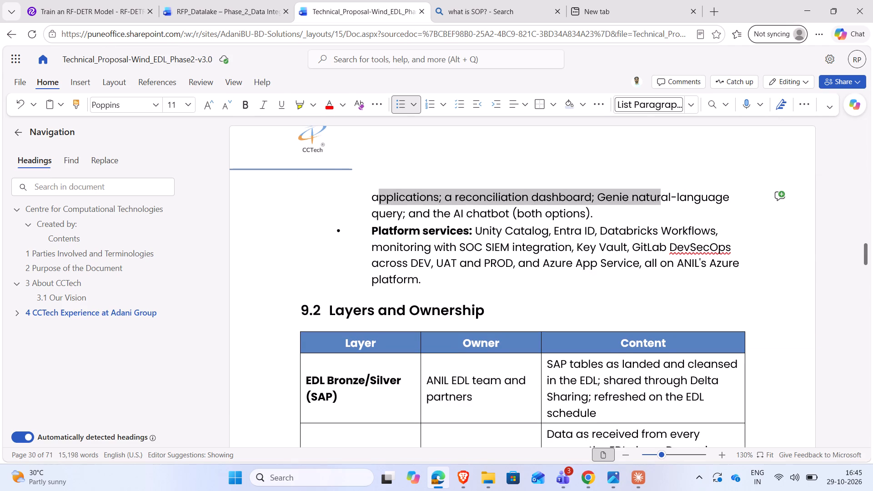
# Read the Platform services bullet covering Unity Catalog, Entra ID, Databricks Workflows, SOC SIEM monitoring and GitLab DevSecOps.
pyautogui.moveTo(476, 230); pyautogui.dragTo(585, 230)
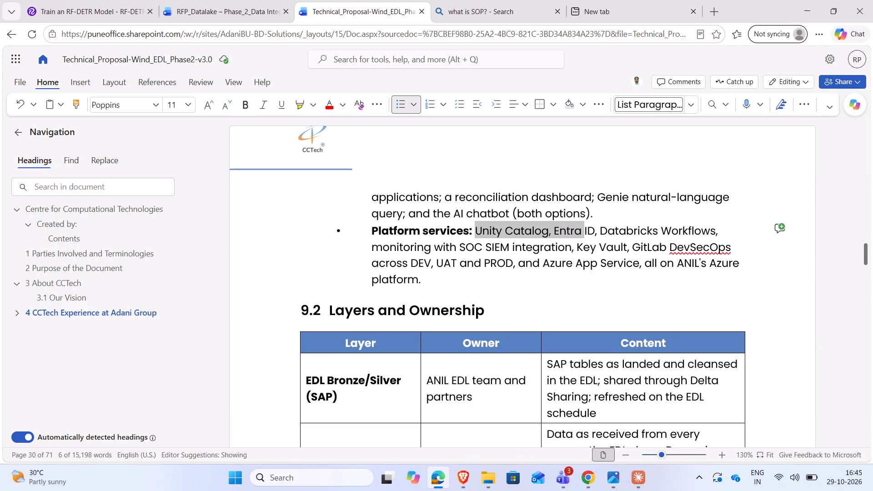
pyautogui.moveTo(585, 230); pyautogui.dragTo(589, 230)
pyautogui.moveTo(618, 234); pyautogui.dragTo(678, 235)
pyautogui.moveTo(400, 254); pyautogui.dragTo(517, 251)
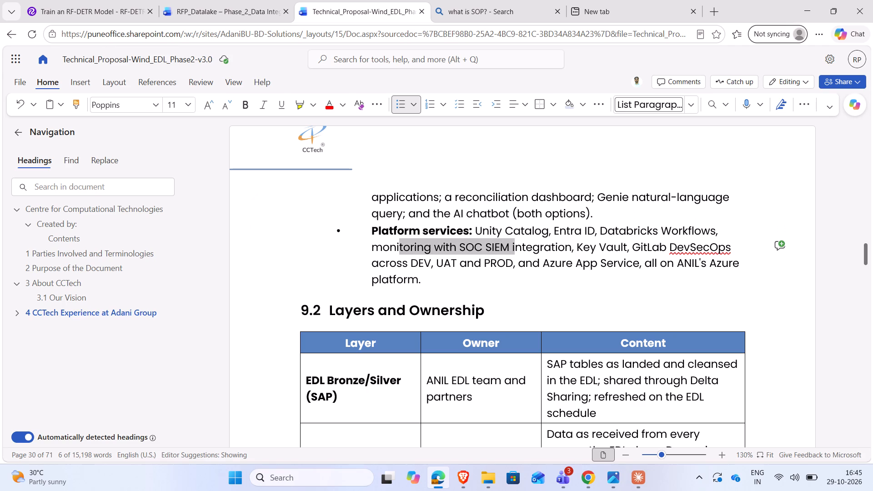
pyautogui.moveTo(517, 251); pyautogui.dragTo(529, 251)
pyautogui.click(396, 276)
# Examine the section 9.2 Layers and Ownership table, checking the owner of each layer from EDL Bronze/Silver to Semantic and consumption.
pyautogui.scroll(-4, 396, 276)
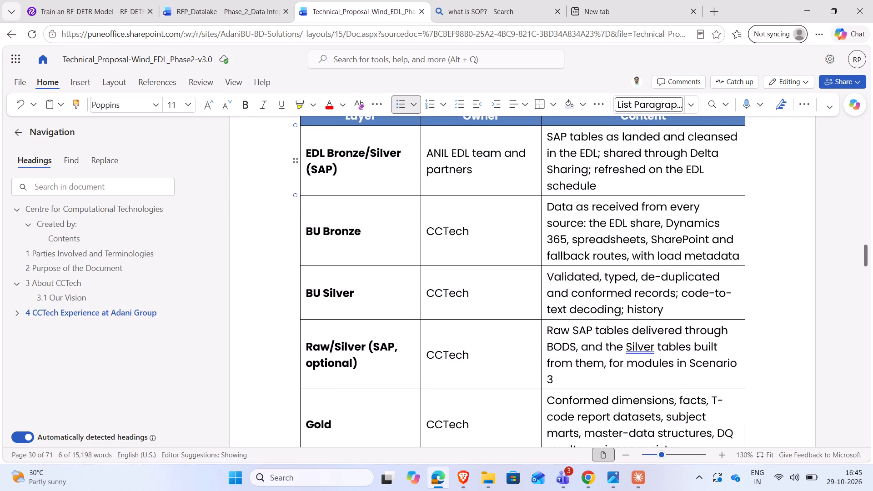
pyautogui.moveTo(480, 165); pyautogui.dragTo(421, 156)
pyautogui.moveTo(471, 228); pyautogui.dragTo(424, 227)
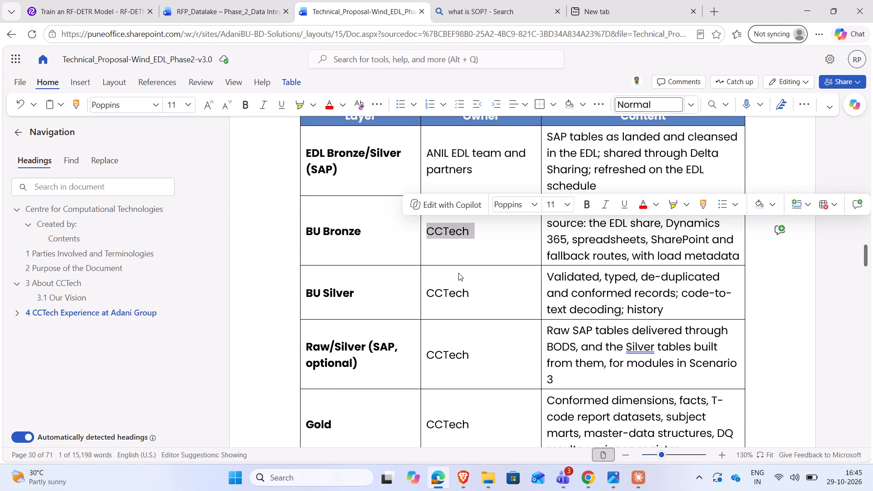
pyautogui.moveTo(476, 291); pyautogui.dragTo(446, 294)
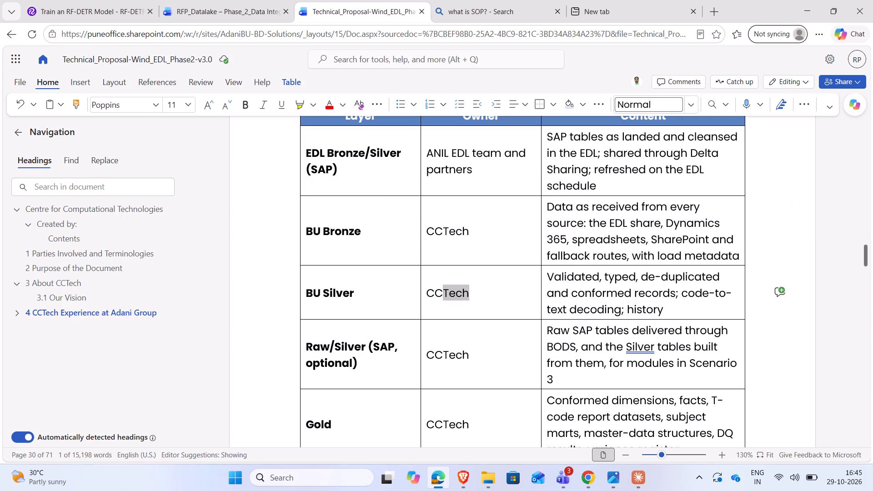
pyautogui.moveTo(446, 294); pyautogui.dragTo(435, 294)
pyautogui.click(424, 349)
pyautogui.scroll(-2, 380, 322)
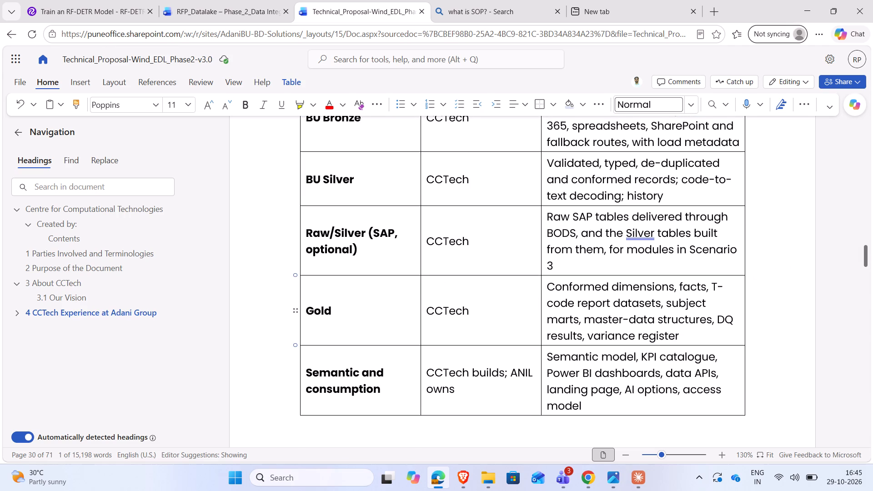
pyautogui.scroll(-2, 460, 311)
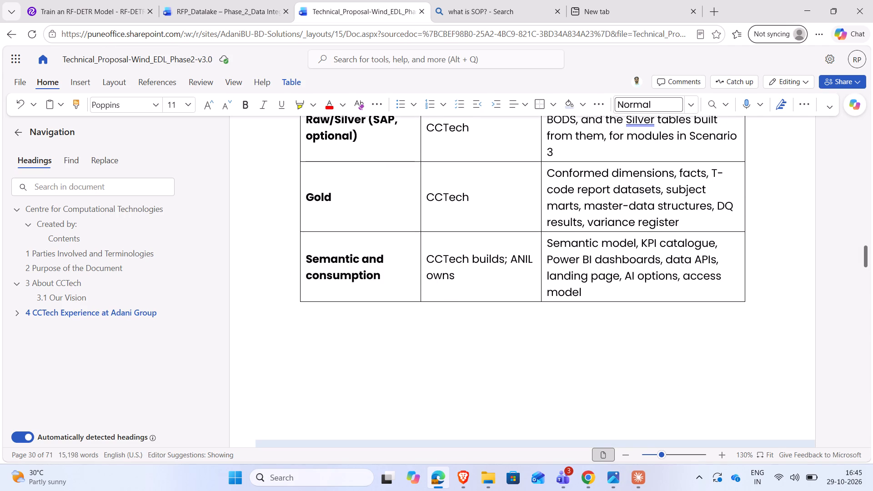
# Append ", Data Lake" after "ADLS Gen2" in the Data platform row's Choice cell of the section 9.3 Technology Stack table and save.
pyautogui.scroll(-4, 526, 259)
pyautogui.scroll(-3, 489, 254)
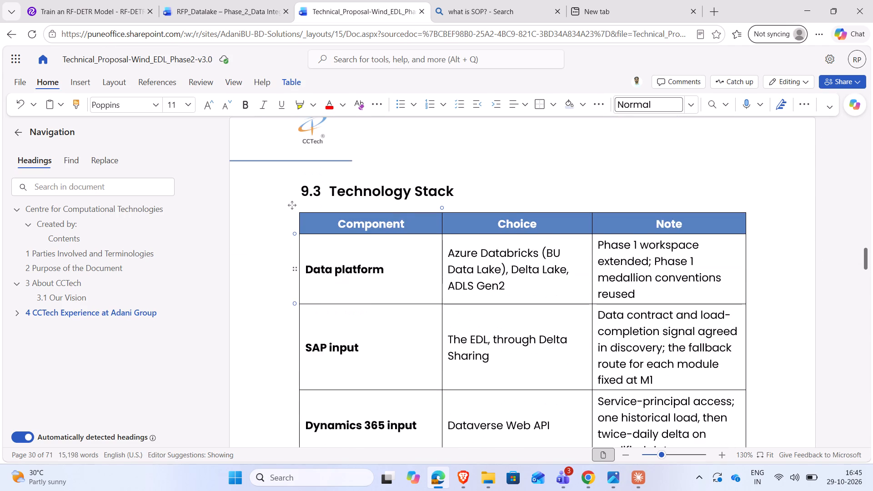
pyautogui.scroll(-1, 391, 251)
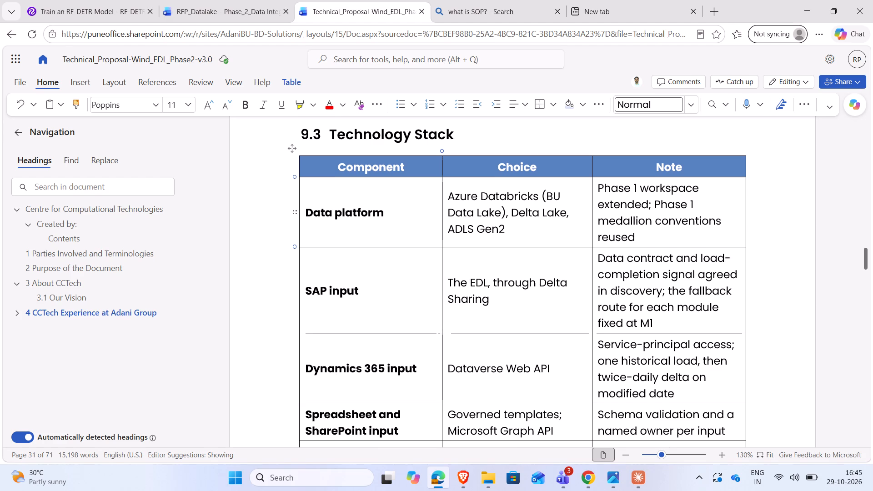
pyautogui.click(512, 230)
pyautogui.write(', Data :ake')
pyautogui.press('BackSpace')
pyautogui.press('BackSpace')
pyautogui.press('BackSpace')
pyautogui.press('BackSpace')
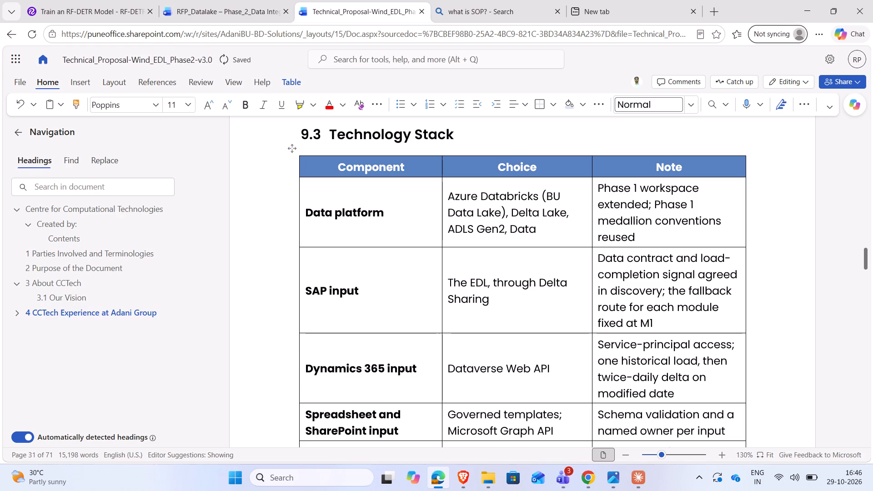
pyautogui.write('Lake')
pyautogui.hotkey('ctrl', 's')
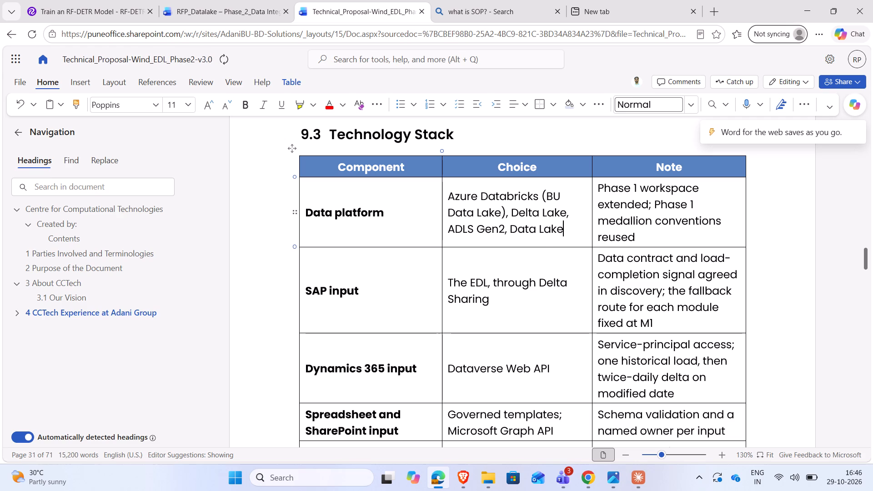
# Review the remaining Technology Stack rows, from SAP input and Dynamics 365 input through processing and governance.
pyautogui.scroll(-1, 554, 271)
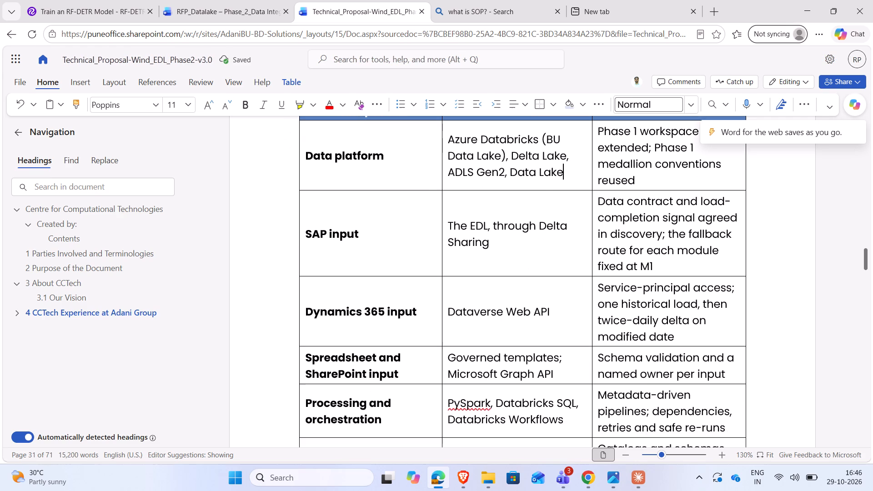
pyautogui.click(509, 240)
pyautogui.scroll(-1, 509, 248)
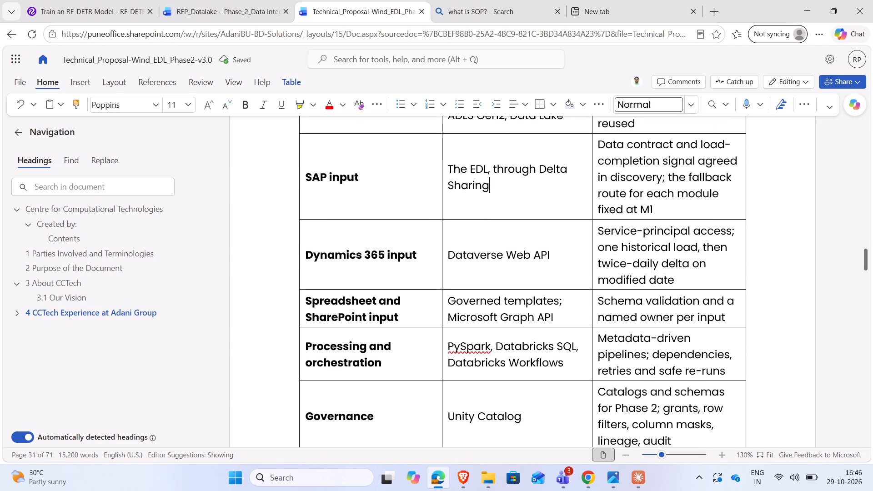
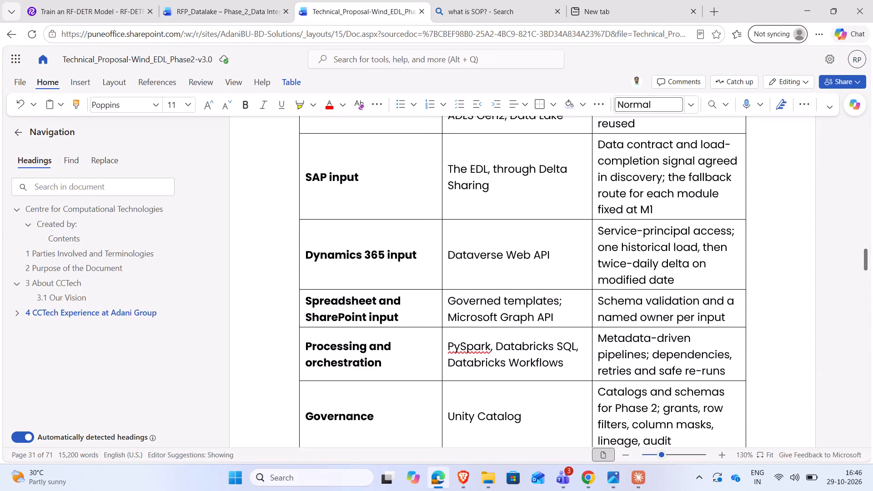
# Examine the Dataverse Web API choice for Dynamics 365 input and the Microsoft Graph API choice for spreadsheet and SharePoint input.
pyautogui.click(558, 262)
pyautogui.moveTo(556, 260); pyautogui.dragTo(448, 257)
pyautogui.click(530, 260)
pyautogui.moveTo(551, 257); pyautogui.dragTo(531, 253)
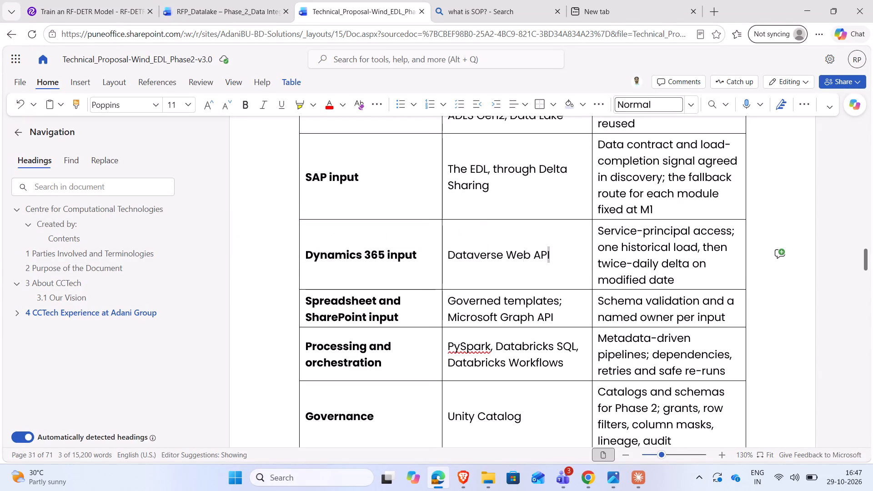
pyautogui.moveTo(531, 253); pyautogui.dragTo(452, 256)
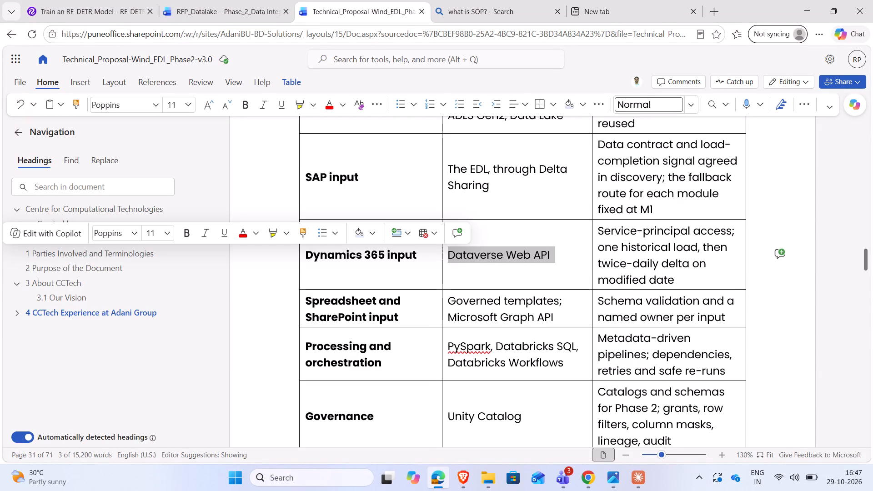
pyautogui.click(494, 256)
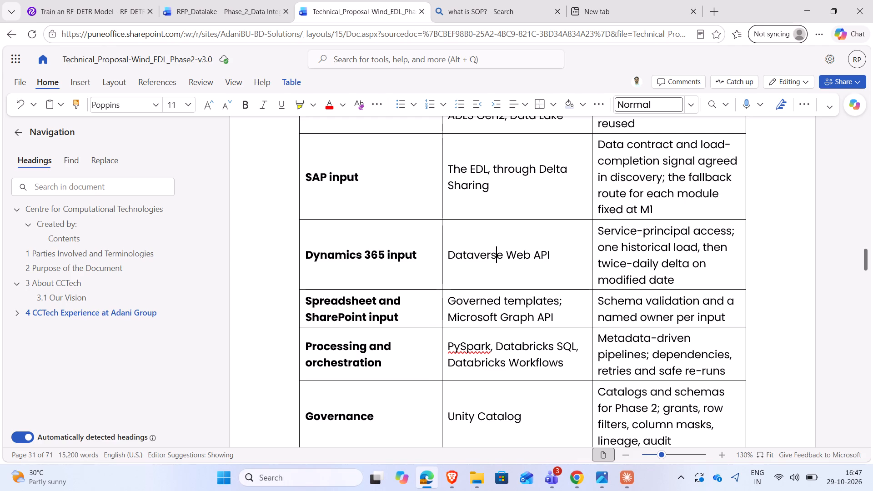
pyautogui.moveTo(550, 255); pyautogui.dragTo(487, 255)
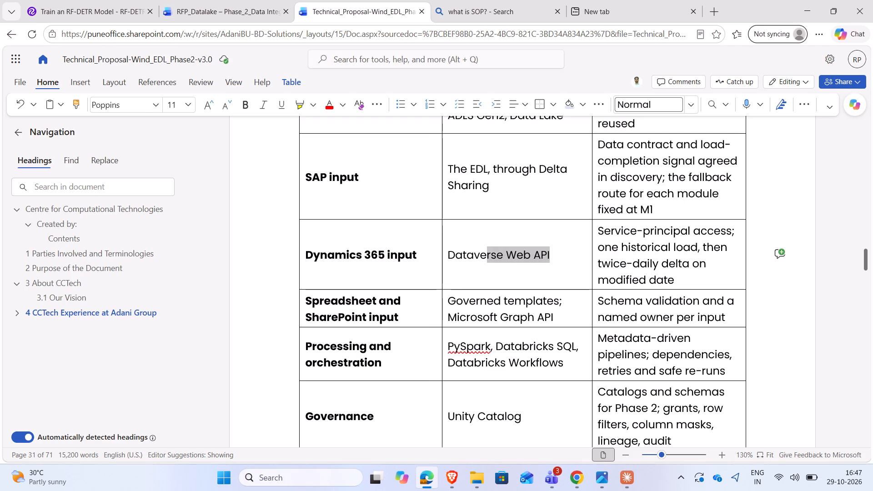
pyautogui.moveTo(487, 255); pyautogui.dragTo(443, 257)
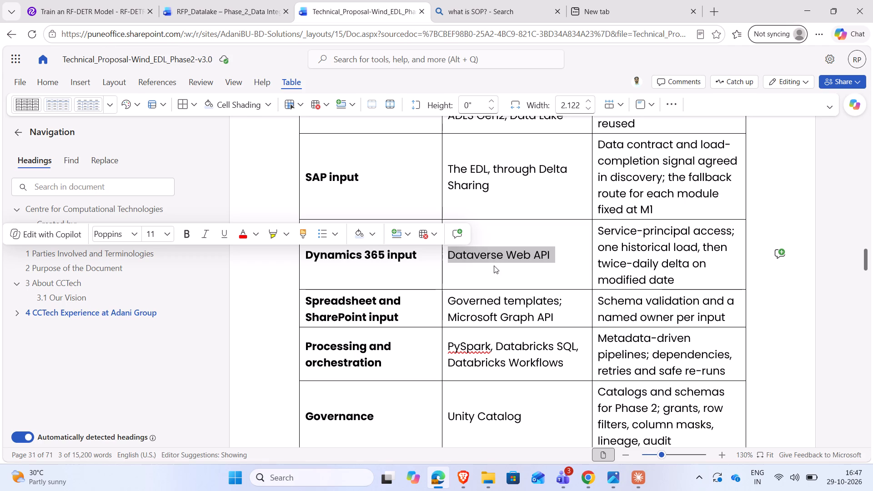
pyautogui.click(492, 258)
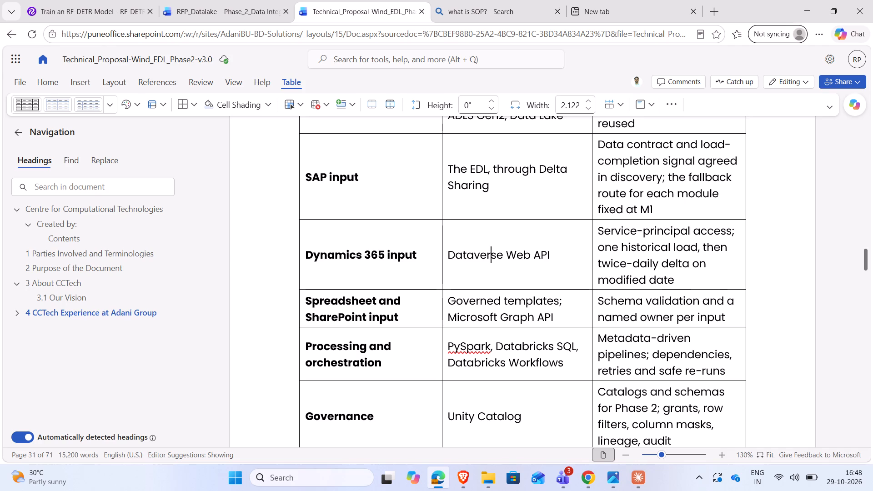
pyautogui.moveTo(493, 319); pyautogui.dragTo(551, 315)
pyautogui.click(402, 321)
# Copy "Unity Catalog" from the Governance row and search the Datalake RFP document for it.
pyautogui.scroll(-2, 458, 354)
pyautogui.scroll(-1, 519, 323)
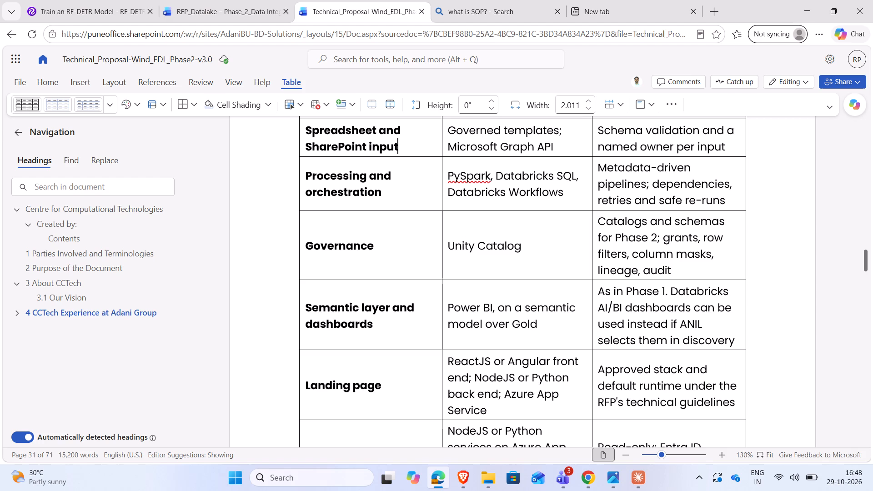
pyautogui.moveTo(520, 245); pyautogui.dragTo(449, 243)
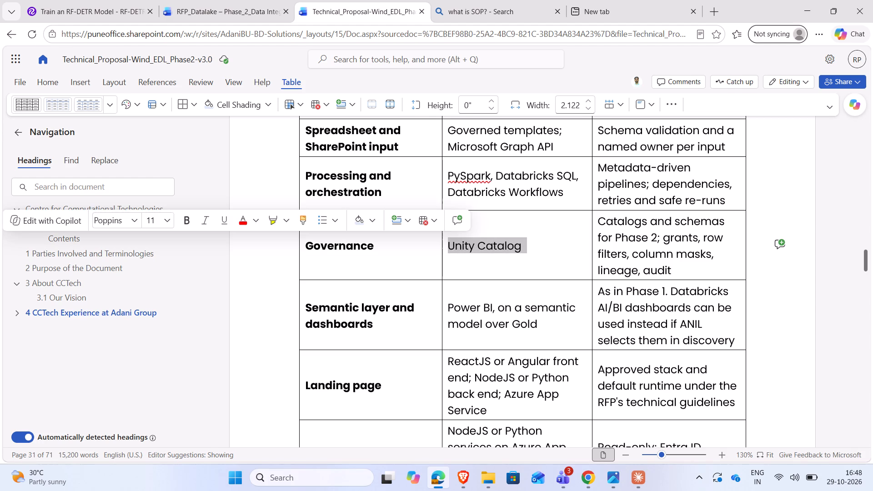
pyautogui.hotkey('ctrl', 'c')
pyautogui.keyDown('ctrl'); pyautogui.click(201, 0); pyautogui.keyUp('ctrl')
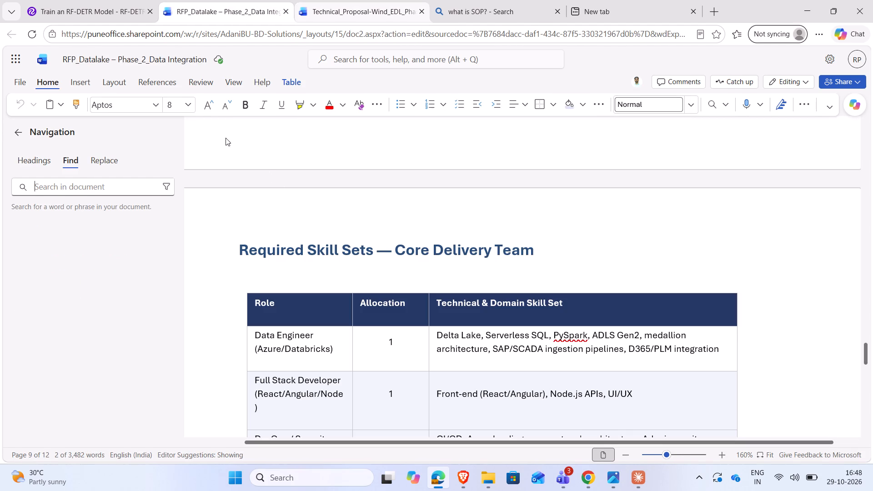
pyautogui.click(281, 205)
pyautogui.hotkey('ctrl', 'f')
pyautogui.hotkey('ctrl', 'v')
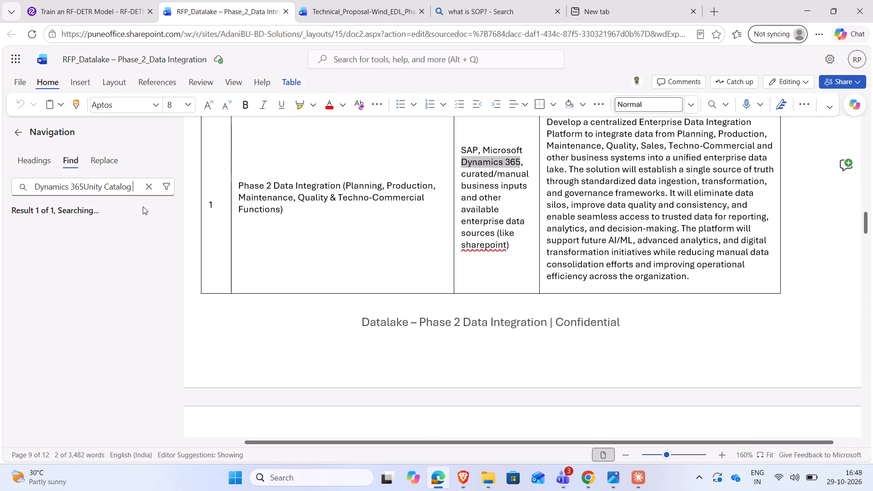
pyautogui.hotkey('ctrl', 'a')
pyautogui.hotkey('ctrl', 'v')
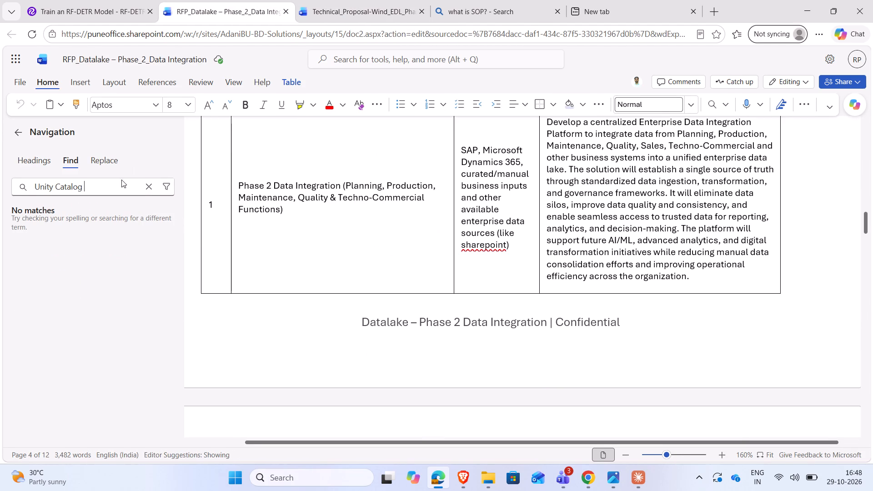
# Search the Datalake RFP document for "governance" instead.
pyautogui.click(119, 181)
pyautogui.hotkey('ctrl', 'a')
pyautogui.write('governance')
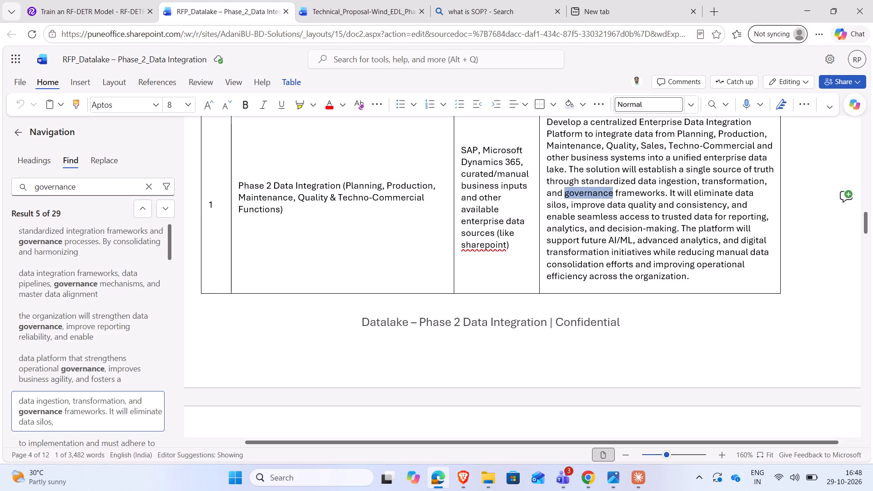
# Return to the technical proposal and review the Semantic layer and dashboards, Landing page, and Data APIs rows of the Technology Stack table.
pyautogui.click(334, 0)
pyautogui.scroll(-2, 477, 266)
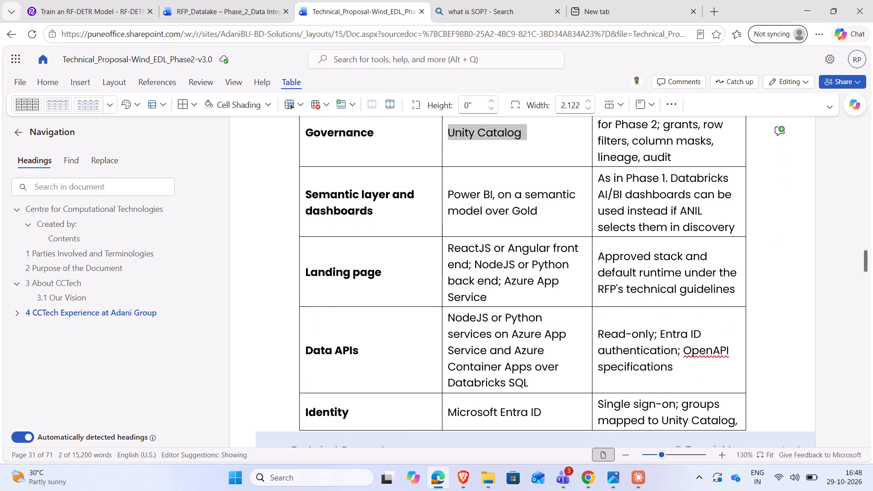
pyautogui.moveTo(542, 211); pyautogui.dragTo(456, 192)
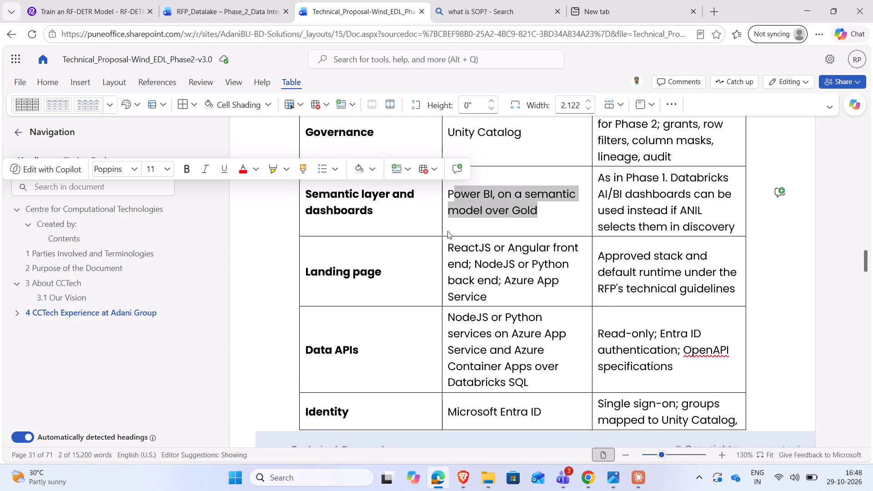
pyautogui.scroll(1, 447, 231)
pyautogui.scroll(-4, 447, 231)
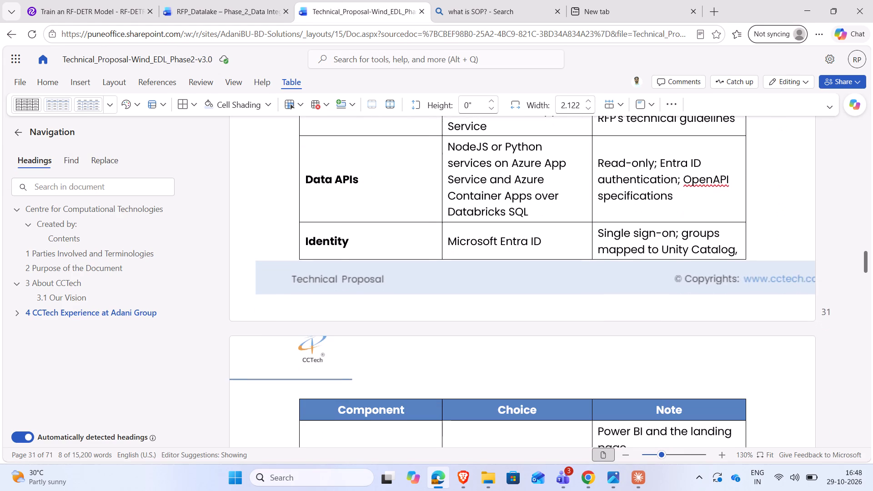
pyautogui.scroll(-2, 447, 231)
pyautogui.scroll(6, 447, 231)
pyautogui.scroll(-3, 447, 231)
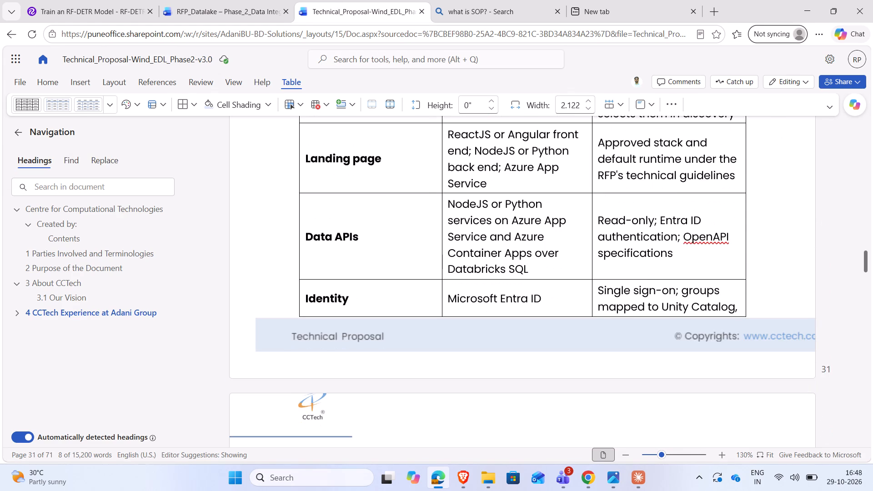
pyautogui.moveTo(452, 138); pyautogui.dragTo(517, 158)
pyautogui.click(486, 175)
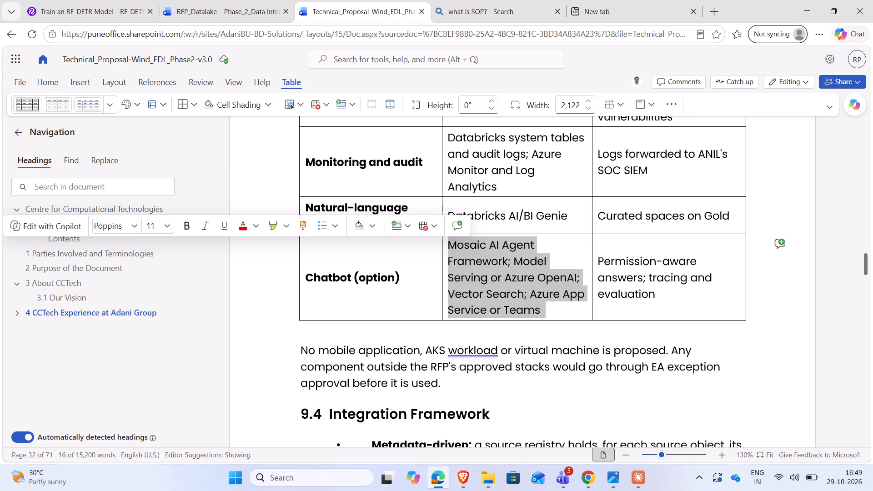
pyautogui.scroll(-1, 562, 377)
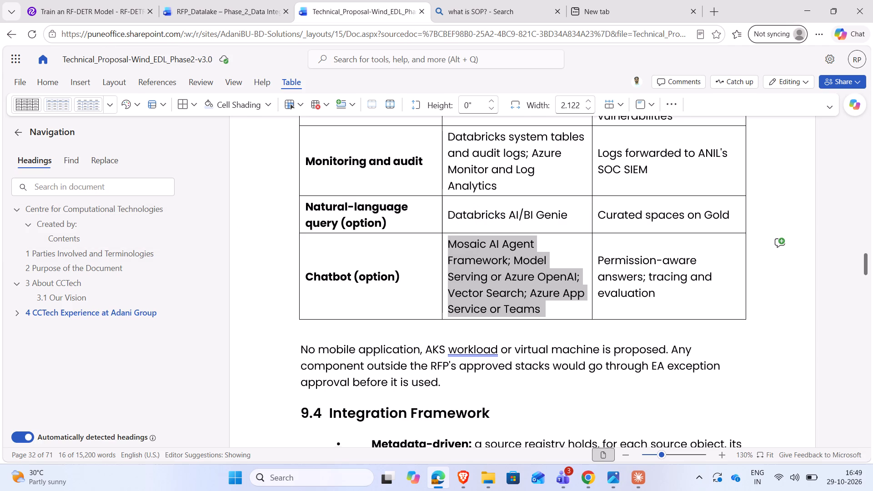
# Review the closing note on proposed components and the Metadata-driven bullet of section 9.4 Integration Framework.
pyautogui.moveTo(435, 359); pyautogui.dragTo(423, 343)
pyautogui.scroll(-2, 422, 341)
pyautogui.moveTo(372, 276); pyautogui.dragTo(401, 278)
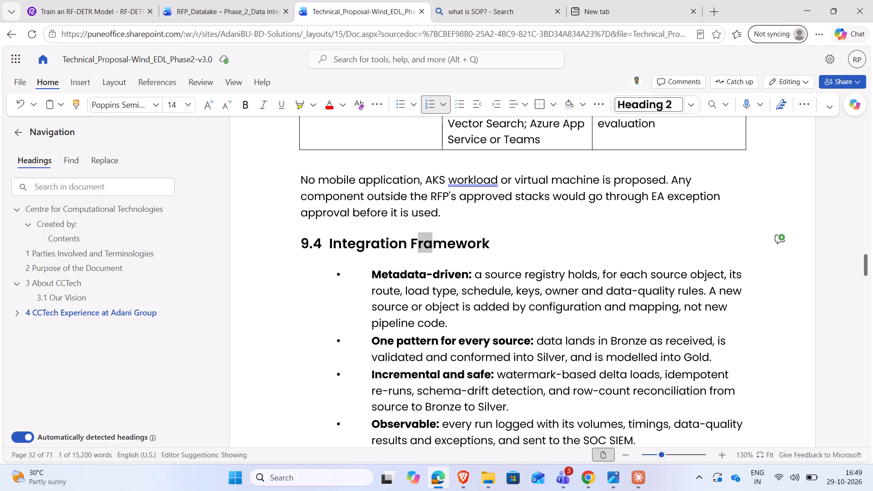
pyautogui.moveTo(401, 278); pyautogui.dragTo(491, 278)
pyautogui.click(543, 275)
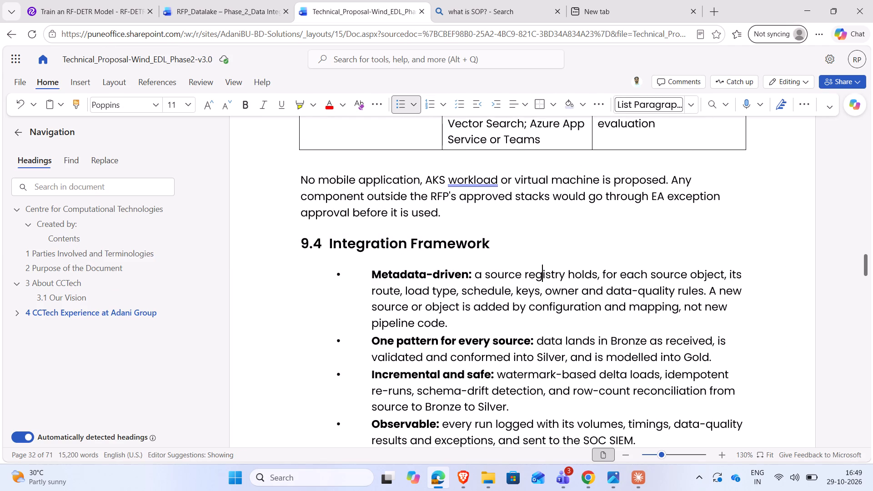
pyautogui.moveTo(393, 290); pyautogui.dragTo(418, 289)
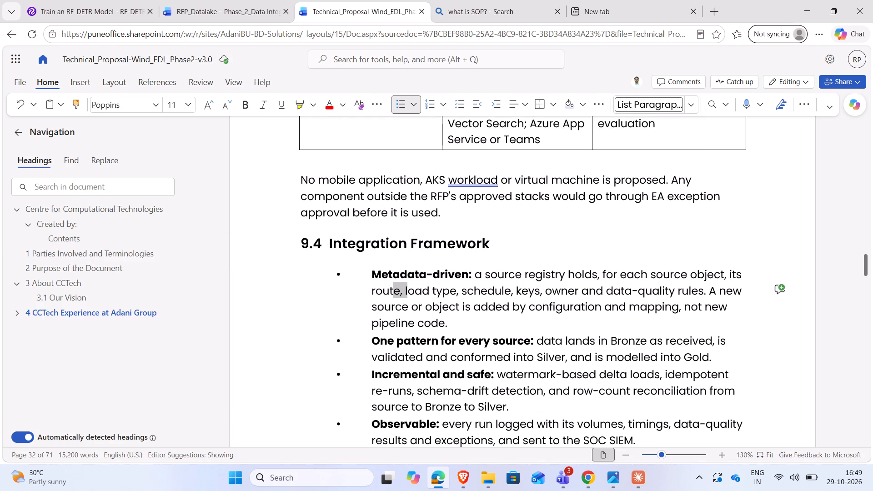
pyautogui.moveTo(418, 289); pyautogui.dragTo(422, 289)
pyautogui.click(468, 284)
pyautogui.moveTo(492, 290); pyautogui.dragTo(538, 286)
pyautogui.moveTo(556, 289); pyautogui.dragTo(603, 289)
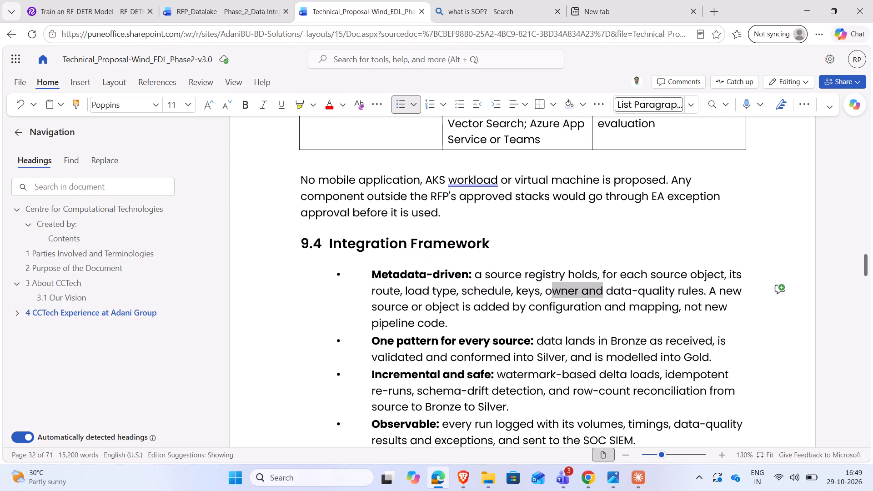
pyautogui.moveTo(603, 289); pyautogui.dragTo(603, 289)
pyautogui.moveTo(622, 290); pyautogui.dragTo(703, 289)
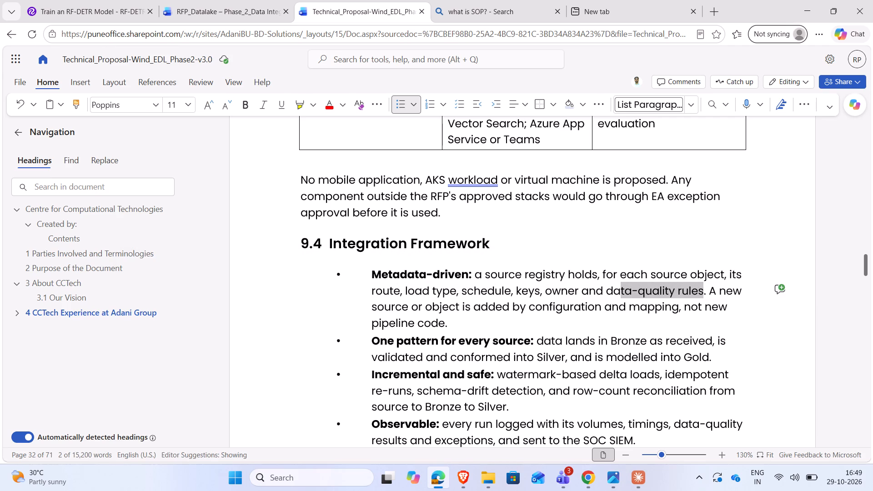
pyautogui.moveTo(703, 289); pyautogui.dragTo(722, 289)
pyautogui.moveTo(388, 304); pyautogui.dragTo(431, 304)
pyautogui.moveTo(457, 311); pyautogui.dragTo(533, 302)
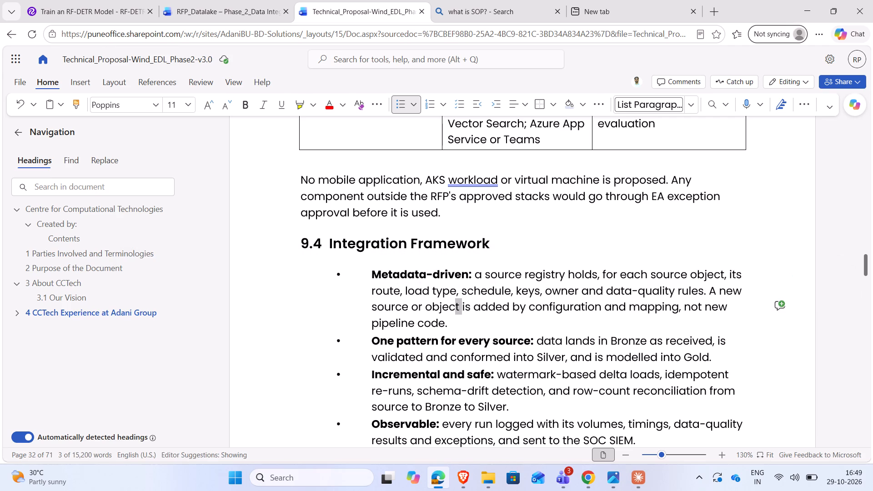
pyautogui.moveTo(533, 302); pyautogui.dragTo(549, 302)
# Review the "One pattern for every source" and "Incremental and safe" bullets of section 9.4, including delta loads, schema-drift detection and reconciliation.
pyautogui.moveTo(406, 341); pyautogui.dragTo(514, 338)
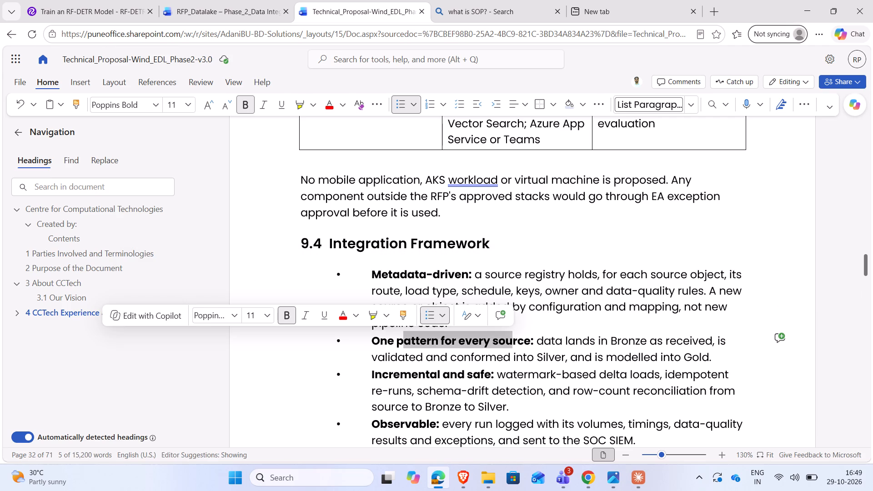
pyautogui.click(421, 359)
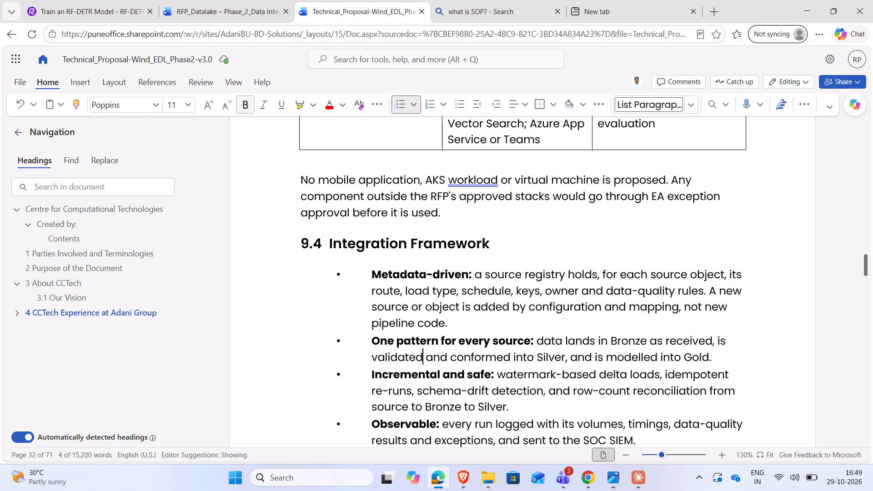
pyautogui.moveTo(565, 355); pyautogui.dragTo(570, 355)
pyautogui.click(637, 356)
pyautogui.scroll(-2, 534, 351)
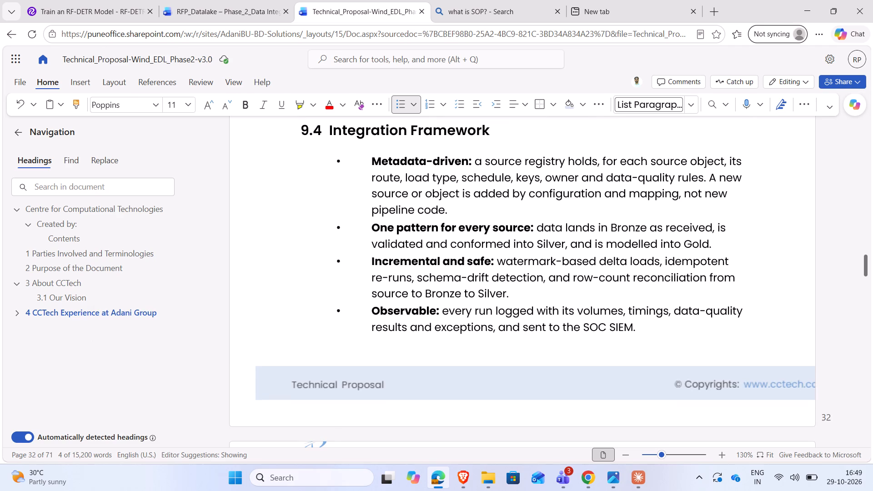
pyautogui.moveTo(501, 256); pyautogui.dragTo(630, 261)
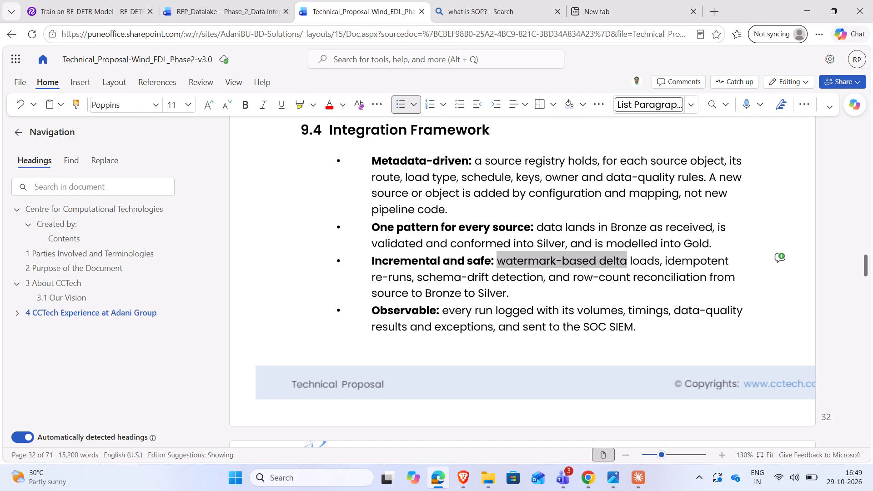
pyautogui.moveTo(630, 261); pyautogui.dragTo(653, 260)
pyautogui.moveTo(398, 282); pyautogui.dragTo(545, 271)
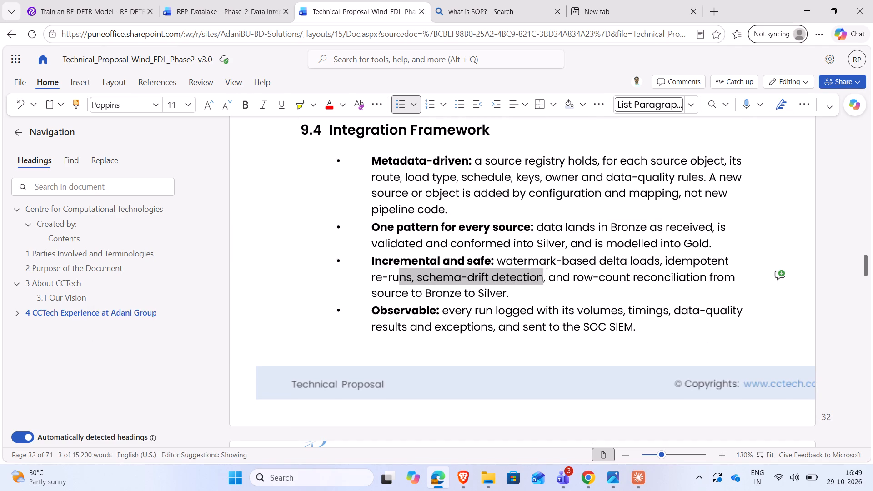
pyautogui.moveTo(545, 271); pyautogui.dragTo(598, 273)
pyautogui.click(427, 294)
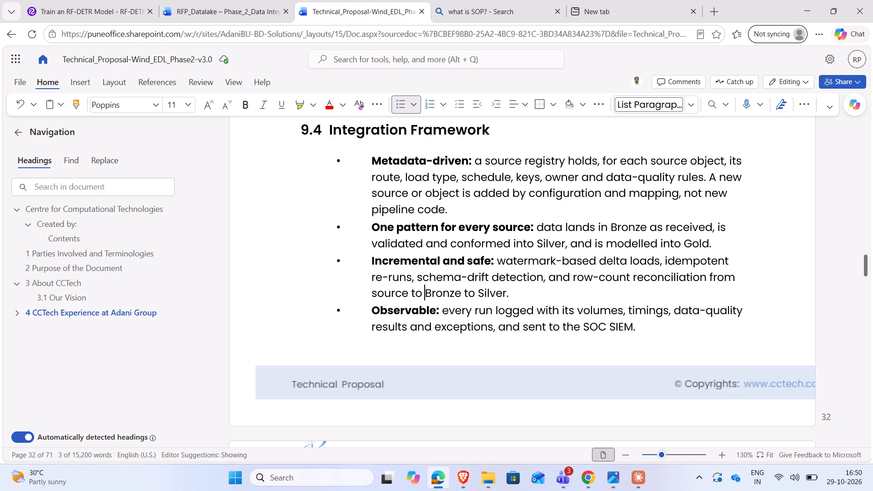
# Review the Observable and Scalable bullets that close section 9.4 Integration Framework.
pyautogui.moveTo(456, 309); pyautogui.dragTo(652, 310)
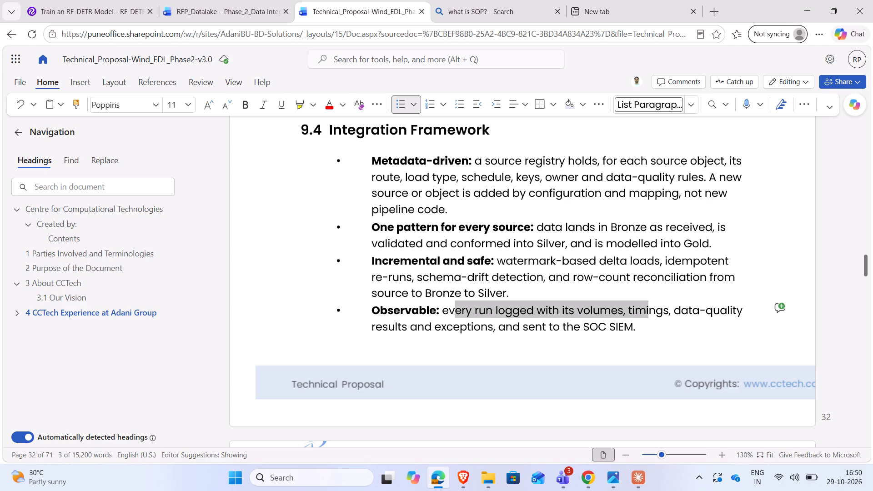
pyautogui.moveTo(652, 310); pyautogui.dragTo(654, 310)
pyautogui.click(461, 335)
pyautogui.scroll(-4, 425, 297)
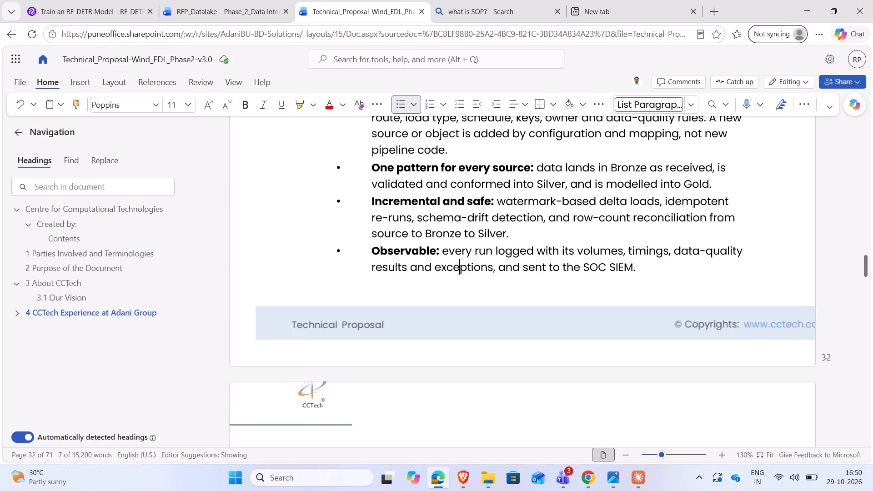
pyautogui.scroll(-1, 410, 287)
pyautogui.click(427, 229)
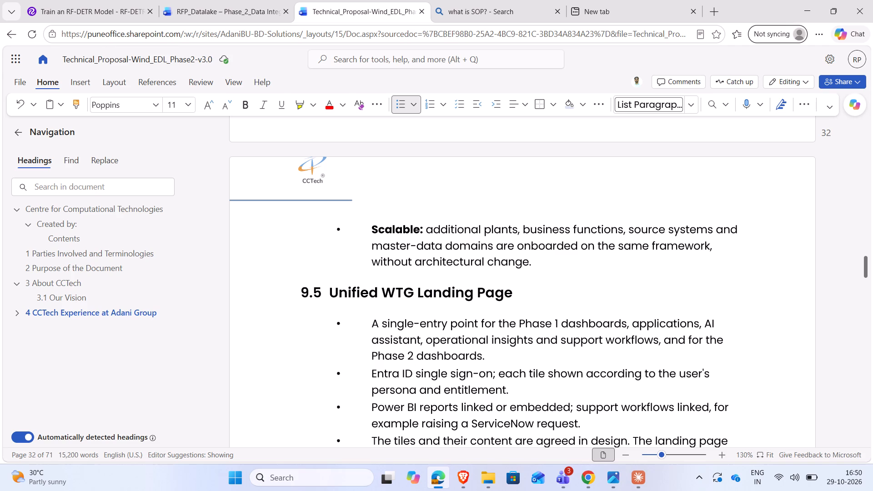
pyautogui.moveTo(545, 260); pyautogui.dragTo(374, 235)
pyautogui.click(403, 260)
# Review the first three bullets of section 9.5 Unified WTG Landing Page, covering the single-entry point, Entra ID sign-on and Power BI reports.
pyautogui.scroll(-2, 408, 289)
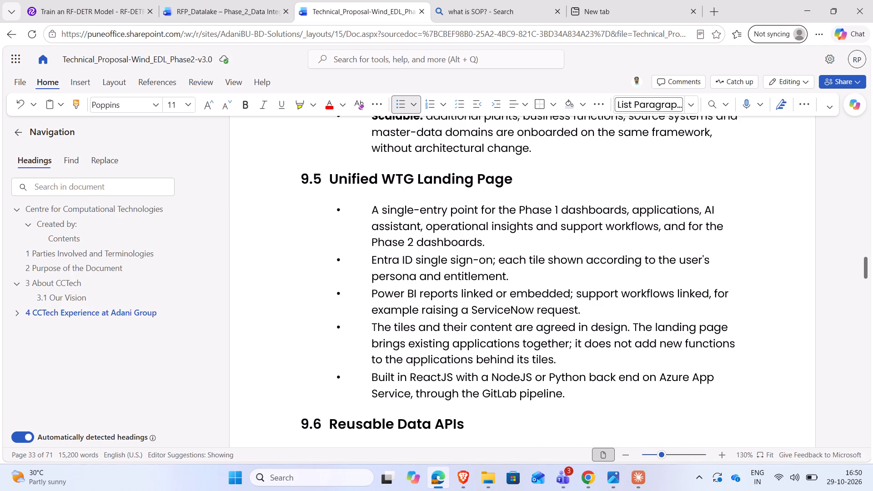
pyautogui.moveTo(486, 244); pyautogui.dragTo(376, 243)
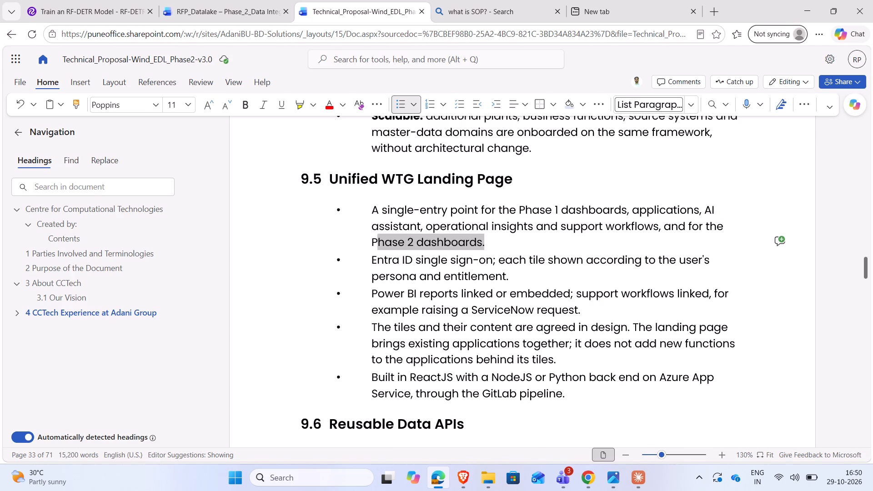
pyautogui.moveTo(376, 243); pyautogui.dragTo(368, 244)
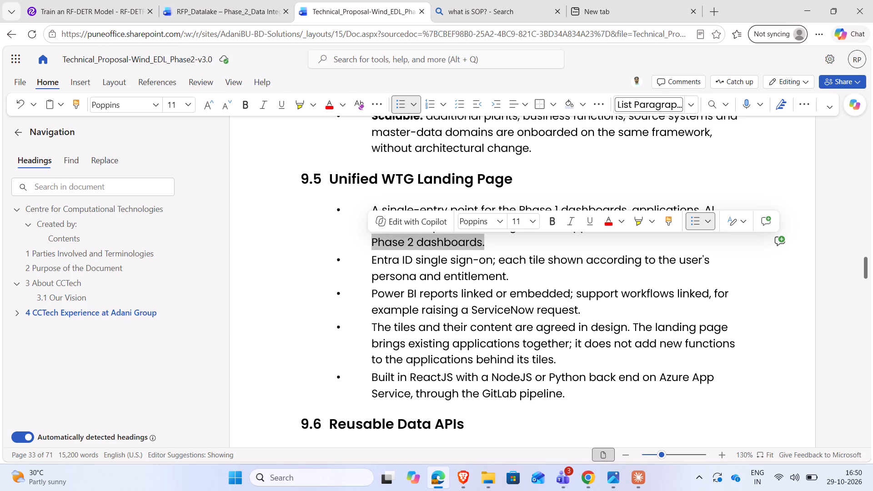
pyautogui.click(498, 274)
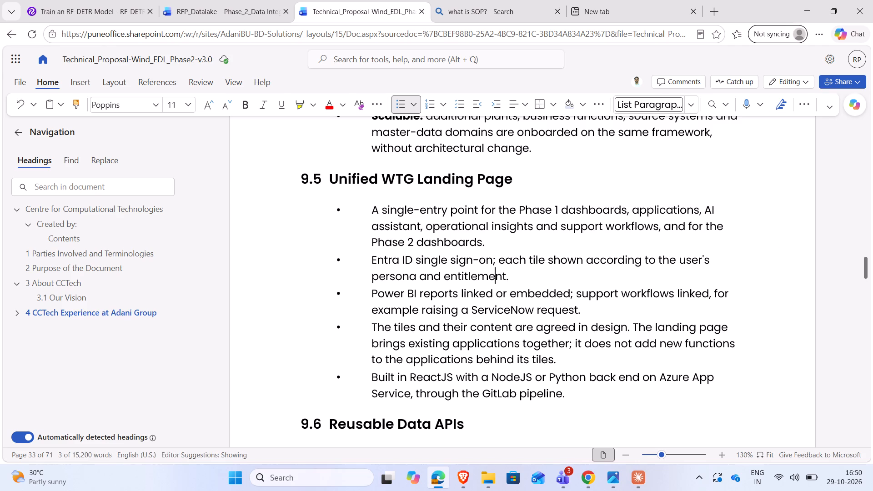
pyautogui.moveTo(376, 257); pyautogui.dragTo(533, 257)
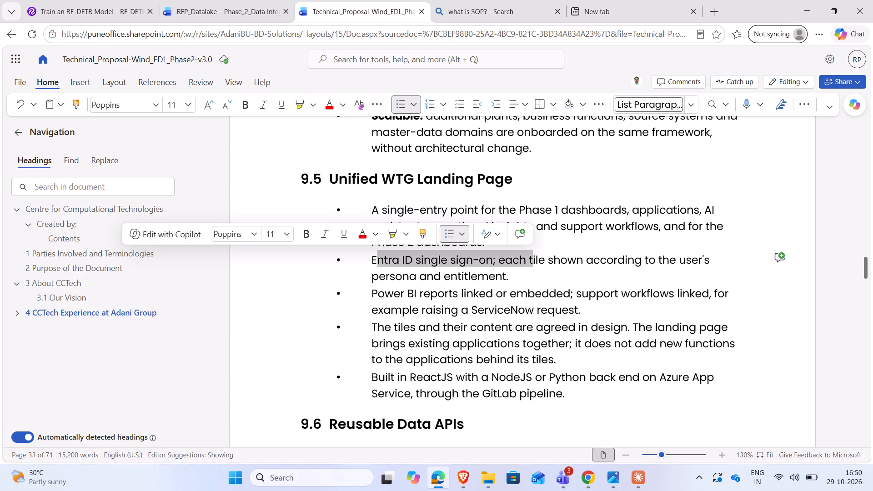
pyautogui.click(469, 280)
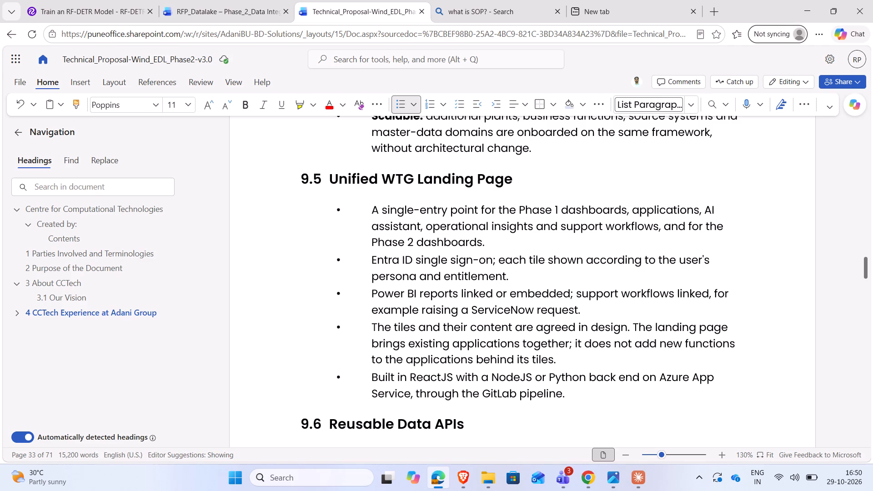
pyautogui.moveTo(419, 312); pyautogui.dragTo(526, 312)
pyautogui.click(391, 336)
# Review the remaining section 9.5 bullets on tile content, the landing page's functional limits and the ReactJS, NodeJS or Python build.
pyautogui.moveTo(396, 327); pyautogui.dragTo(624, 331)
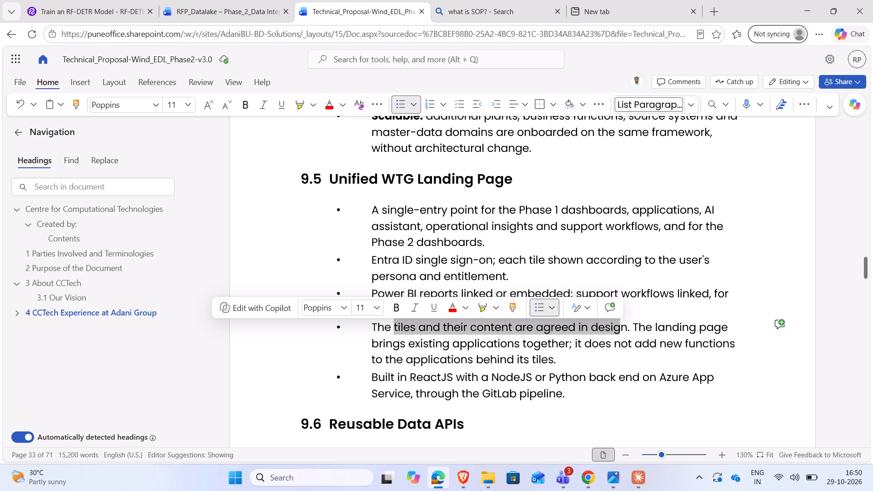
pyautogui.moveTo(406, 347); pyautogui.dragTo(563, 346)
pyautogui.moveTo(588, 337); pyautogui.dragTo(603, 337)
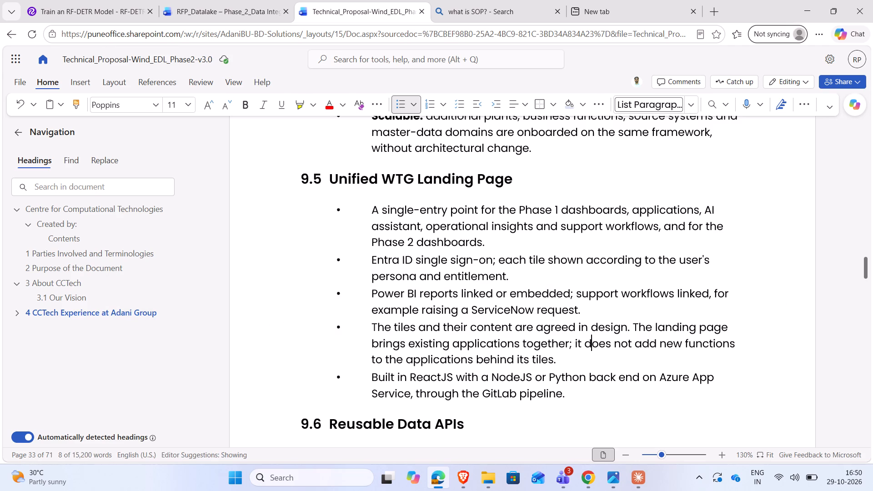
pyautogui.moveTo(603, 337); pyautogui.dragTo(667, 343)
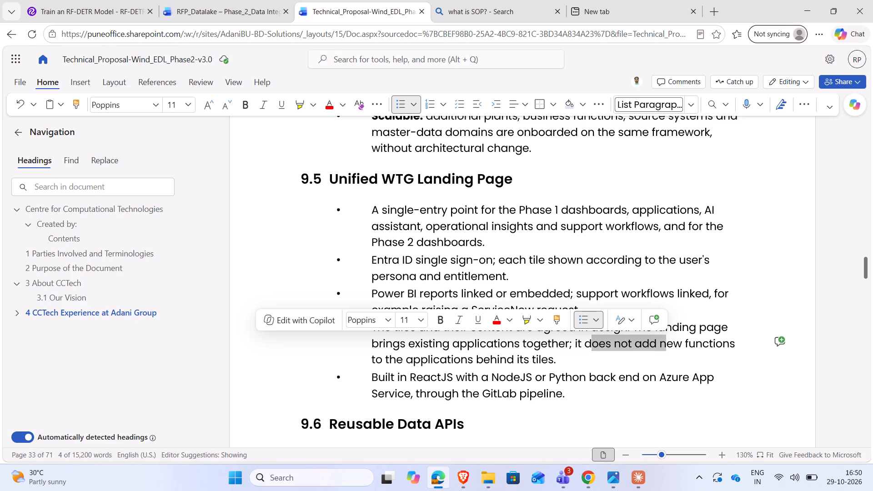
pyautogui.moveTo(380, 360); pyautogui.dragTo(547, 352)
pyautogui.click(462, 359)
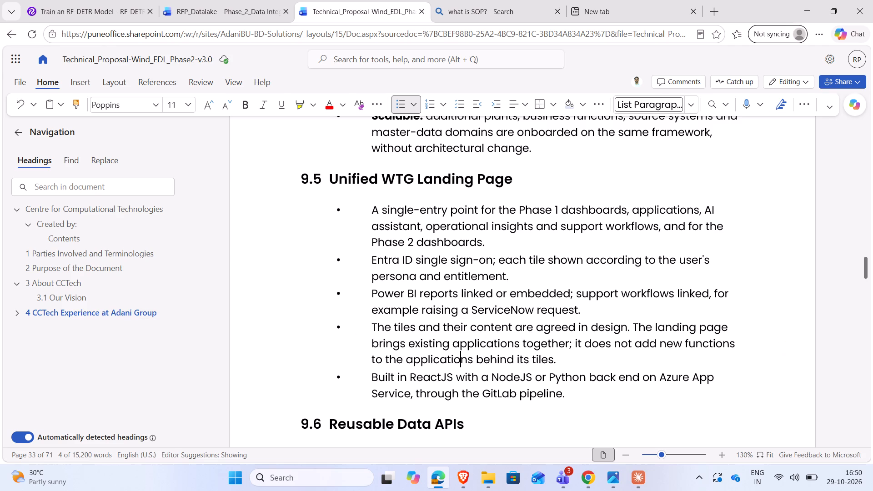
pyautogui.moveTo(411, 381); pyautogui.dragTo(525, 373)
pyautogui.click(582, 369)
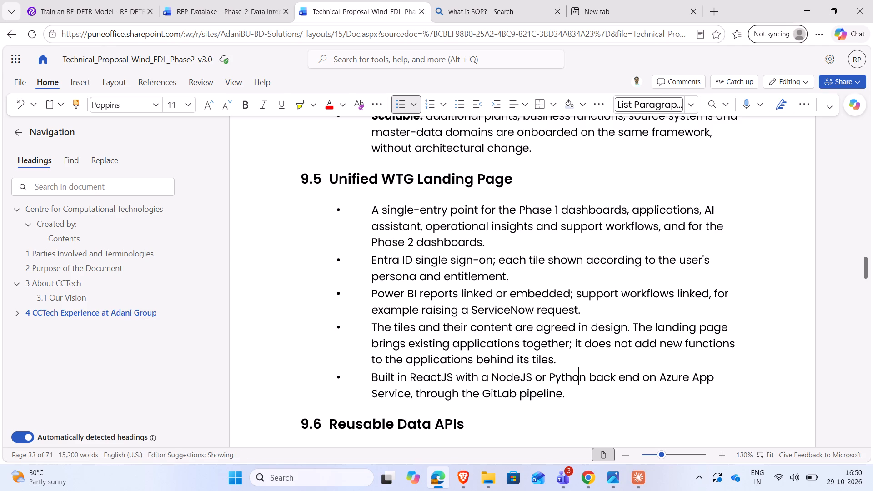
# Review section 9.6 Reusable Data APIs, focusing on the read-only REST APIs, curated gold datasets, and OpenAPI and API catalogue wording.
pyautogui.scroll(-4, 439, 393)
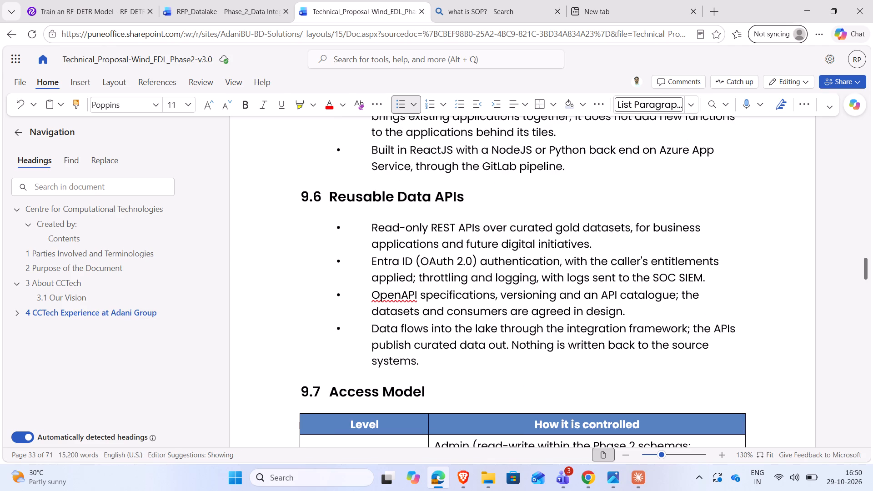
pyautogui.moveTo(482, 226); pyautogui.dragTo(432, 229)
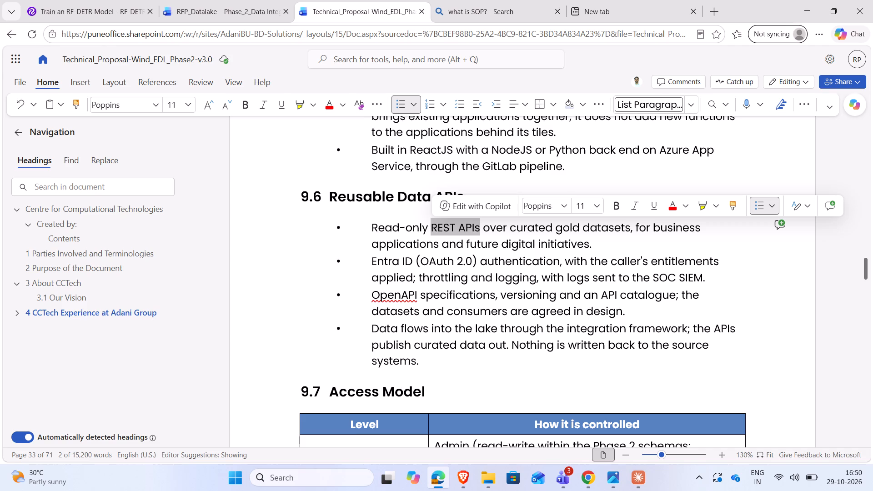
pyautogui.click(374, 230)
pyautogui.moveTo(374, 228); pyautogui.dragTo(465, 224)
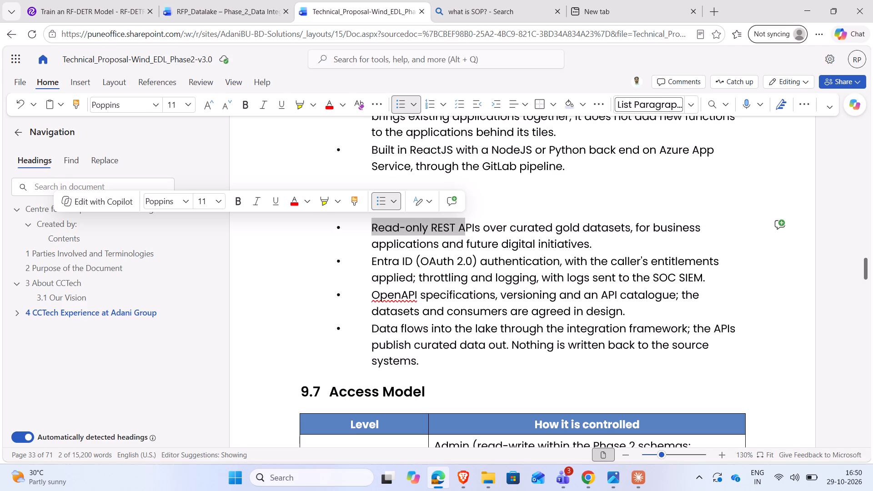
pyautogui.moveTo(486, 229); pyautogui.dragTo(535, 232)
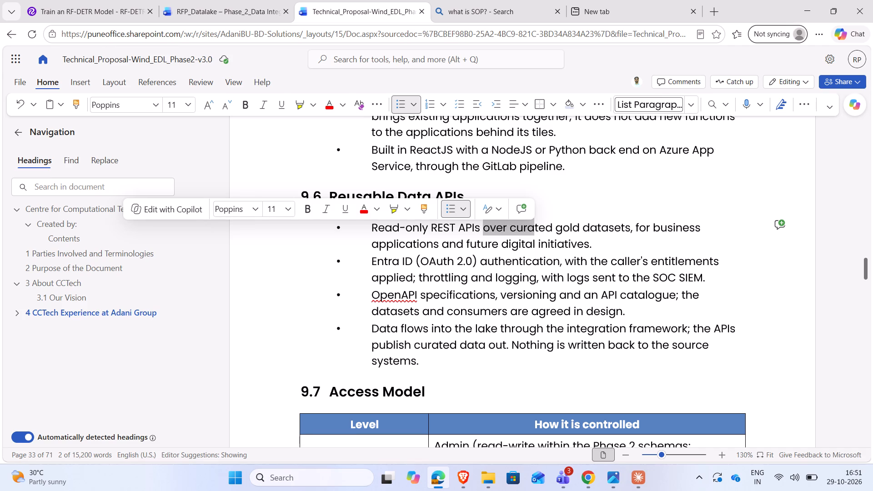
pyautogui.moveTo(602, 291); pyautogui.dragTo(656, 296)
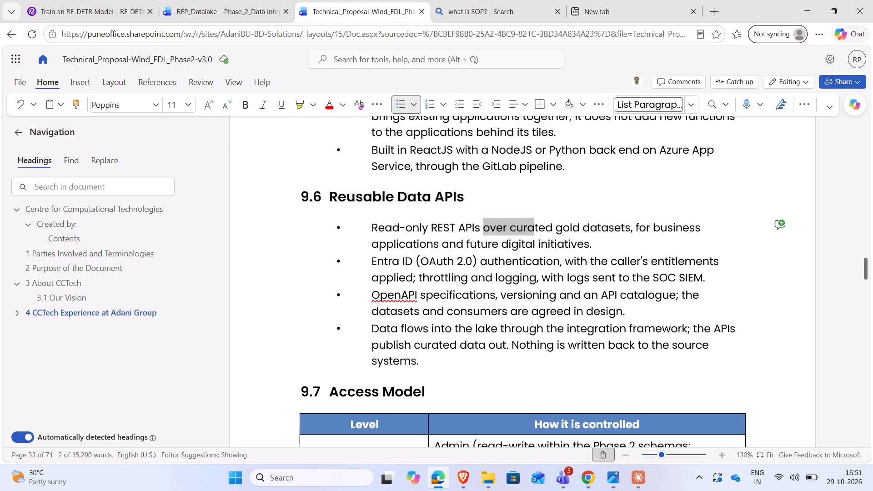
pyautogui.moveTo(656, 296); pyautogui.dragTo(679, 296)
pyautogui.moveTo(381, 317); pyautogui.dragTo(537, 308)
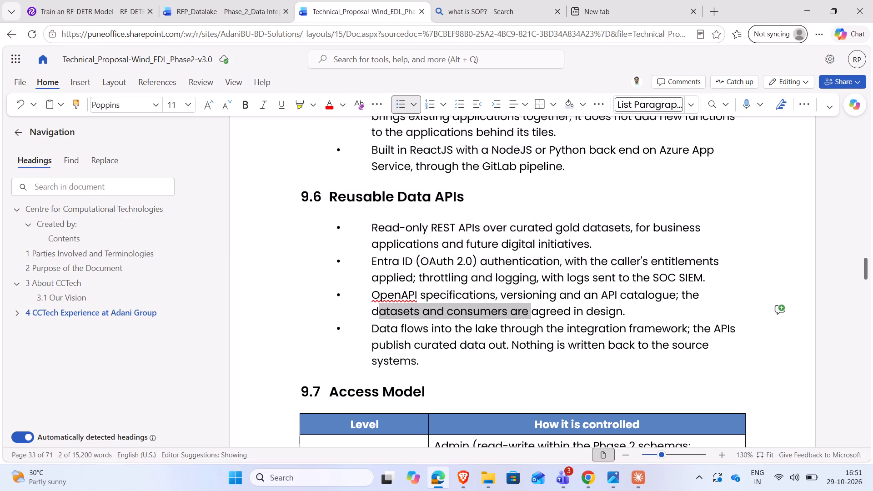
pyautogui.moveTo(537, 308); pyautogui.dragTo(621, 308)
pyautogui.click(540, 308)
pyautogui.click(414, 332)
# Review the section 9.7 Access Model table covering the Role, Function and Entitlement levels.
pyautogui.scroll(-1, 414, 332)
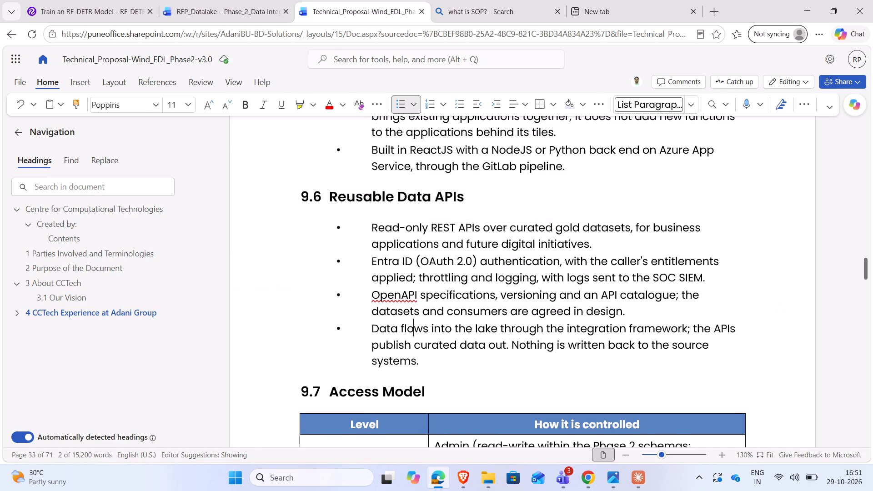
pyautogui.scroll(-2, 414, 332)
pyautogui.scroll(-1, 345, 304)
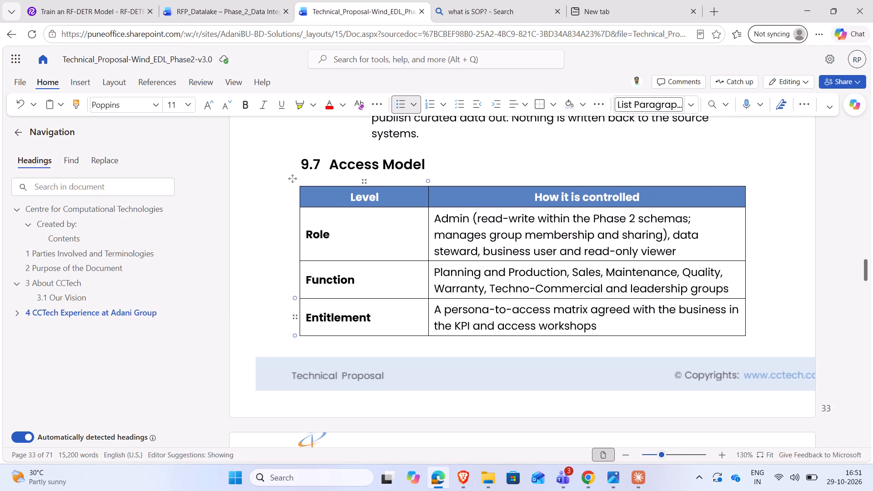
# Review section 9.8 Reconciliation Approach, focusing on the Resolve step's logic fixes by CCTech and its timing-difference example, plus the Accept step.
pyautogui.scroll(-9, 358, 299)
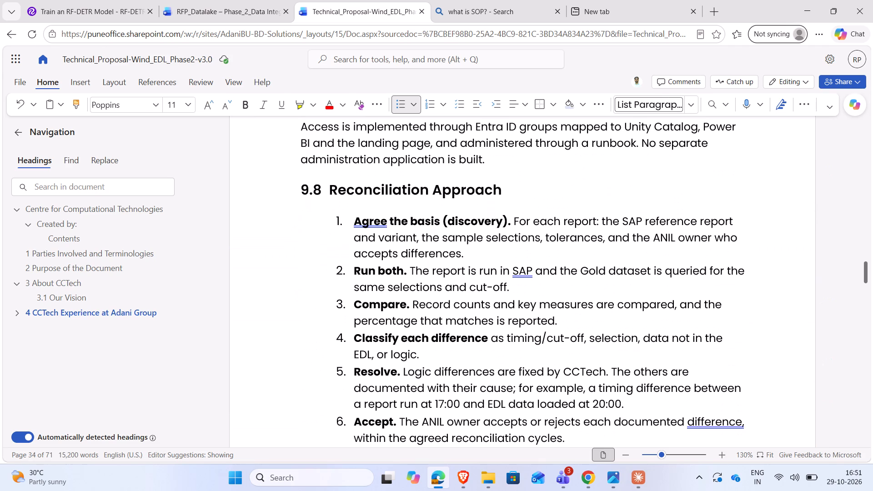
pyautogui.scroll(-1, 358, 299)
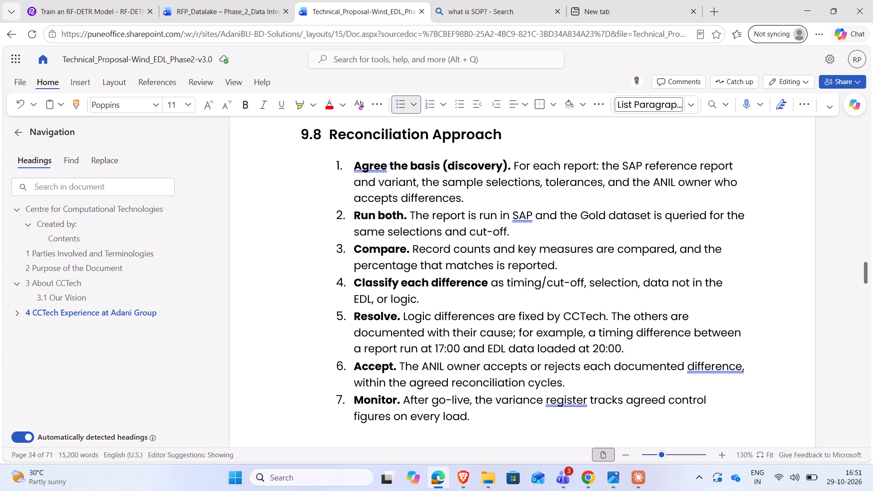
pyautogui.click(403, 320)
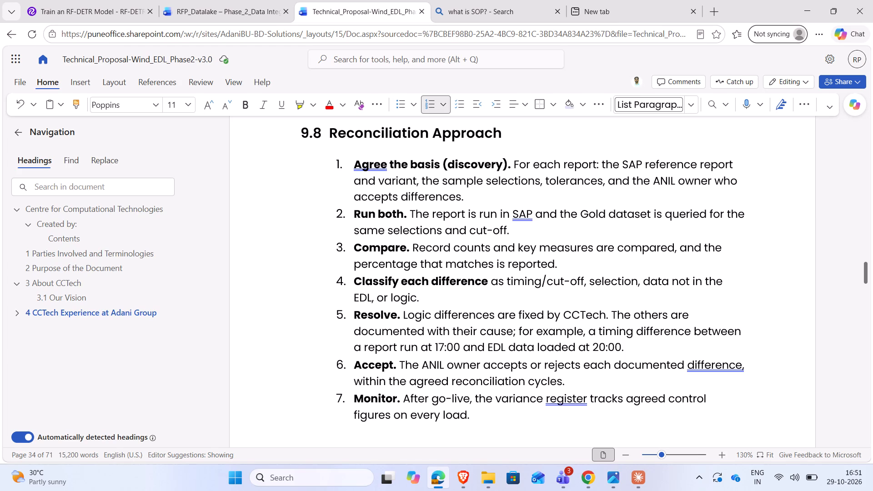
pyautogui.moveTo(403, 317); pyautogui.dragTo(535, 315)
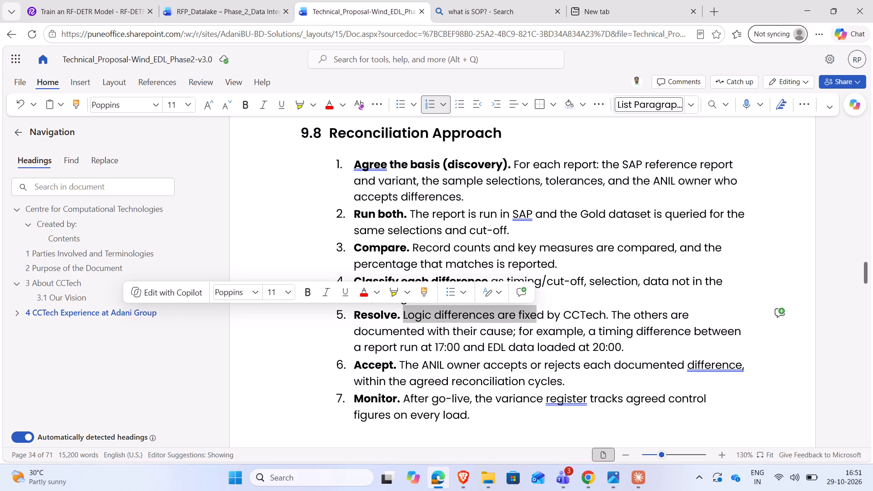
pyautogui.moveTo(561, 313); pyautogui.dragTo(577, 311)
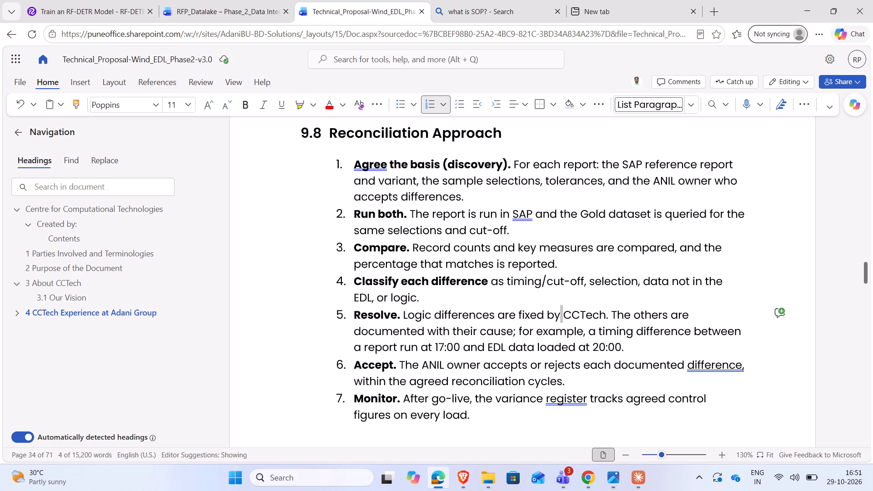
pyautogui.moveTo(577, 311); pyautogui.dragTo(602, 310)
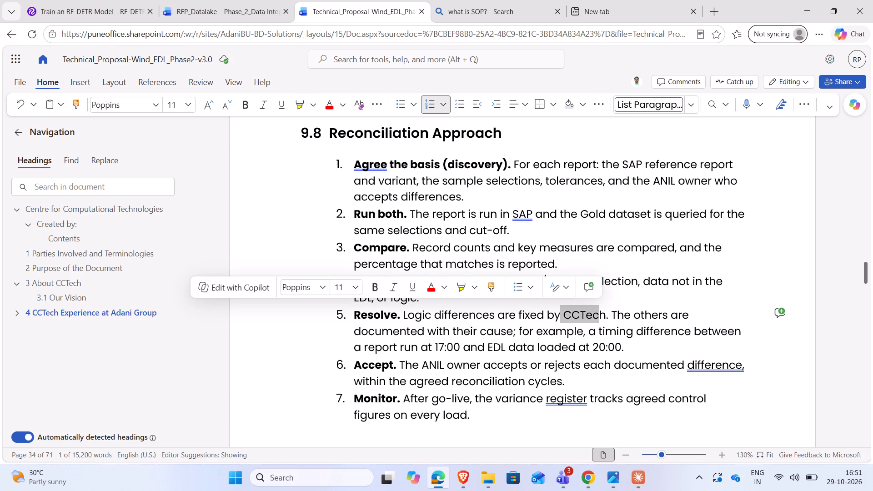
pyautogui.moveTo(359, 331); pyautogui.dragTo(506, 325)
pyautogui.click(526, 330)
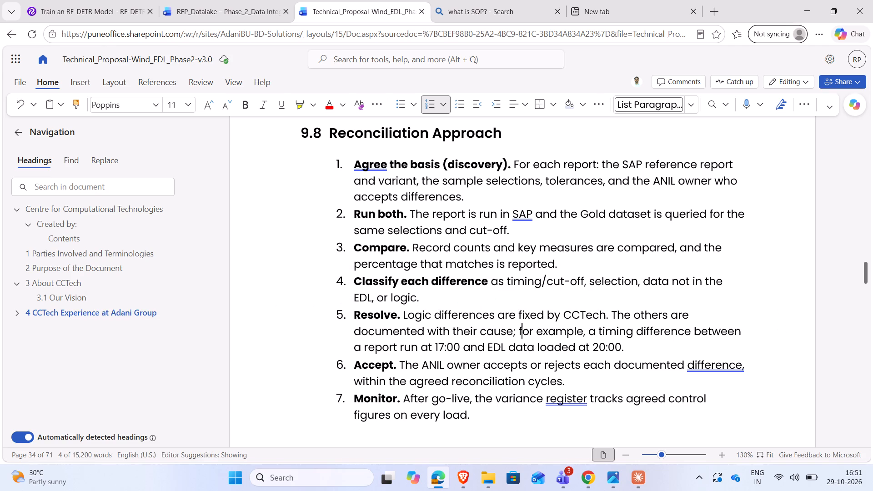
pyautogui.moveTo(432, 346); pyautogui.dragTo(532, 342)
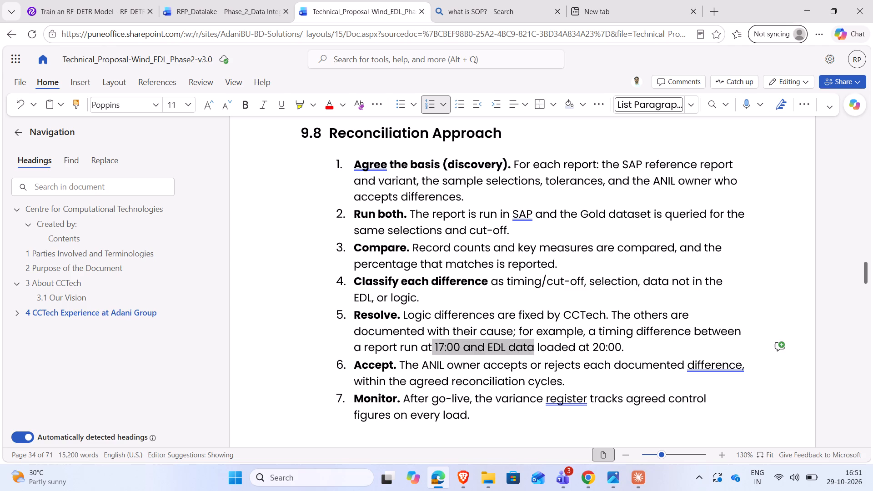
pyautogui.moveTo(532, 342); pyautogui.dragTo(622, 344)
pyautogui.click(451, 370)
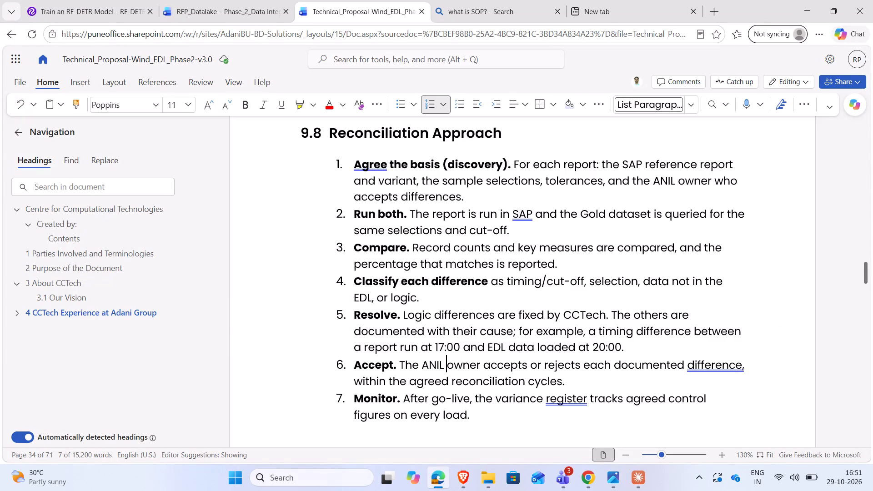
# Examine the section 10 Data Flow diagram and the statement on the run cycle and daily loads beneath it.
pyautogui.scroll(-9, 450, 370)
pyautogui.scroll(-2, 413, 386)
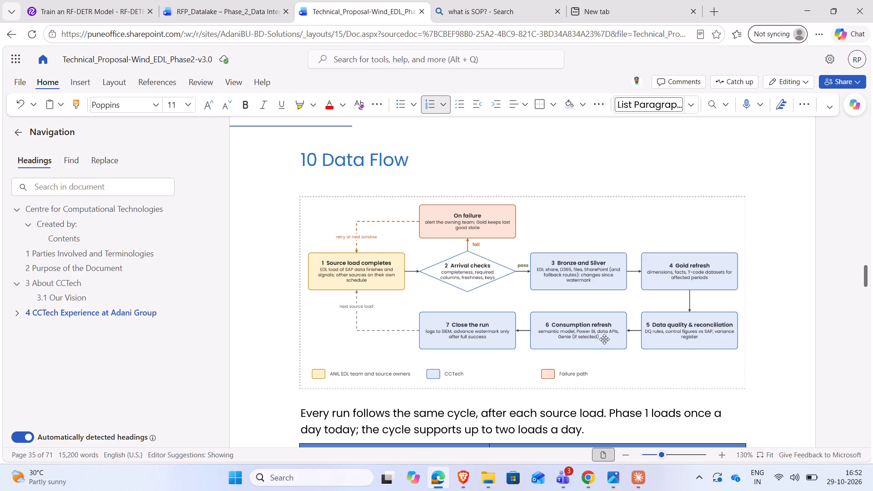
pyautogui.scroll(-5, 465, 340)
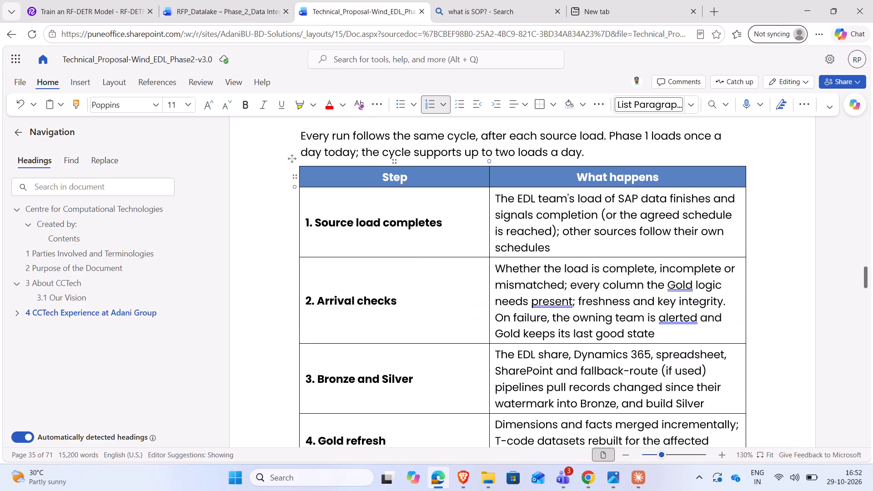
pyautogui.scroll(2, 372, 200)
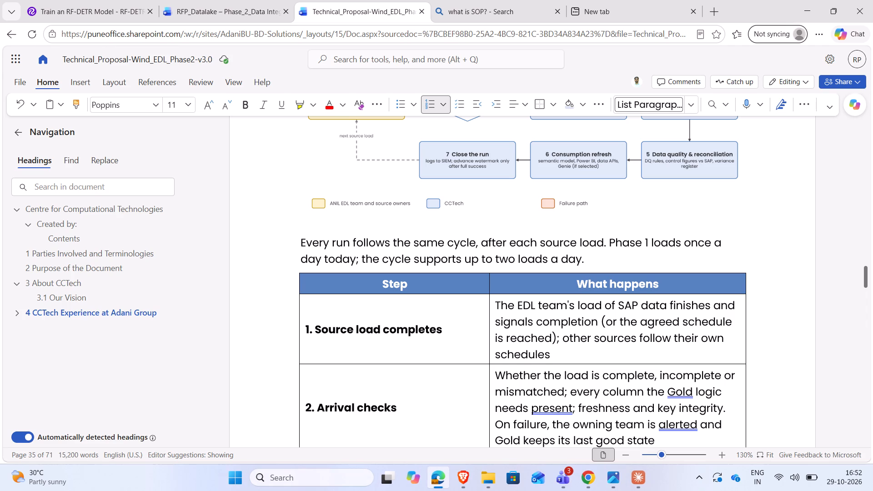
# Review the data flow table's Arrival checks and Bronze and Silver rows.
pyautogui.scroll(-1, 596, 266)
pyautogui.scroll(-1, 485, 300)
pyautogui.scroll(-2, 447, 306)
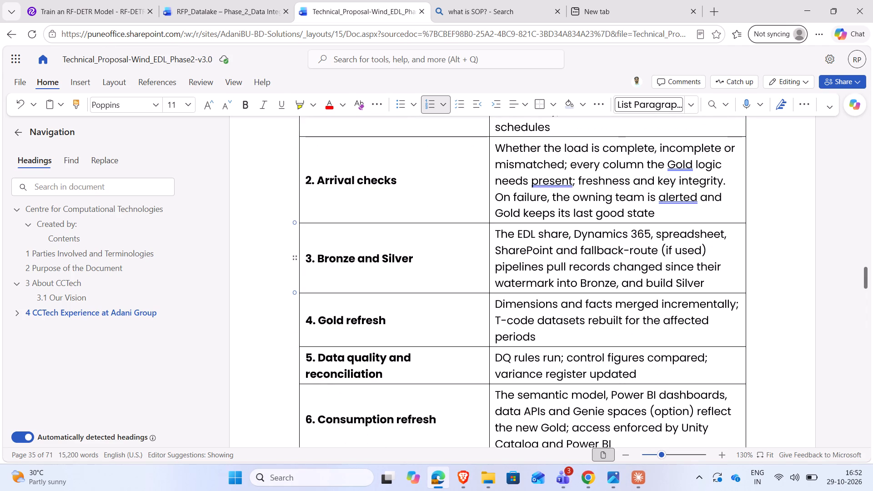
pyautogui.moveTo(419, 261); pyautogui.dragTo(321, 259)
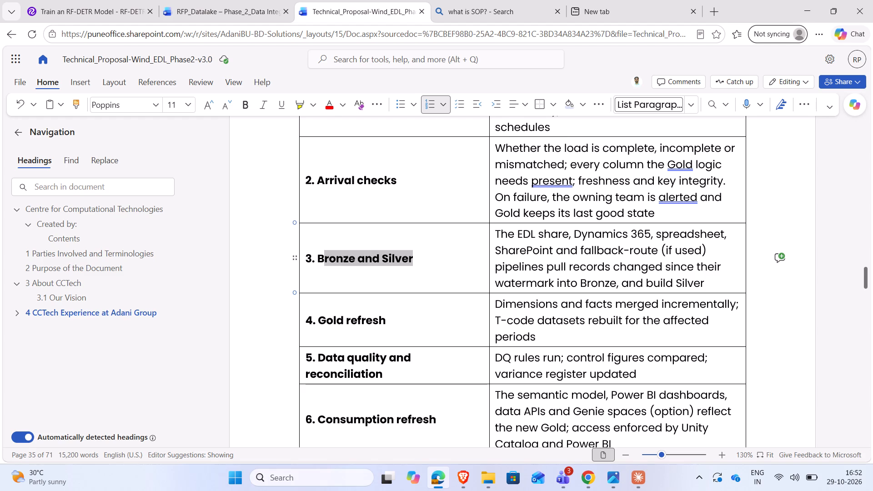
pyautogui.moveTo(321, 259); pyautogui.dragTo(319, 259)
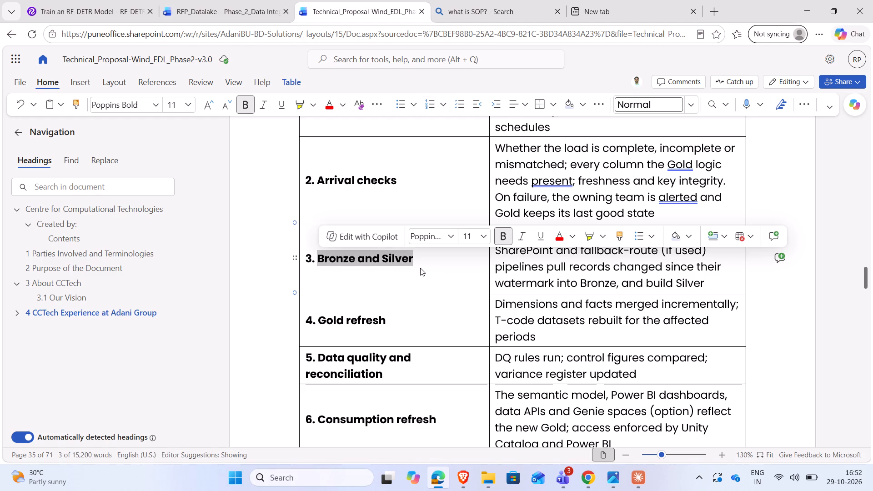
pyautogui.click(420, 268)
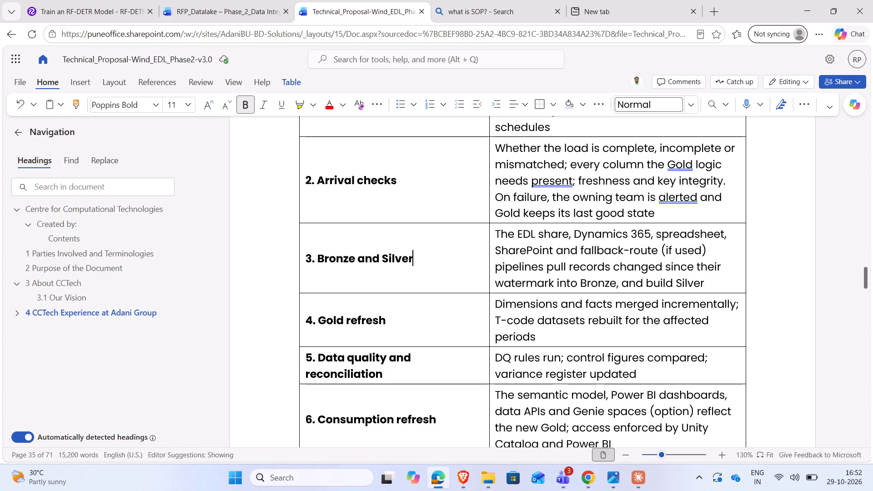
# Review the data flow table's Data quality and reconciliation row, focusing on DQ rules, control figures and the variance register.
pyautogui.scroll(-2, 579, 308)
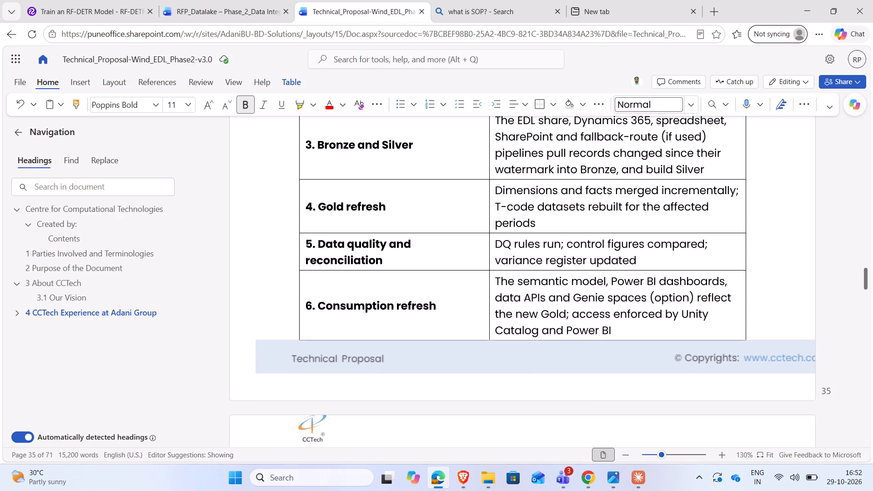
pyautogui.moveTo(514, 245); pyautogui.dragTo(540, 242)
pyautogui.click(558, 247)
pyautogui.moveTo(567, 247); pyautogui.dragTo(605, 245)
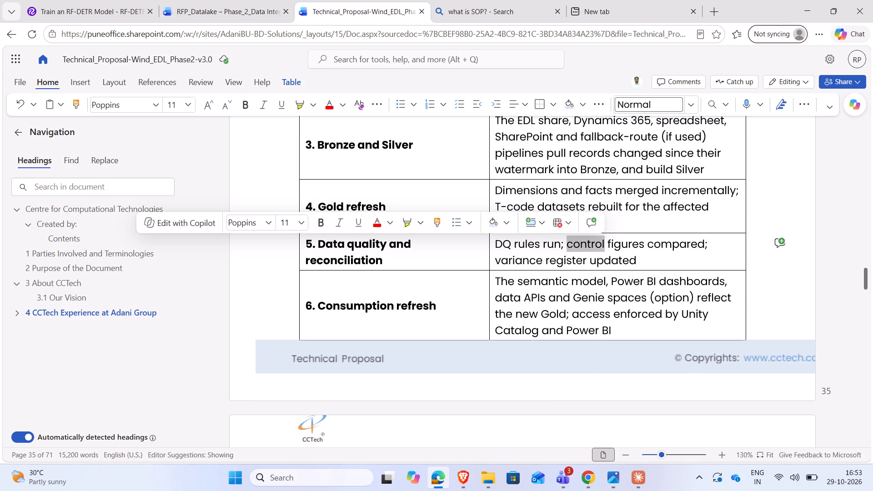
pyautogui.moveTo(501, 261); pyautogui.dragTo(597, 259)
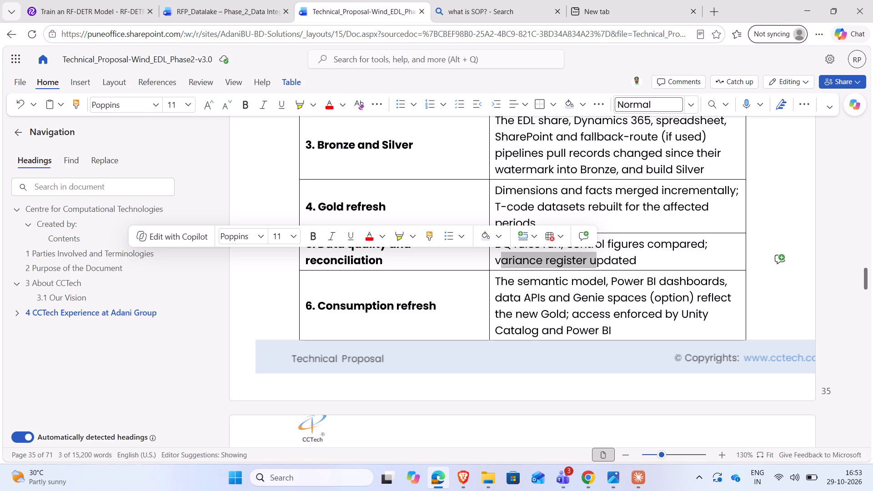
# Review the Consumption refresh row's semantic model, Power BI, data API and Genie wording, and the Close row of the data flow table.
pyautogui.click(568, 301)
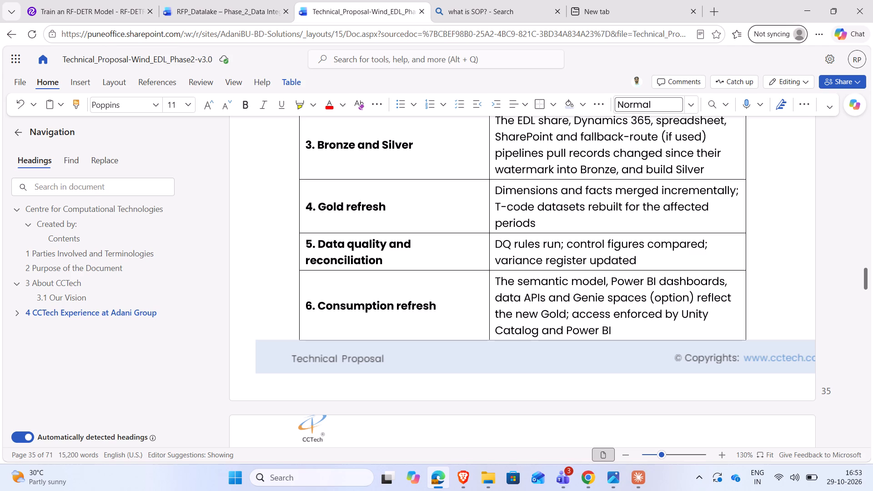
pyautogui.moveTo(517, 282); pyautogui.dragTo(589, 280)
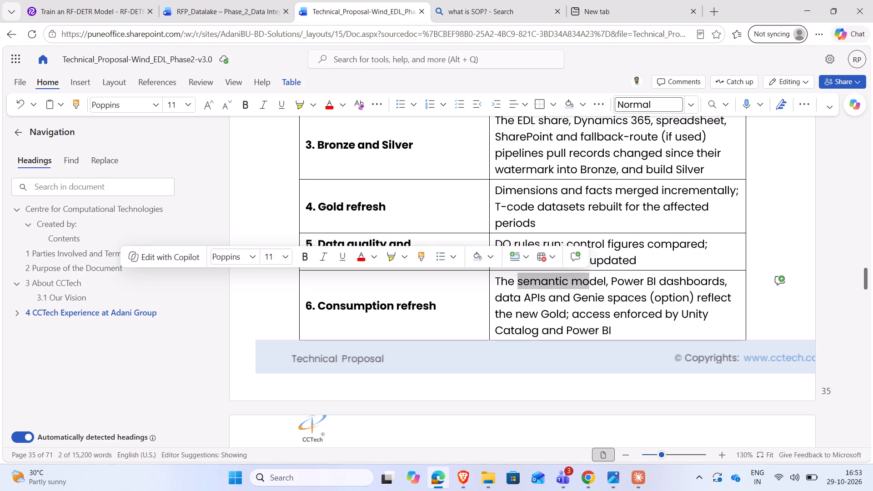
pyautogui.moveTo(615, 281); pyautogui.dragTo(697, 280)
pyautogui.moveTo(539, 299); pyautogui.dragTo(645, 297)
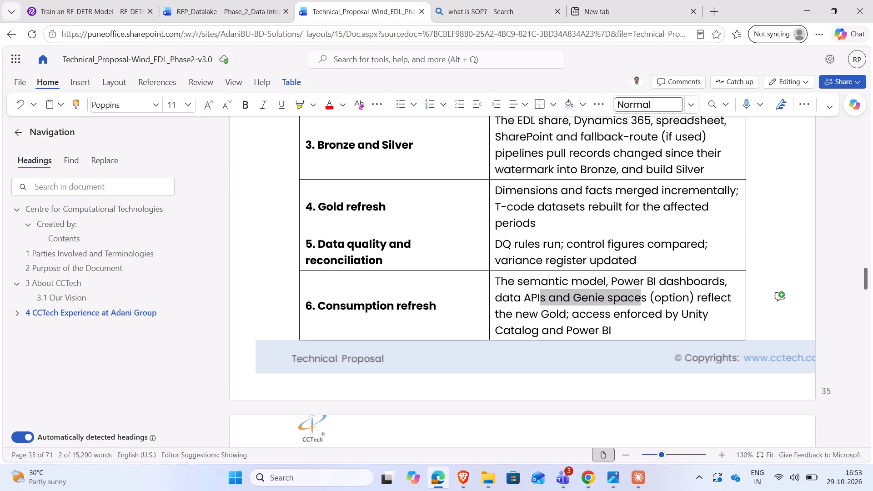
pyautogui.moveTo(645, 297); pyautogui.dragTo(687, 298)
pyautogui.click(535, 307)
pyautogui.scroll(-4, 530, 307)
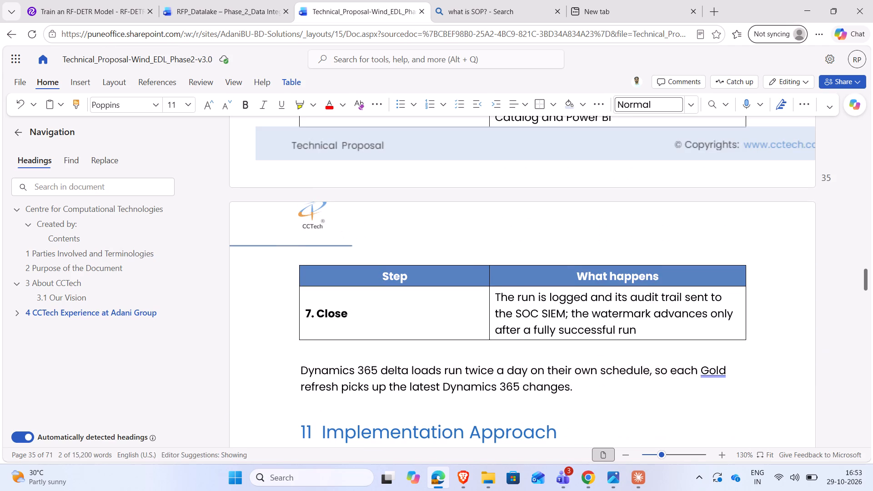
pyautogui.click(505, 285)
# Review the section 11 introduction and the first three Functionality covered bullets of section 11.1, through the Phase 1 logic understanding wording.
pyautogui.scroll(-3, 505, 285)
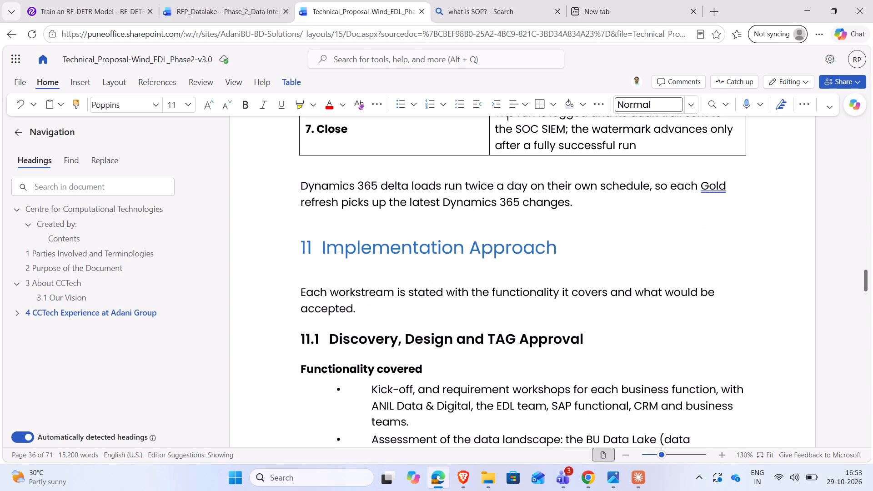
pyautogui.scroll(-2, 334, 296)
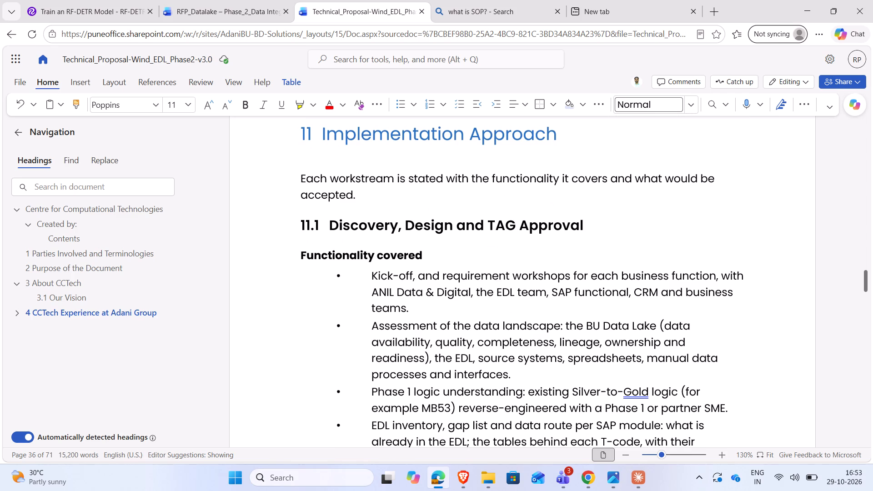
pyautogui.scroll(-2, 374, 276)
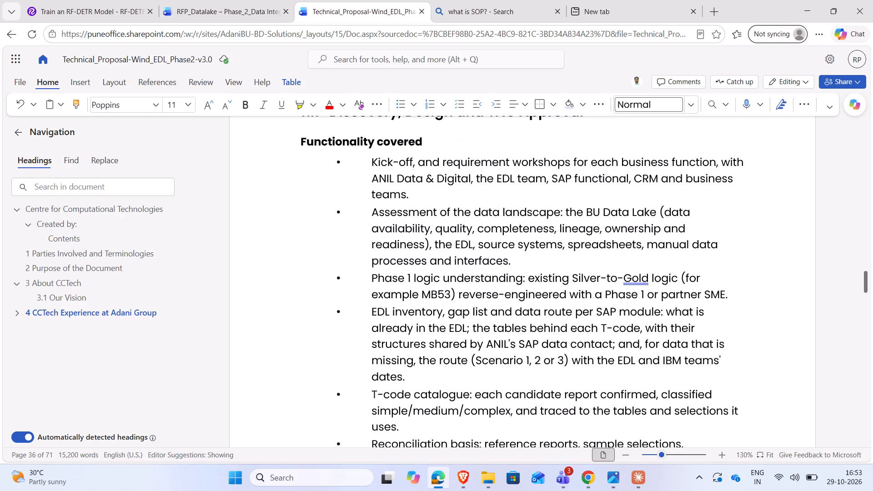
pyautogui.scroll(-1, 397, 280)
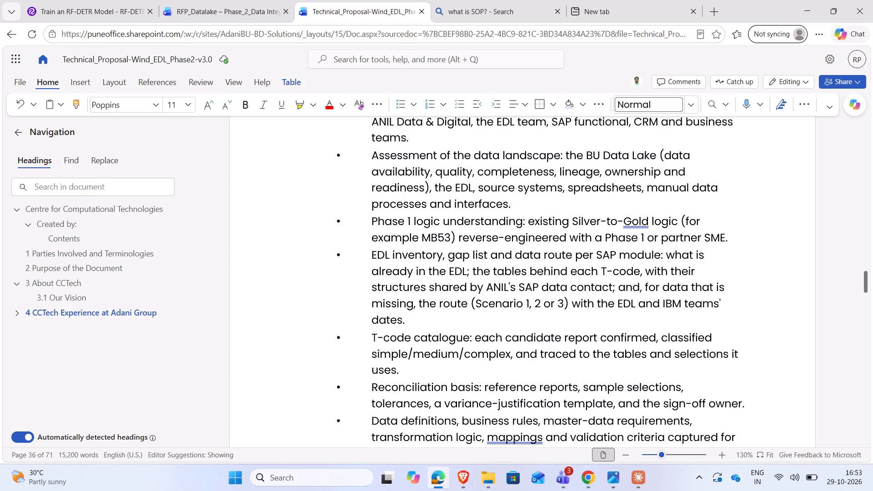
pyautogui.moveTo(466, 236); pyautogui.dragTo(547, 236)
pyautogui.moveTo(547, 236); pyautogui.dragTo(655, 237)
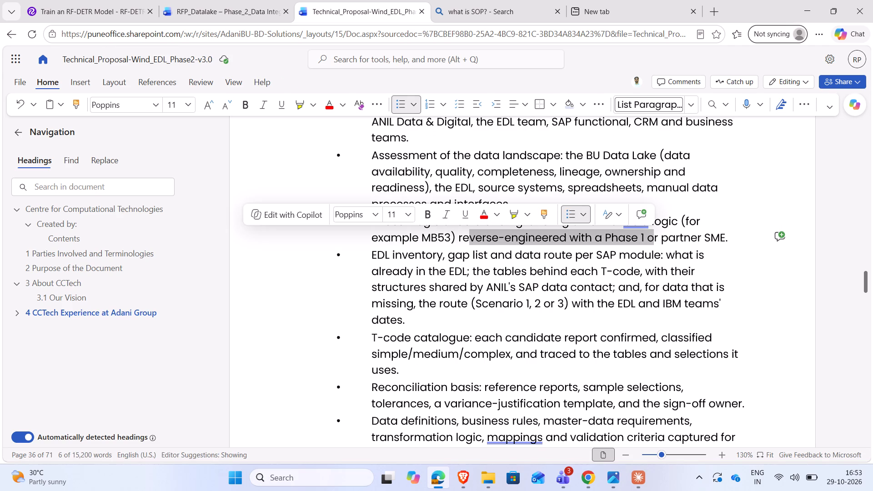
# Review section 11.1's EDL inventory bullet, focusing on the gap list, data route per SAP module and what is already in the EDL.
pyautogui.click(422, 259)
pyautogui.moveTo(449, 257); pyautogui.dragTo(473, 253)
pyautogui.moveTo(485, 253); pyautogui.dragTo(617, 258)
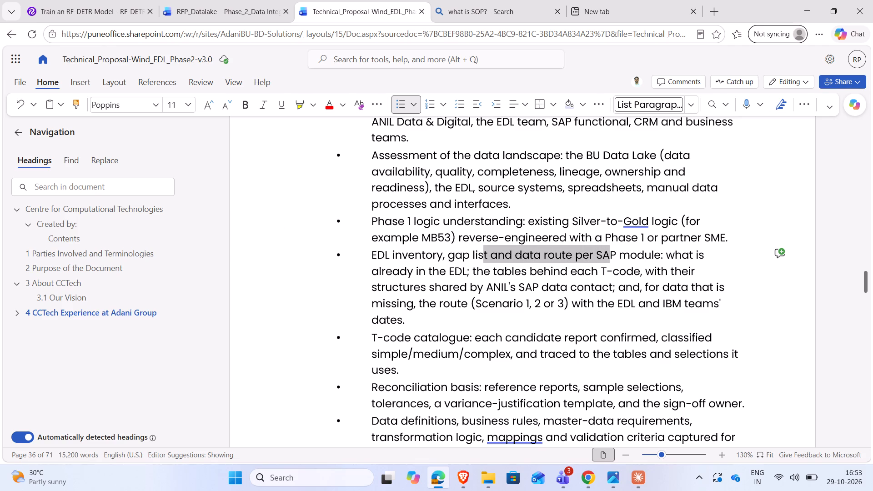
pyautogui.moveTo(617, 258); pyautogui.dragTo(662, 258)
pyautogui.click(594, 258)
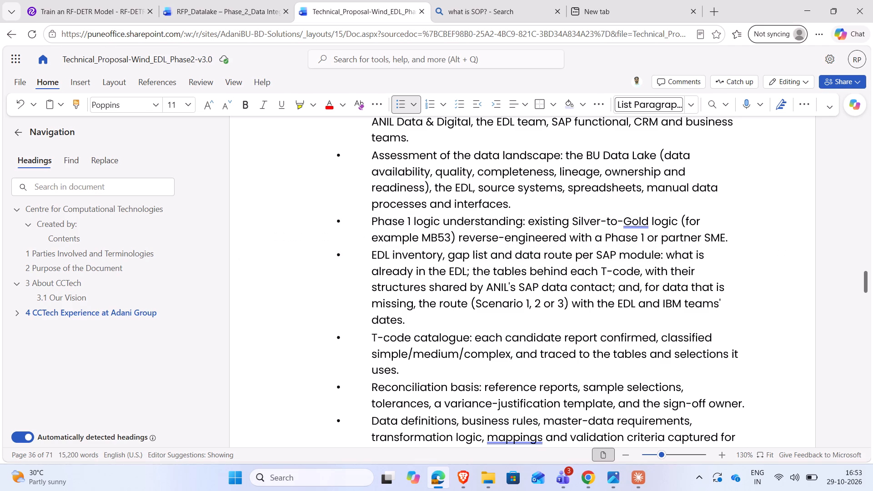
pyautogui.moveTo(379, 271); pyautogui.dragTo(479, 274)
pyautogui.click(458, 271)
# Review section 11.1's T-code catalogue, Reconciliation basis and Data definitions bullets, including the master-data, transformation logic, mappings and validation criteria wording.
pyautogui.scroll(-2, 472, 275)
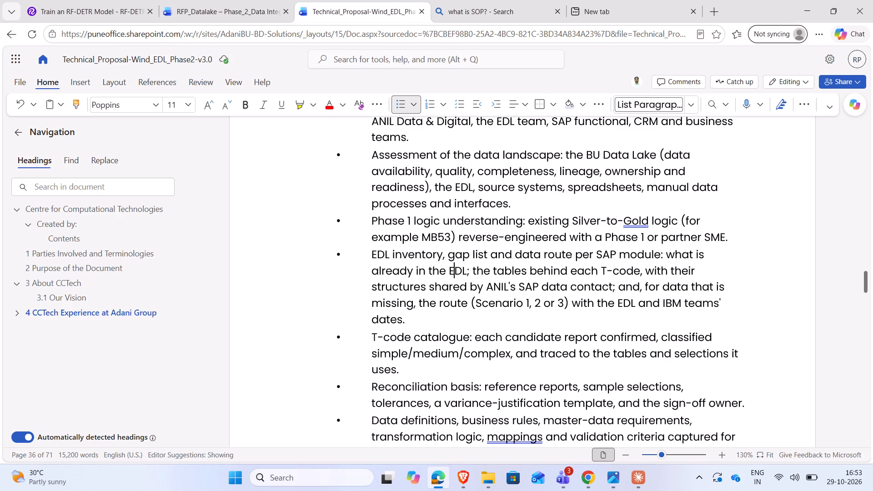
pyautogui.scroll(-1, 471, 276)
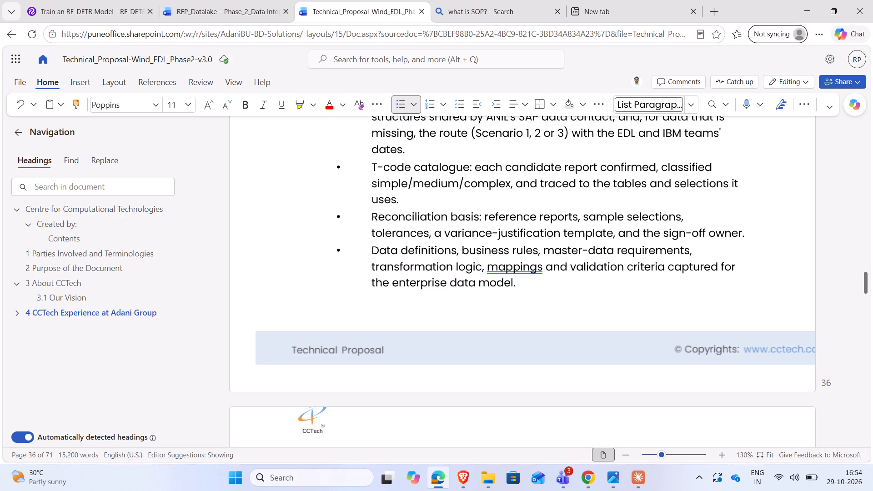
pyautogui.moveTo(369, 250); pyautogui.dragTo(430, 251)
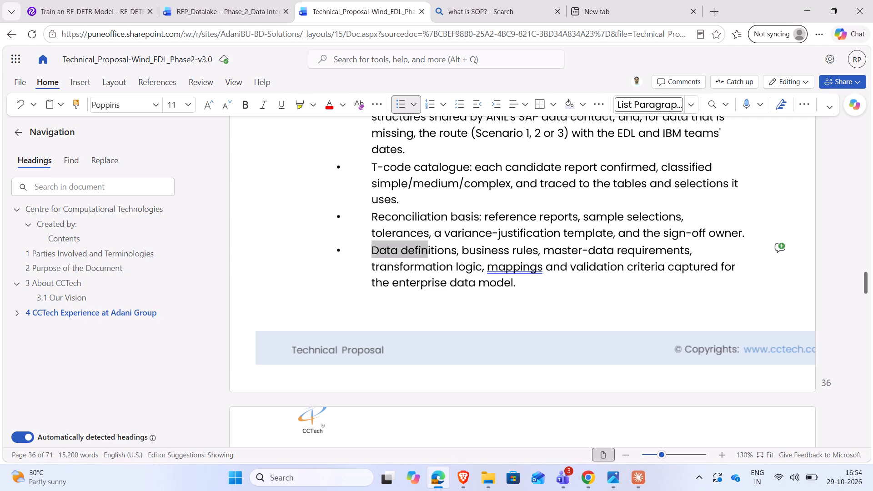
pyautogui.moveTo(430, 251); pyautogui.dragTo(467, 251)
pyautogui.moveTo(477, 249); pyautogui.dragTo(514, 250)
pyautogui.moveTo(542, 250); pyautogui.dragTo(627, 250)
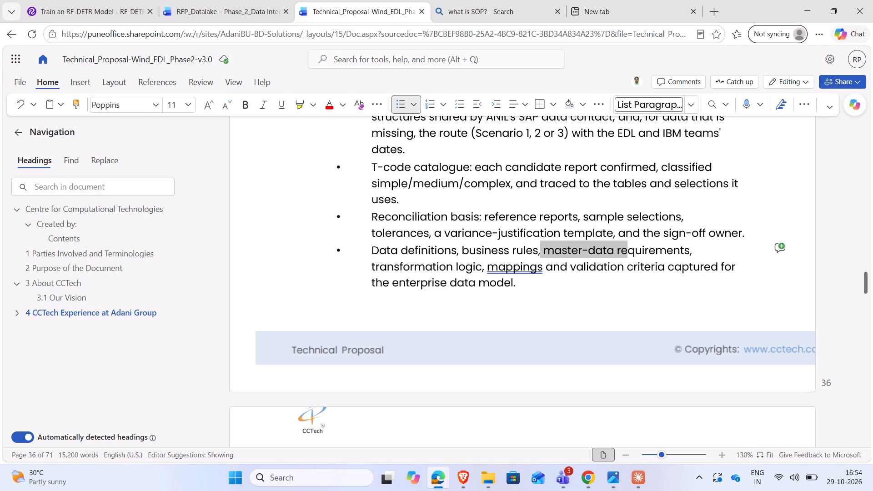
pyautogui.moveTo(627, 250); pyautogui.dragTo(664, 250)
pyautogui.moveTo(396, 268); pyautogui.dragTo(480, 266)
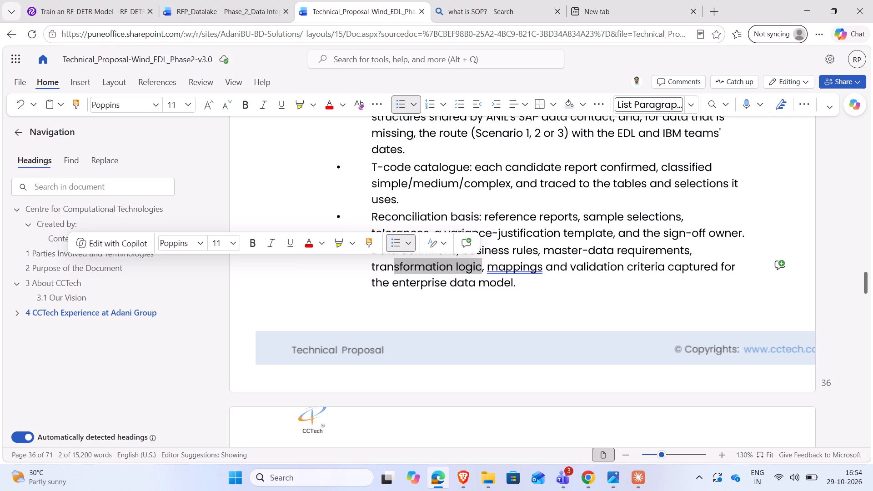
pyautogui.moveTo(491, 266); pyautogui.dragTo(542, 266)
pyautogui.moveTo(557, 266); pyautogui.dragTo(616, 269)
pyautogui.click(682, 264)
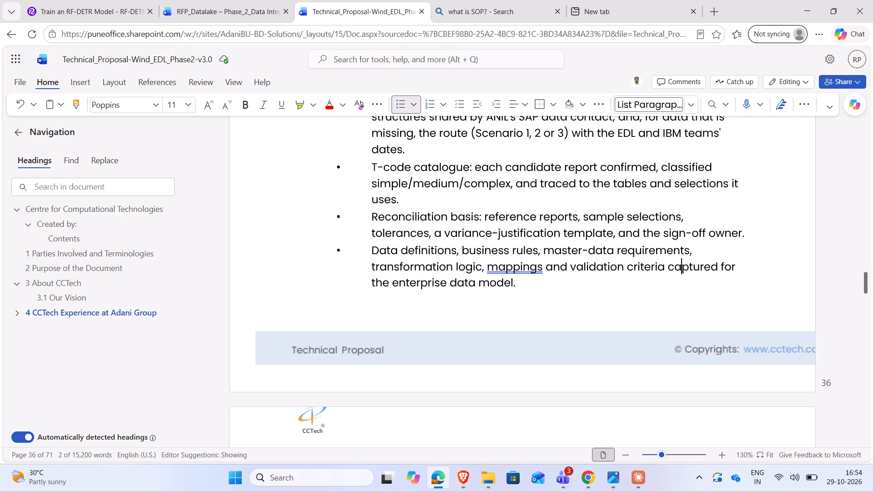
# Review section 11.1's High-level design bullet on the enterprise data model, security design, integration specifications and access model.
pyautogui.scroll(-4, 497, 271)
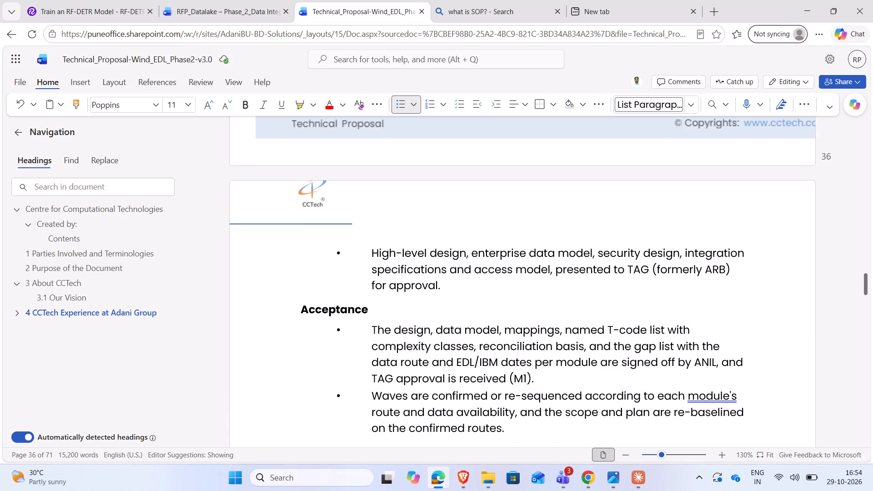
pyautogui.moveTo(375, 251); pyautogui.dragTo(618, 255)
pyautogui.click(495, 274)
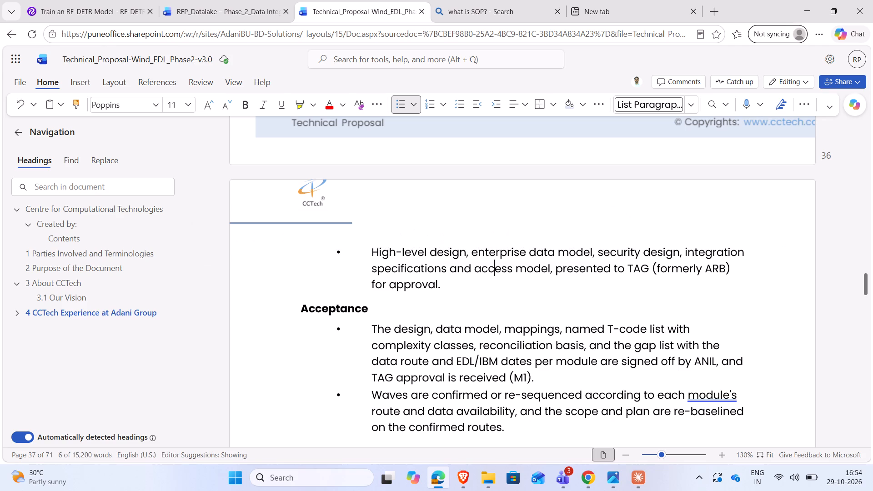
# Review section 11.1's Acceptance bullets, focusing on the gap list, EDL/IBM dates per module, TAG approval and wave re-sequencing wording.
pyautogui.scroll(-1, 418, 278)
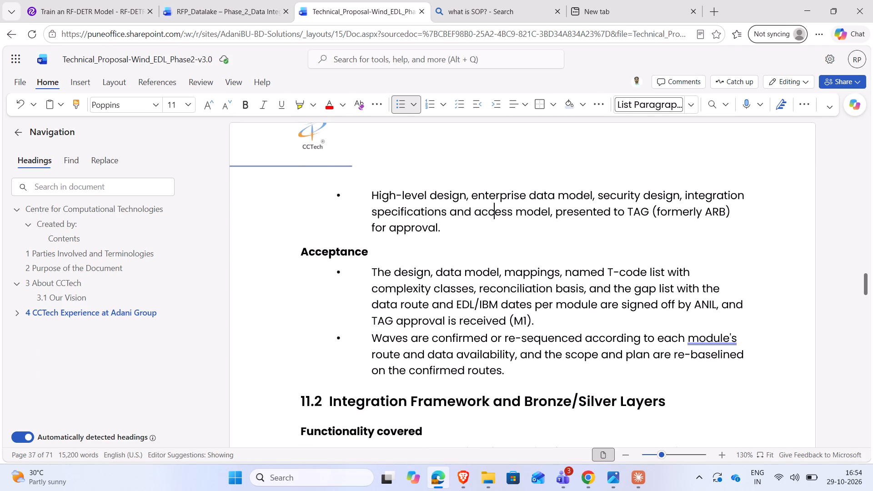
pyautogui.scroll(-6, 118, 318)
pyautogui.scroll(6, 118, 336)
pyautogui.moveTo(375, 271); pyautogui.dragTo(440, 273)
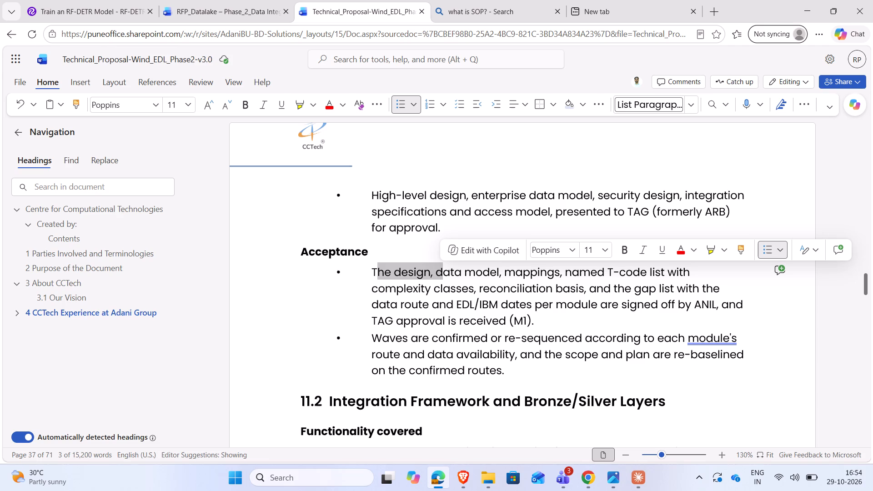
pyautogui.click(440, 285)
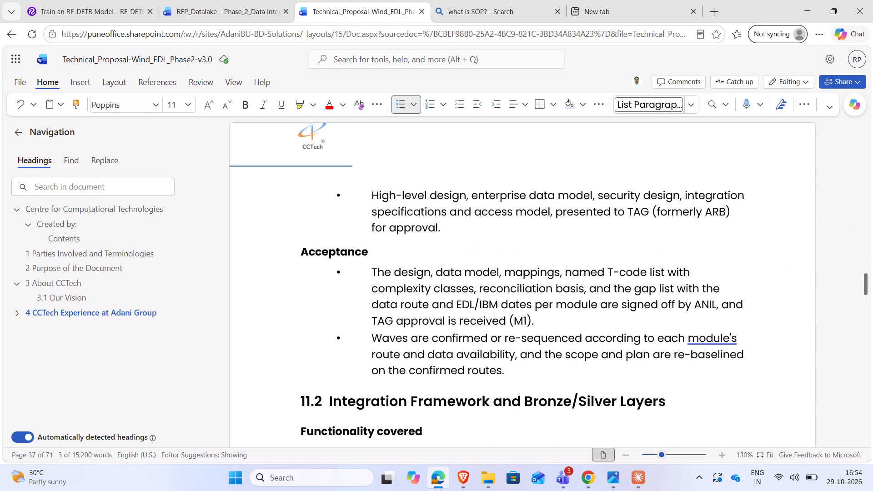
pyautogui.moveTo(375, 273); pyautogui.dragTo(484, 265)
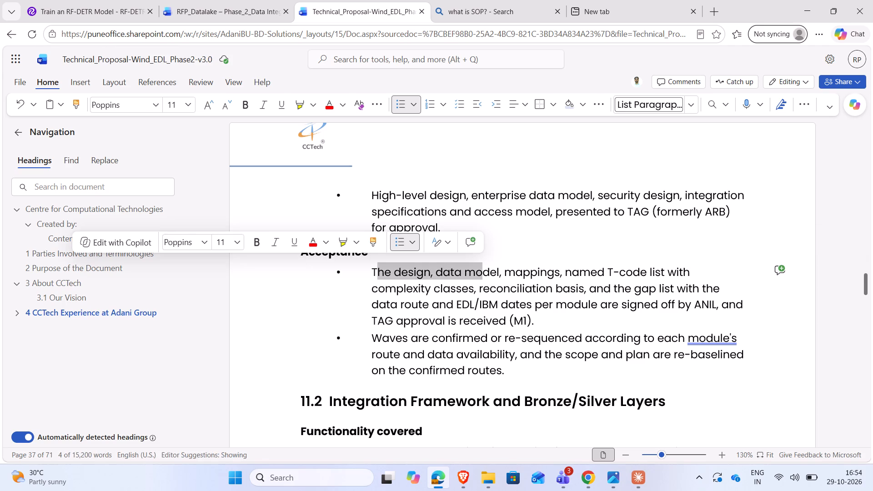
pyautogui.moveTo(423, 284); pyautogui.dragTo(450, 287)
pyautogui.moveTo(497, 285); pyautogui.dragTo(561, 285)
pyautogui.moveTo(587, 285); pyautogui.dragTo(734, 286)
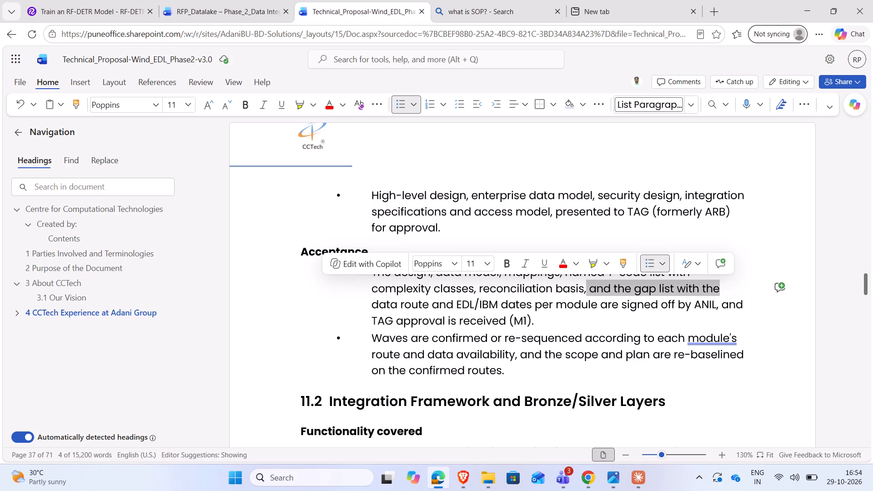
pyautogui.moveTo(427, 306); pyautogui.dragTo(652, 300)
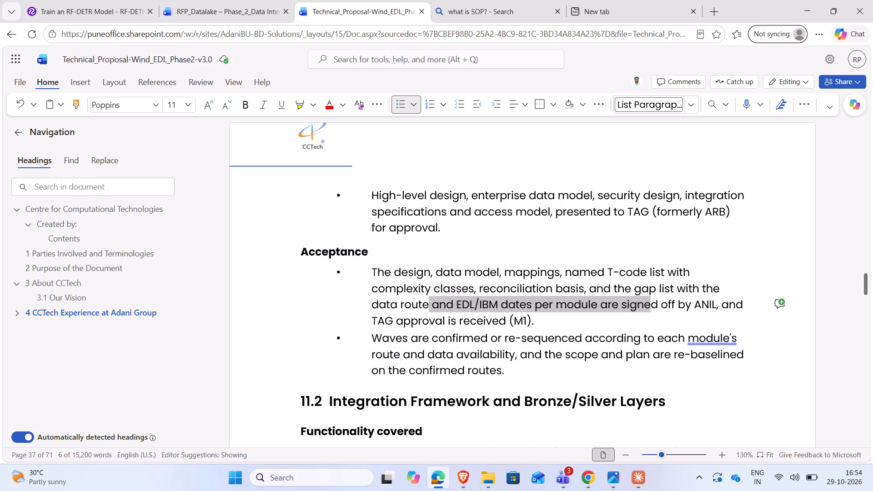
pyautogui.moveTo(652, 300); pyautogui.dragTo(660, 300)
pyautogui.moveTo(396, 322); pyautogui.dragTo(530, 318)
pyautogui.moveTo(384, 335); pyautogui.dragTo(567, 335)
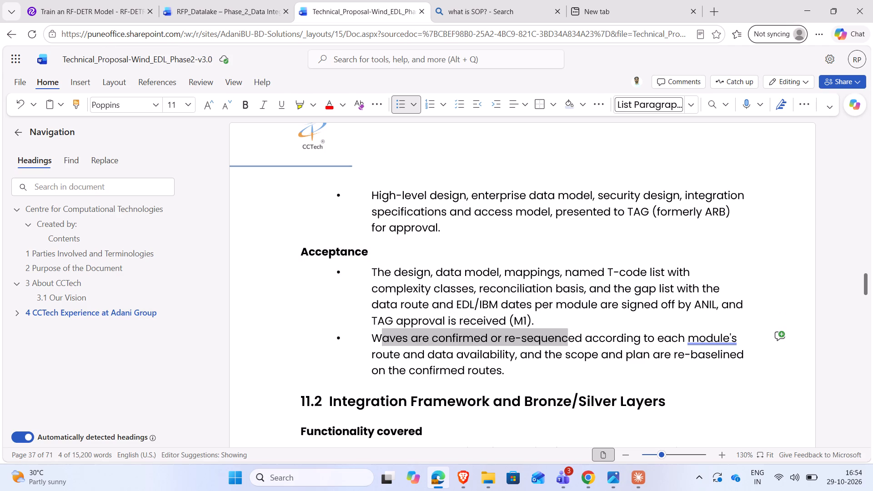
pyautogui.moveTo(567, 335); pyautogui.dragTo(572, 335)
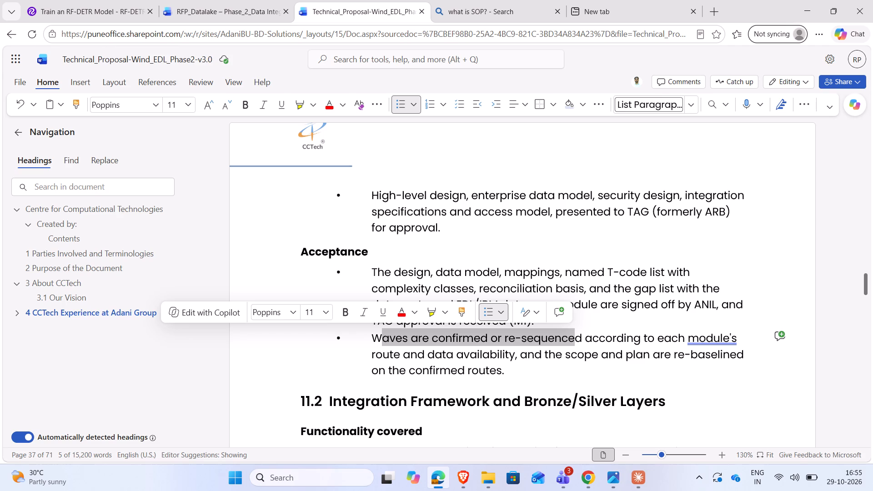
pyautogui.click(433, 276)
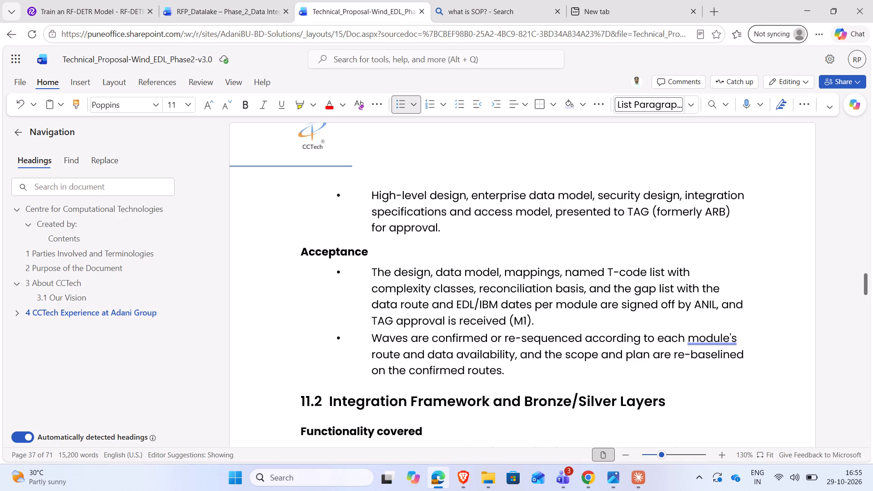
pyautogui.moveTo(447, 306); pyautogui.dragTo(595, 306)
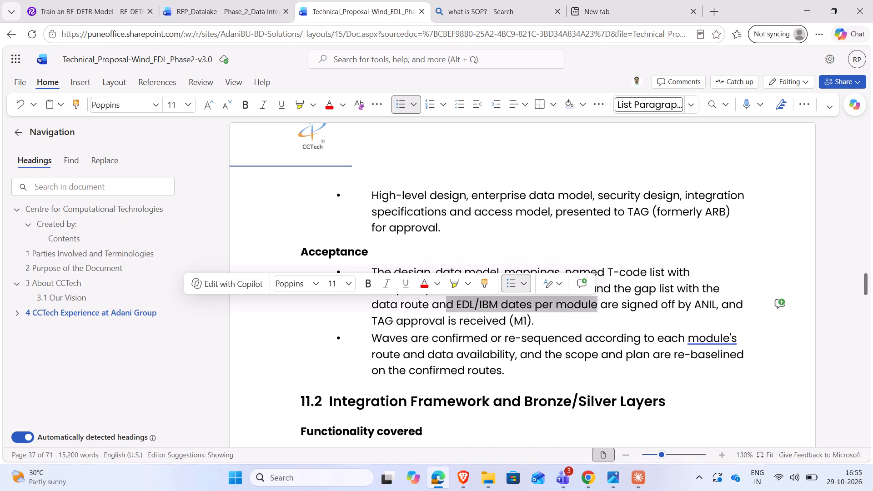
pyautogui.moveTo(377, 337); pyautogui.dragTo(540, 338)
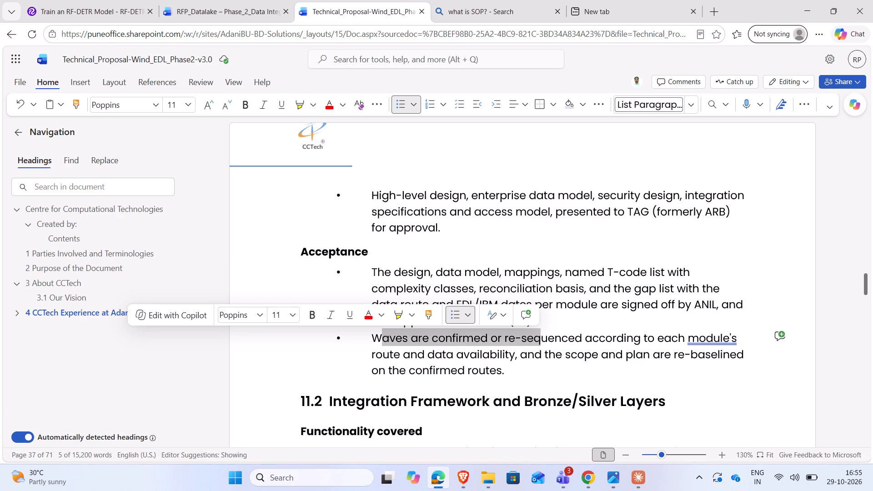
# Review section 11.2's Functionality covered bullets on the metadata-driven framework, Bronze and Silver schemas, arrival checks and Silver decoding.
pyautogui.scroll(-3, 538, 351)
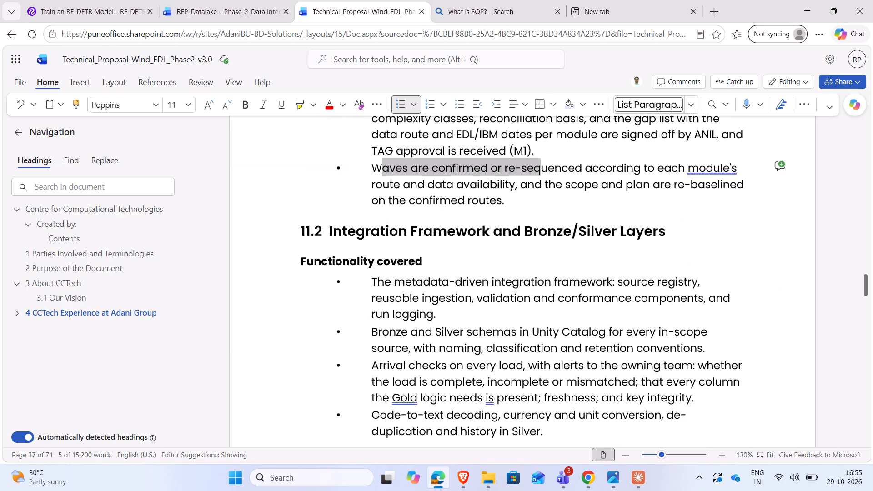
pyautogui.scroll(-1, 444, 305)
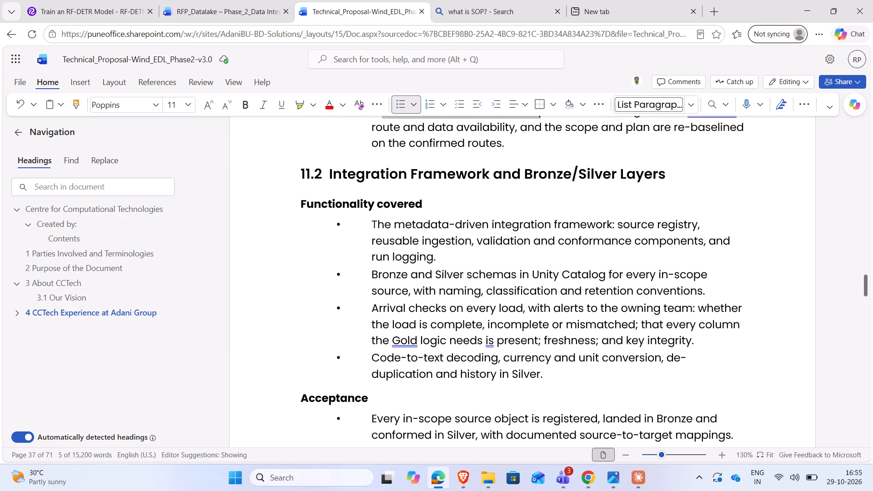
pyautogui.moveTo(380, 225); pyautogui.dragTo(502, 226)
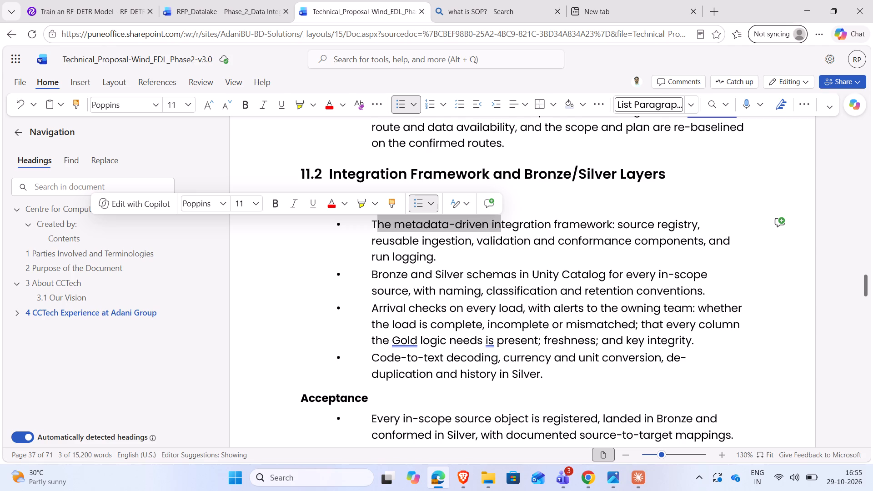
pyautogui.moveTo(629, 272); pyautogui.dragTo(643, 276)
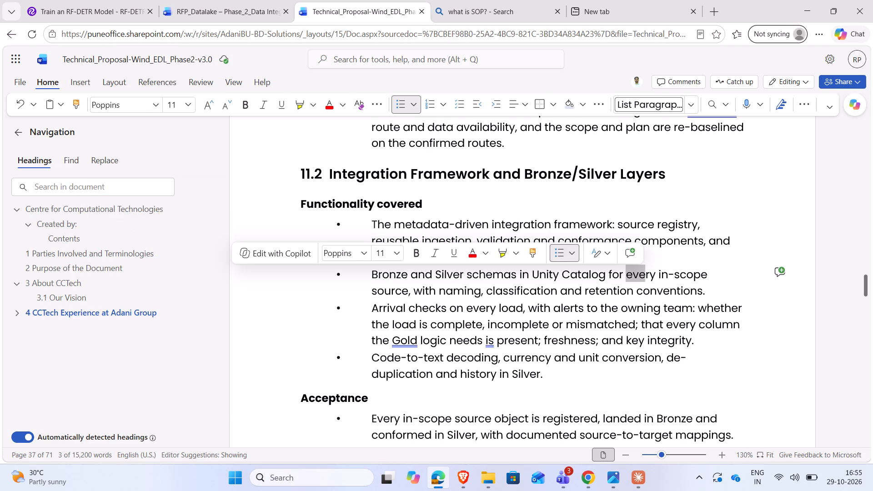
pyautogui.moveTo(413, 288); pyautogui.dragTo(501, 289)
pyautogui.moveTo(582, 294); pyautogui.dragTo(612, 293)
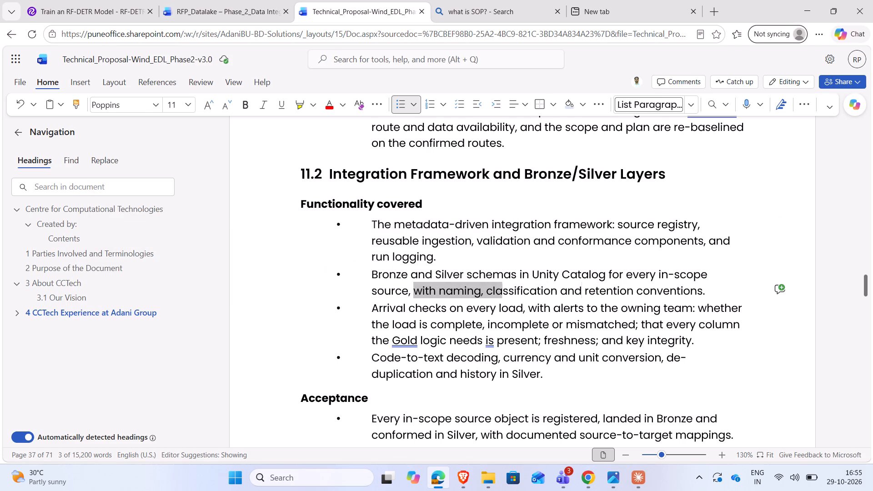
pyautogui.moveTo(612, 293); pyautogui.dragTo(724, 291)
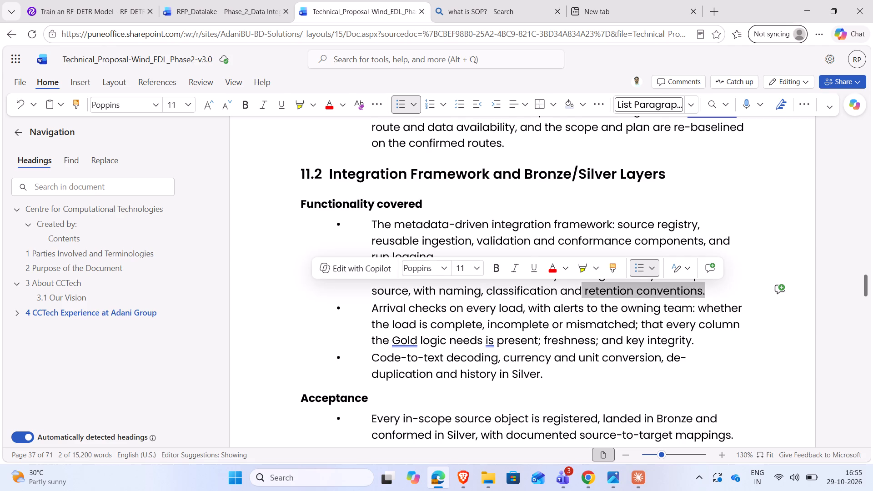
pyautogui.moveTo(366, 315); pyautogui.dragTo(468, 315)
pyautogui.moveTo(482, 312); pyautogui.dragTo(516, 312)
pyautogui.moveTo(537, 306); pyautogui.dragTo(589, 307)
pyautogui.moveTo(601, 305); pyautogui.dragTo(668, 306)
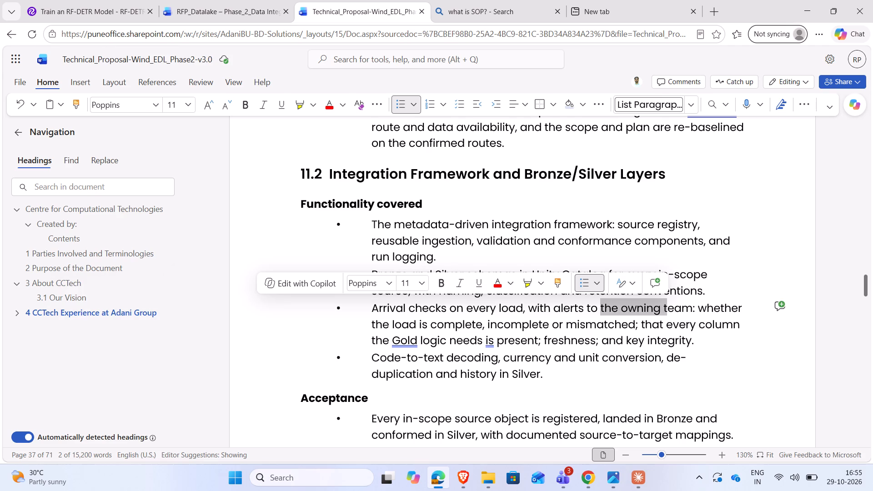
pyautogui.moveTo(374, 324); pyautogui.dragTo(660, 324)
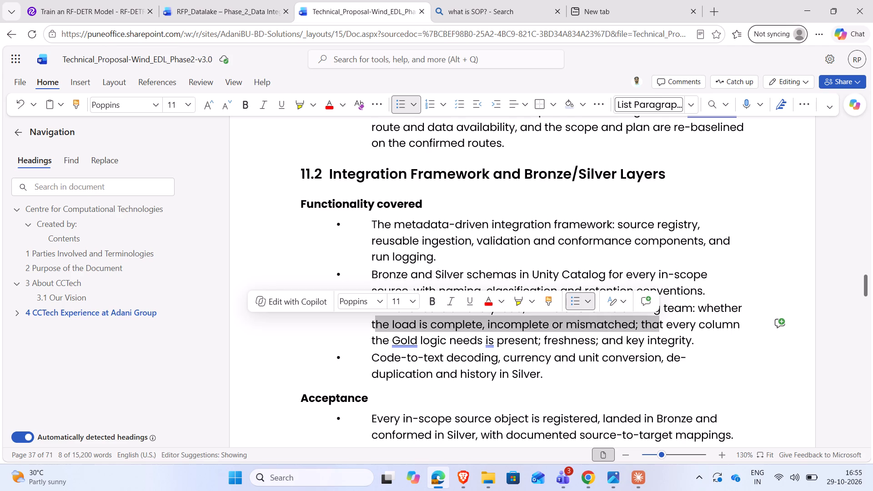
pyautogui.click(547, 377)
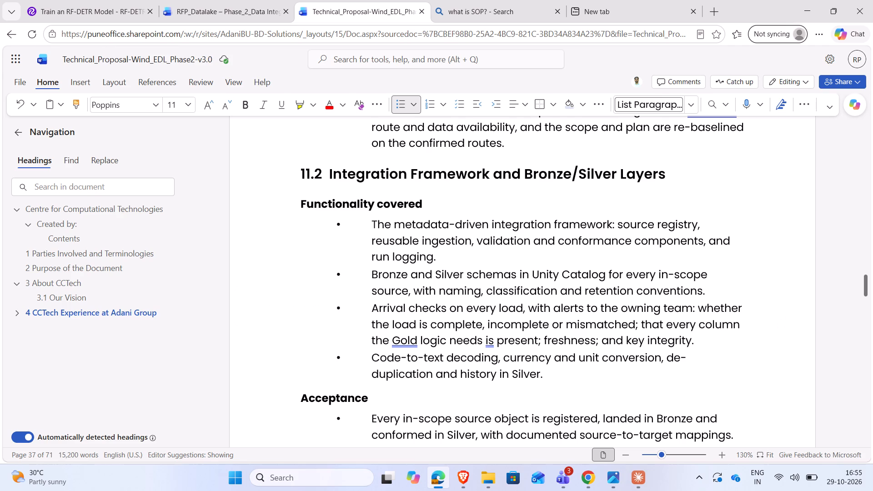
# Review section 11.2's Acceptance bullets, focusing on the documented source-to-target mappings and late or incomplete load detection wording.
pyautogui.scroll(-3, 537, 372)
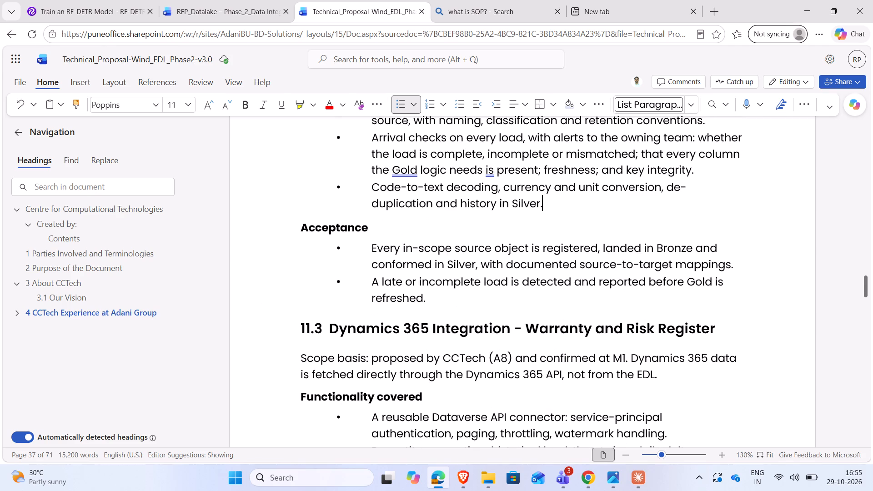
pyautogui.scroll(4, 446, 255)
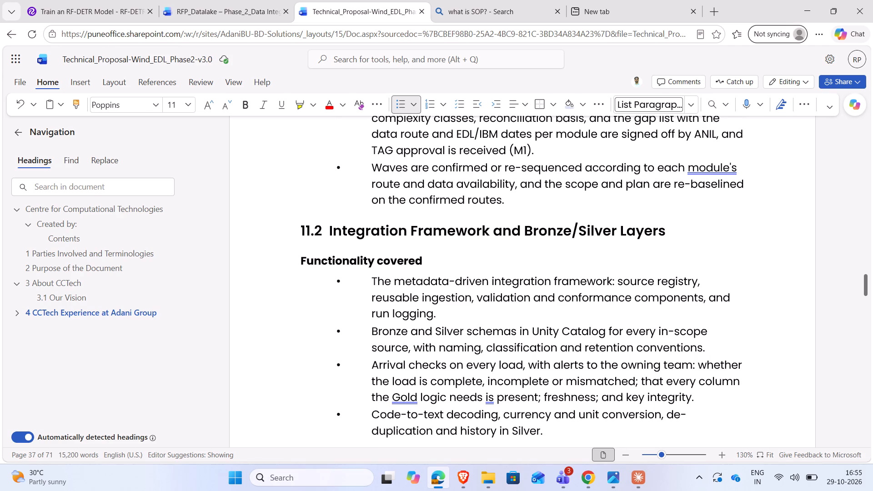
pyautogui.scroll(6, 432, 256)
pyautogui.scroll(-10, 432, 256)
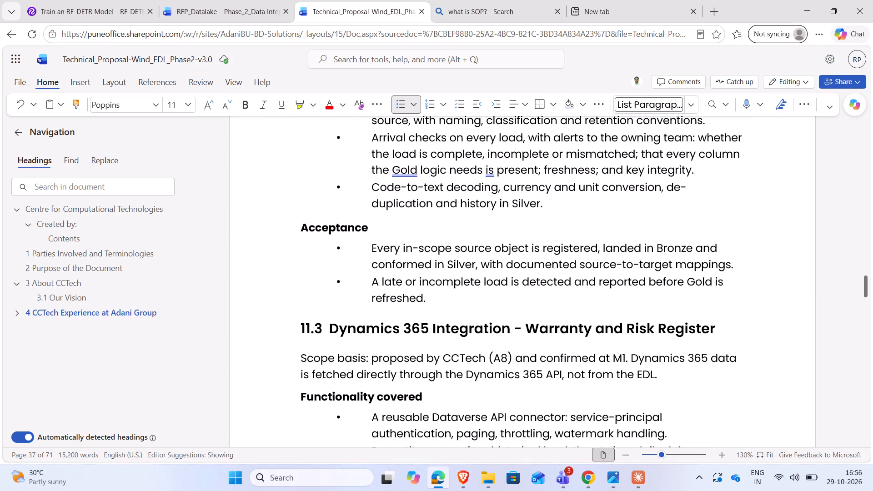
pyautogui.moveTo(527, 266); pyautogui.dragTo(727, 260)
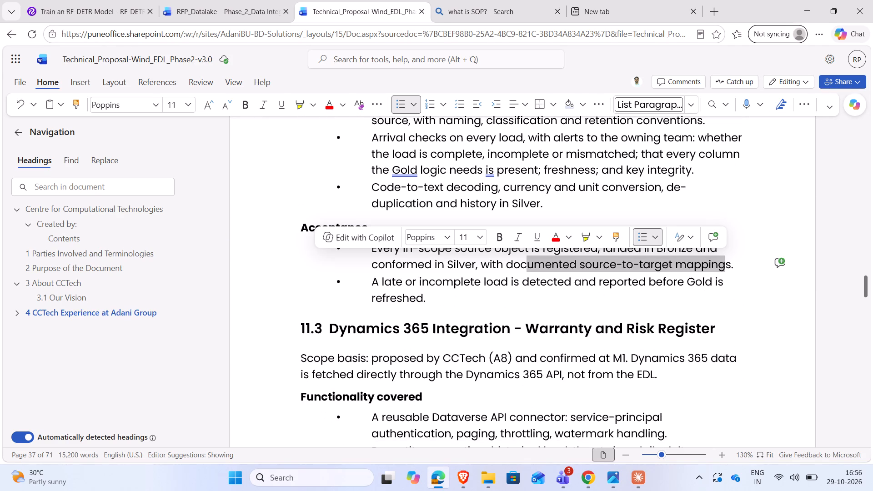
pyautogui.moveTo(408, 277); pyautogui.dragTo(627, 284)
pyautogui.click(417, 299)
# Review section 11.3's Dynamics 365 scope basis, Functionality covered and Acceptance bullets, focusing on changed-record and row-count reconciliation wording.
pyautogui.scroll(-2, 411, 302)
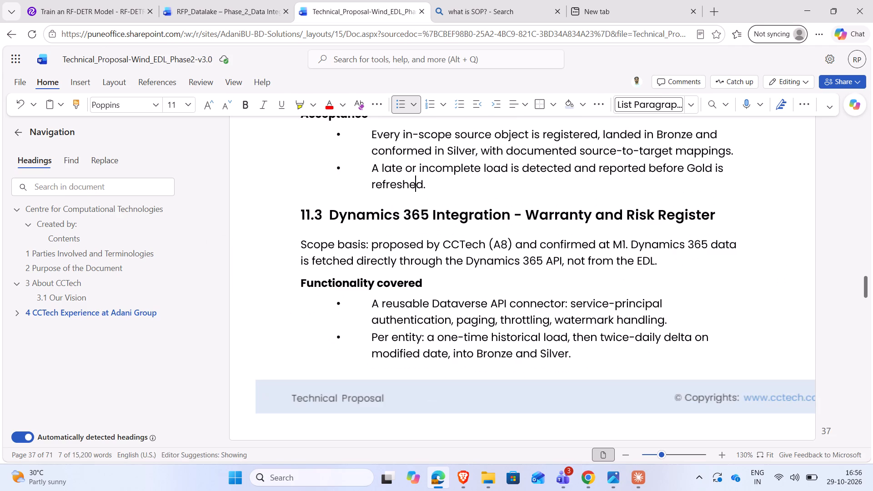
pyautogui.scroll(-1, 385, 293)
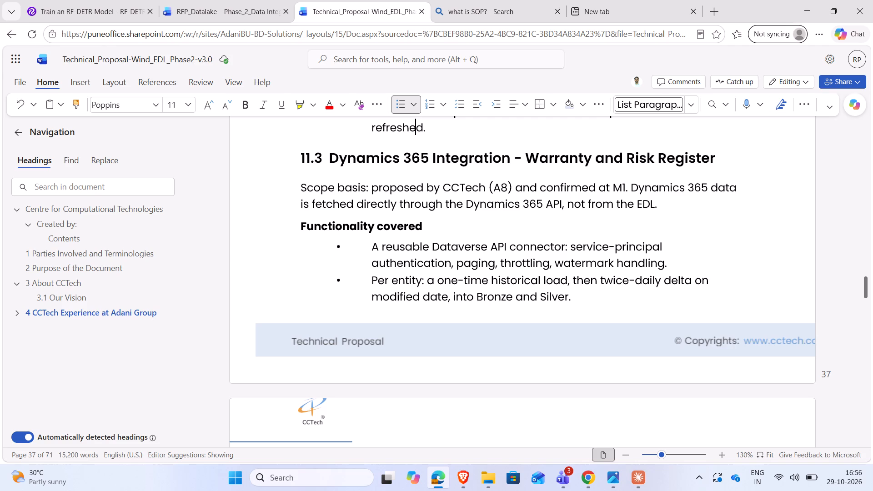
pyautogui.scroll(1, 404, 283)
pyautogui.scroll(-7, 392, 271)
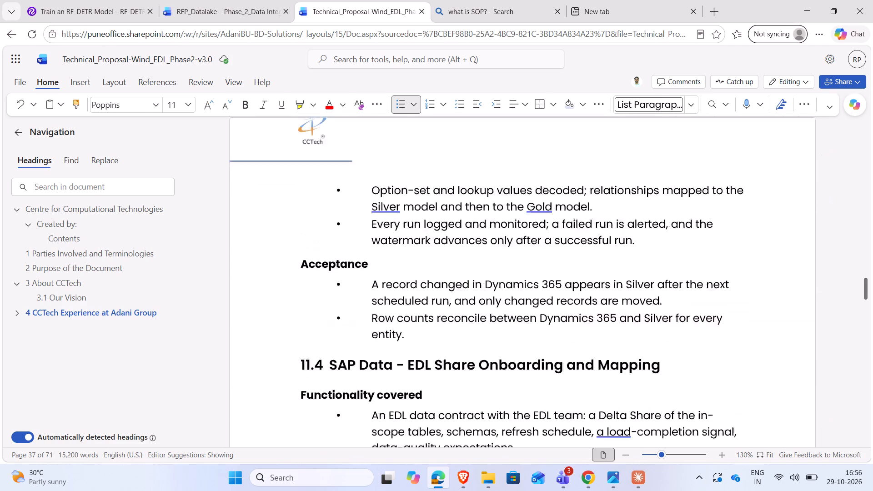
pyautogui.scroll(1, 392, 224)
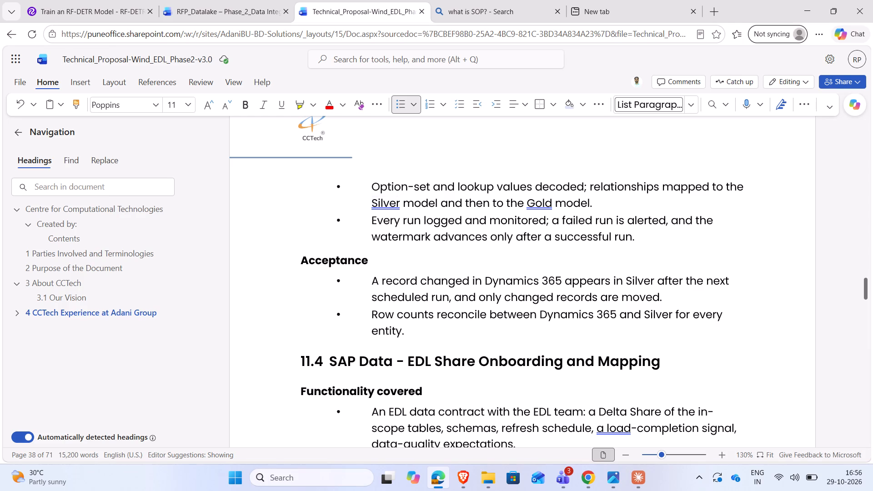
pyautogui.moveTo(373, 284); pyautogui.dragTo(465, 283)
pyautogui.moveTo(495, 277); pyautogui.dragTo(549, 279)
pyautogui.moveTo(567, 280); pyautogui.dragTo(596, 282)
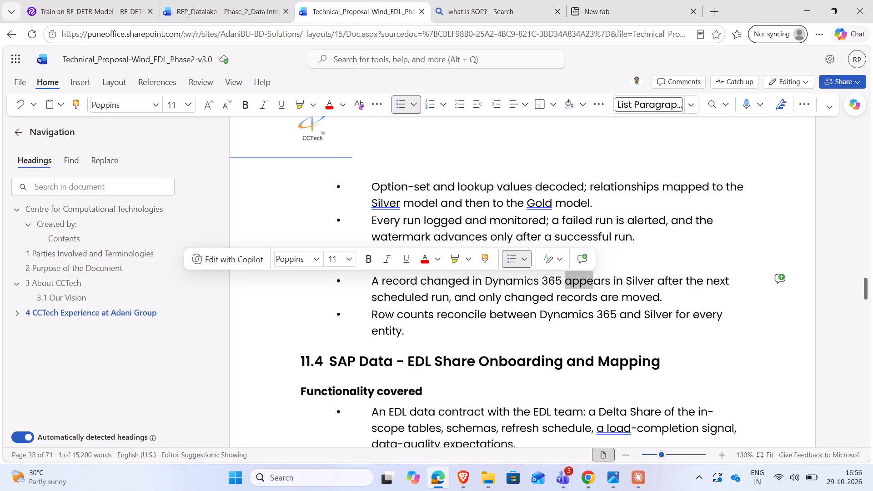
pyautogui.moveTo(403, 301); pyautogui.dragTo(432, 301)
pyautogui.moveTo(466, 295); pyautogui.dragTo(637, 299)
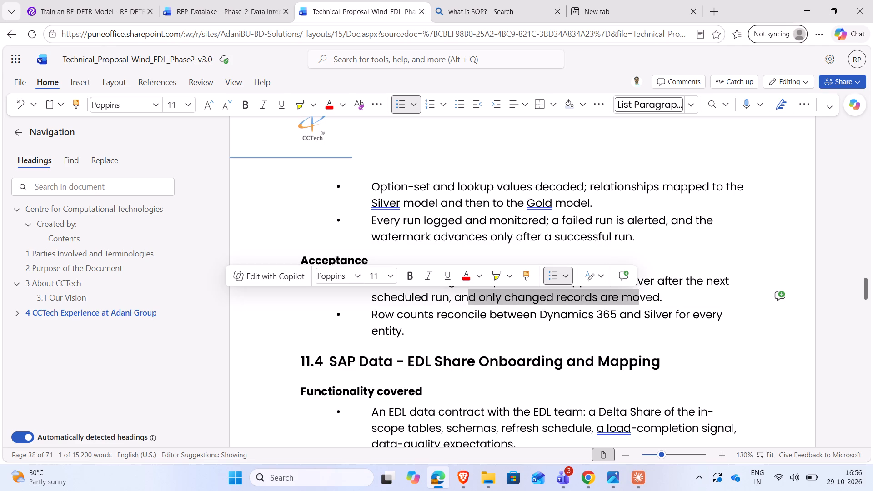
pyautogui.moveTo(376, 316); pyautogui.dragTo(621, 309)
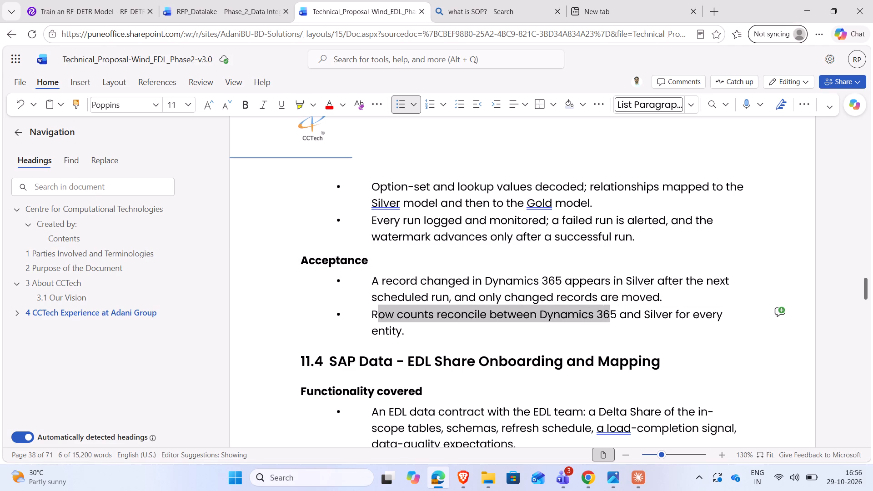
pyautogui.moveTo(621, 309); pyautogui.dragTo(624, 308)
pyautogui.click(449, 317)
# Skim sections 11.4 to 11.8, covering SAP onboarding, spreadsheets and SharePoint, T-code reconciliation, the Gold layer, and dashboards and data APIs.
pyautogui.scroll(-5, 444, 318)
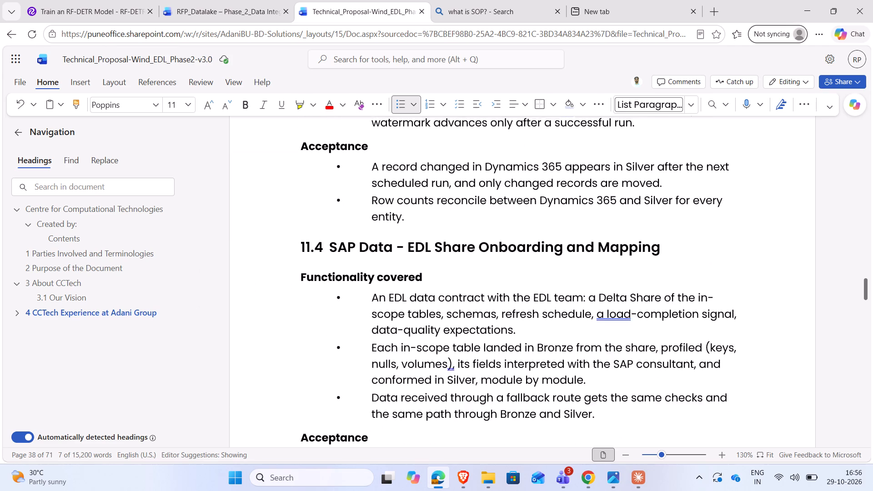
pyautogui.scroll(-8, 409, 296)
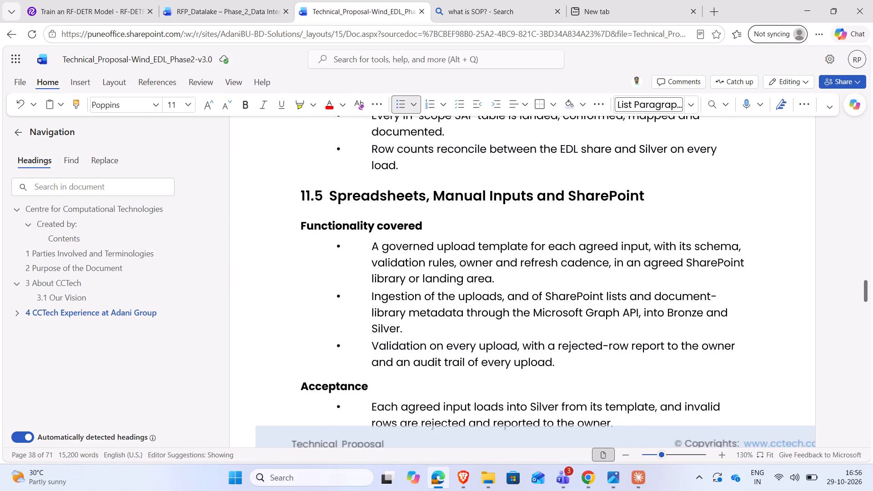
pyautogui.scroll(1, 406, 259)
pyautogui.scroll(-3, 406, 259)
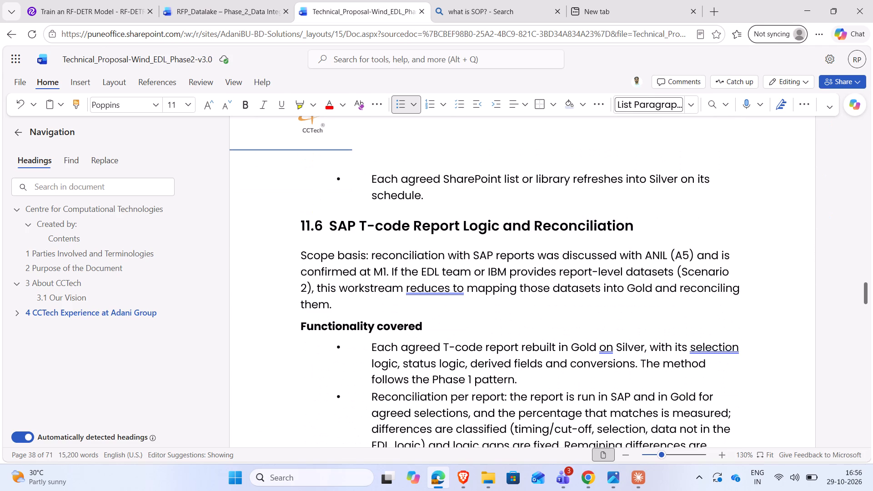
pyautogui.scroll(-7, 401, 259)
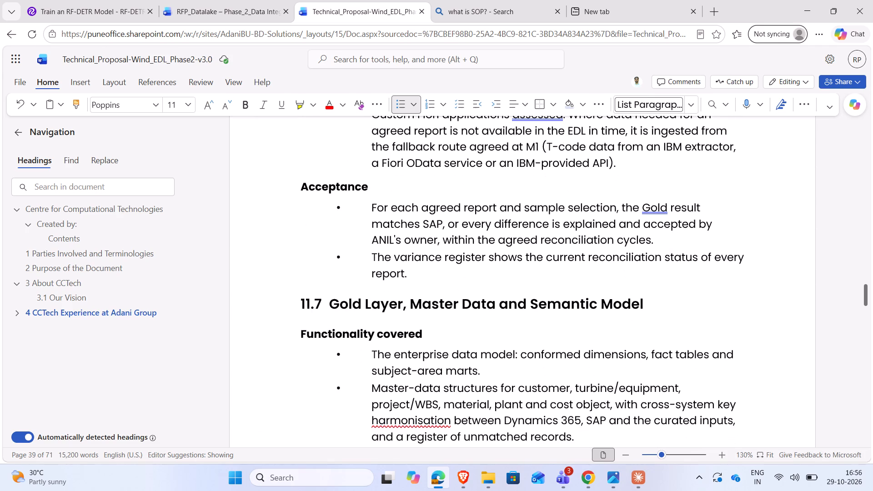
pyautogui.scroll(-3, 401, 259)
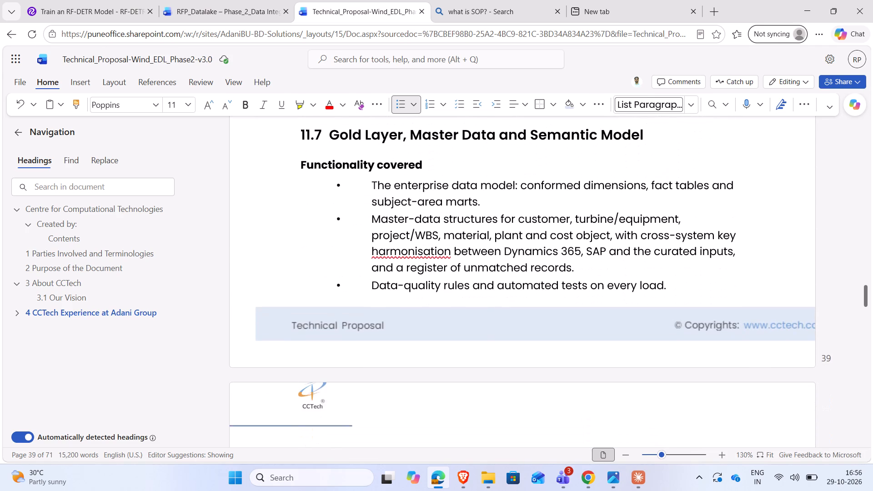
pyautogui.scroll(-11, 401, 259)
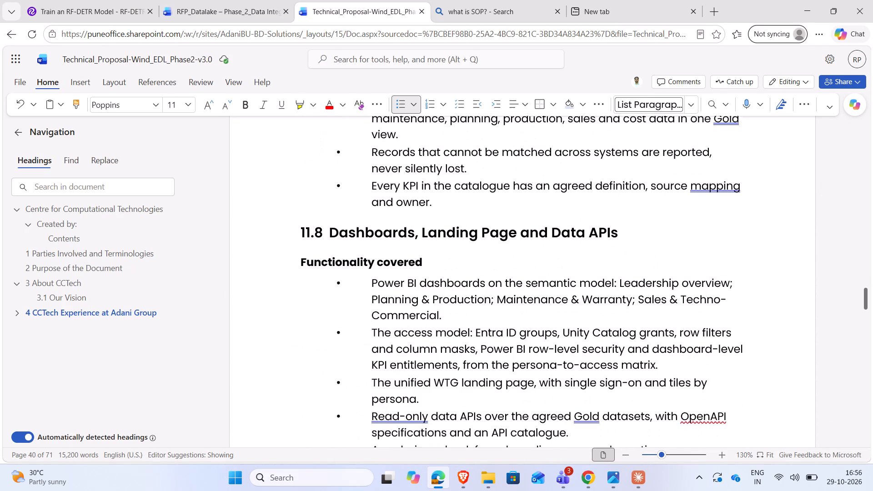
pyautogui.scroll(-1, 401, 259)
pyautogui.scroll(2, 401, 259)
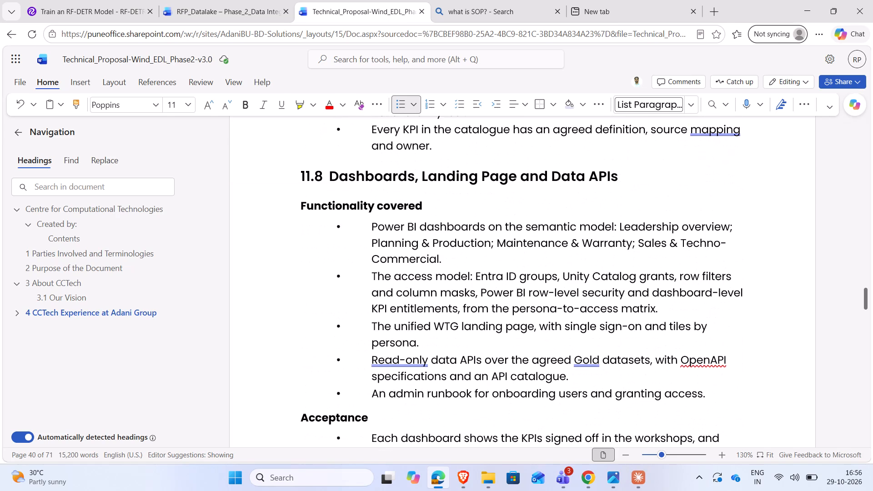
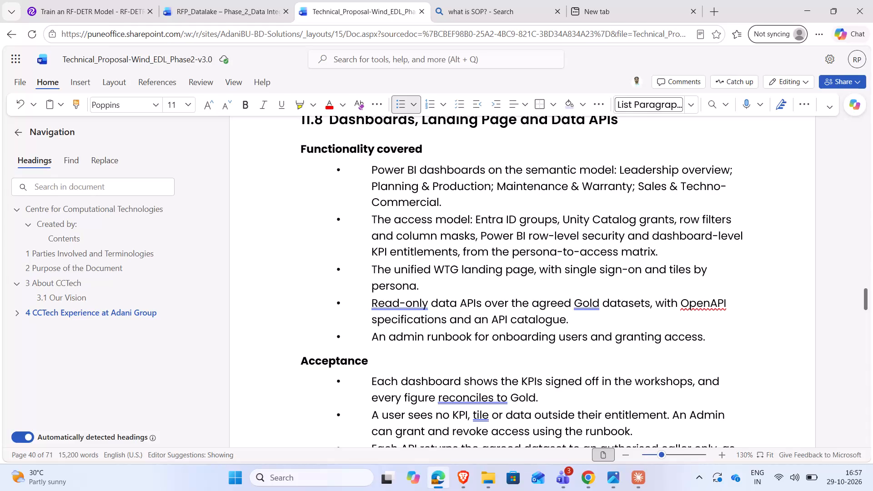
# Skim sections 11.9 and 11.10, covering orchestration, DevSecOps and operations, then testing, UAT, go-live and handover with their Acceptance bullets.
pyautogui.scroll(-9, 397, 263)
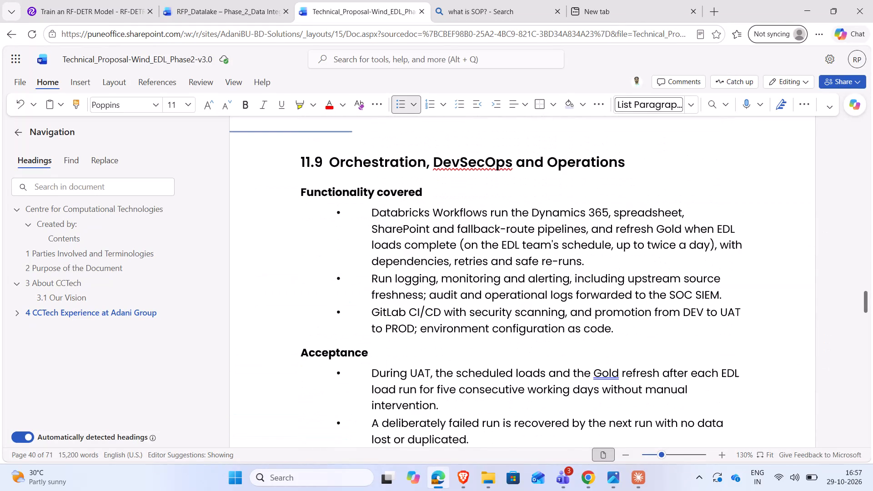
pyautogui.scroll(-1, 395, 266)
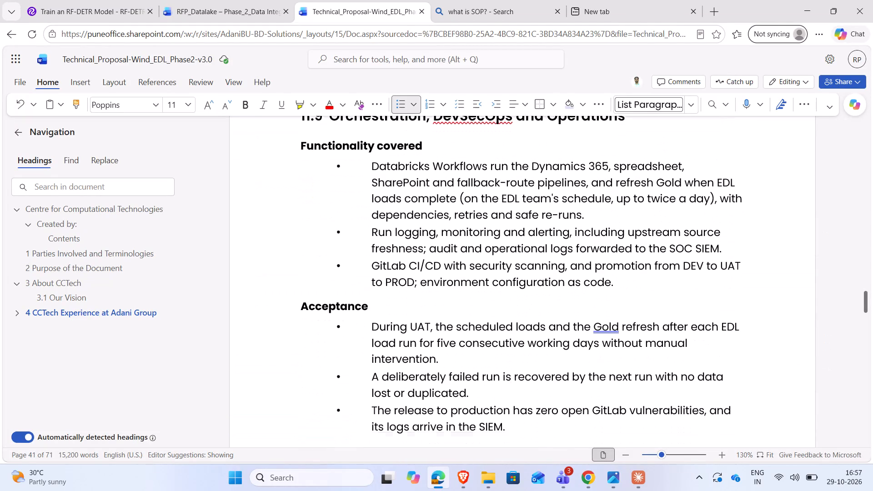
pyautogui.scroll(-3, 395, 266)
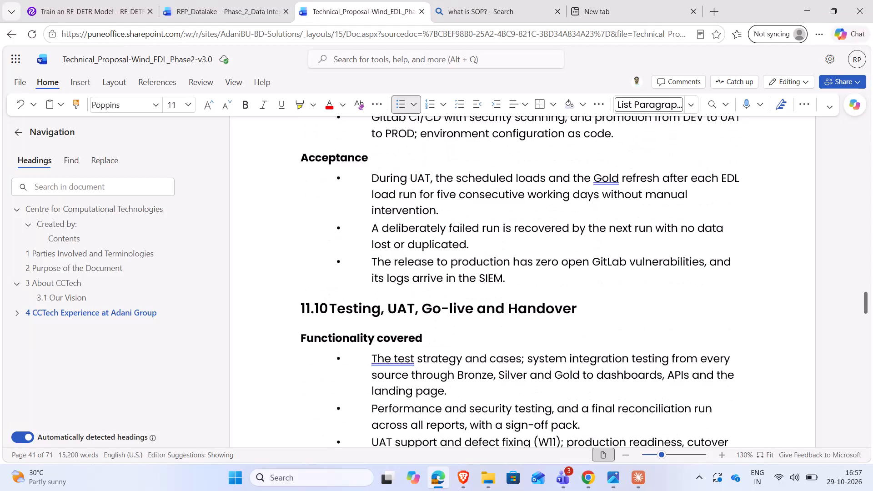
pyautogui.scroll(-3, 395, 266)
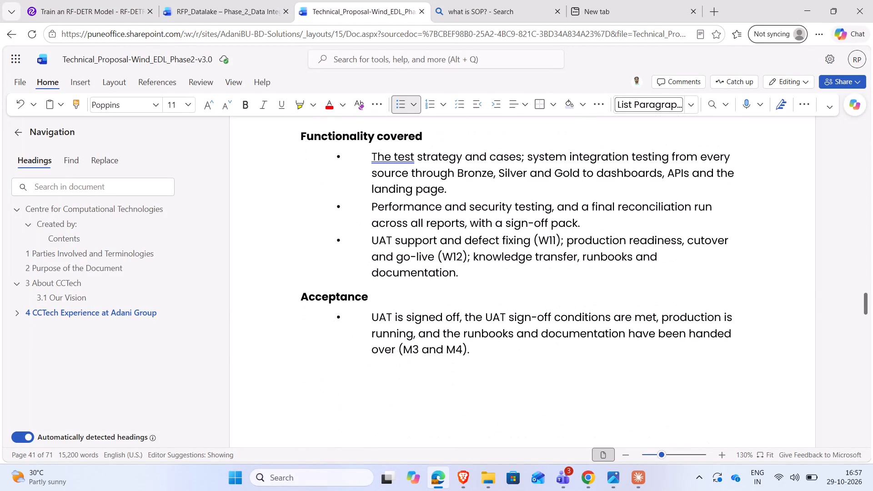
pyautogui.scroll(-6, 395, 267)
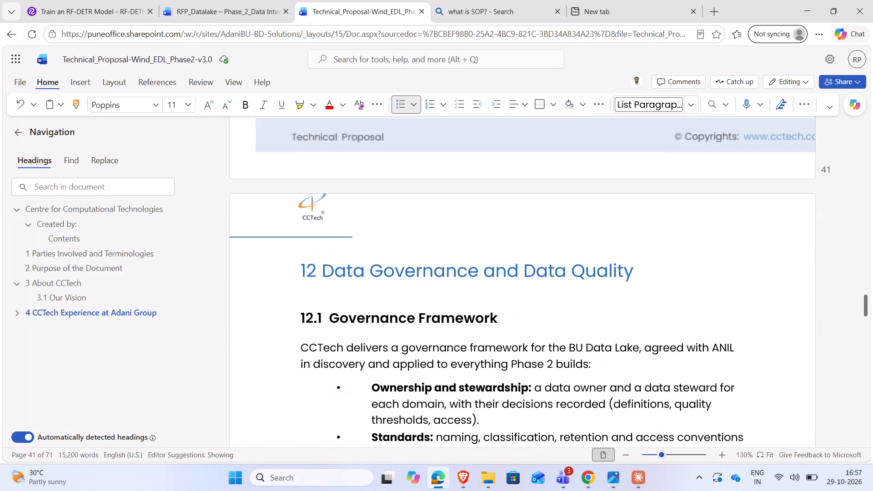
pyautogui.scroll(12, 395, 267)
# Review section 12.1's Governance Framework bullets, from ownership and stewardship, standards and source onboarding to master-data governance.
pyautogui.scroll(-12, 395, 267)
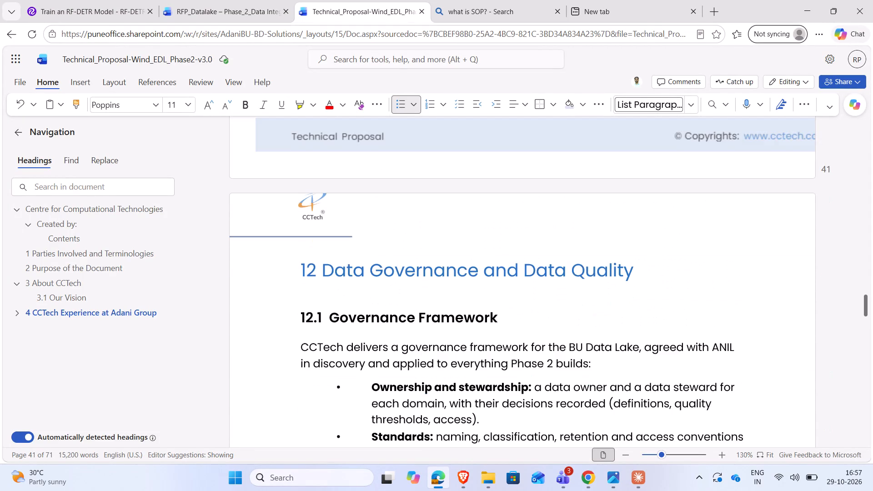
pyautogui.scroll(-2, 395, 269)
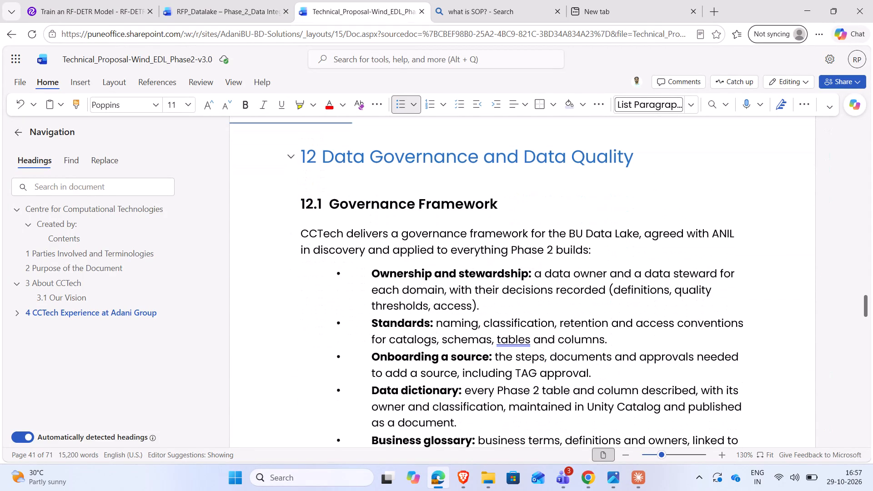
pyautogui.scroll(-3, 395, 269)
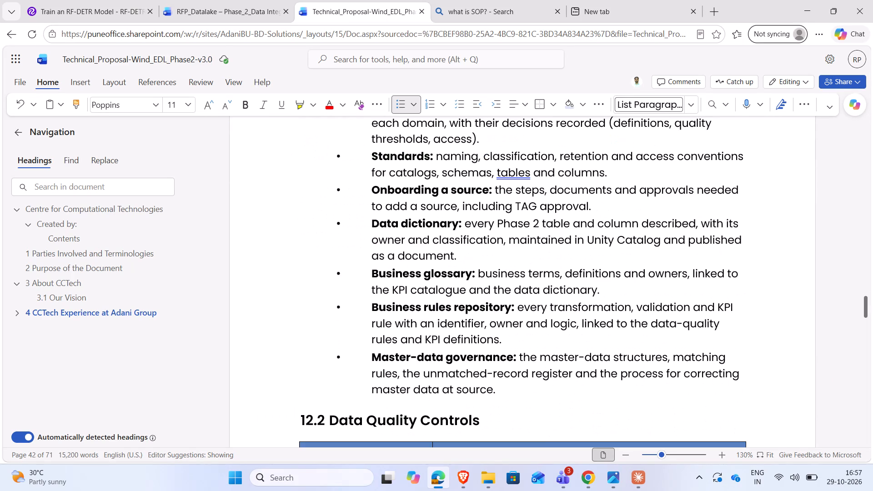
pyautogui.scroll(4, 395, 269)
pyautogui.scroll(-5, 395, 269)
# Return to section 11.3's Acceptance bullets and reread them, continuing into section 11.4 on SAP data, EDL share onboarding and mapping.
pyautogui.scroll(20, 395, 269)
pyautogui.scroll(20, 395, 269)
pyautogui.scroll(4, 395, 269)
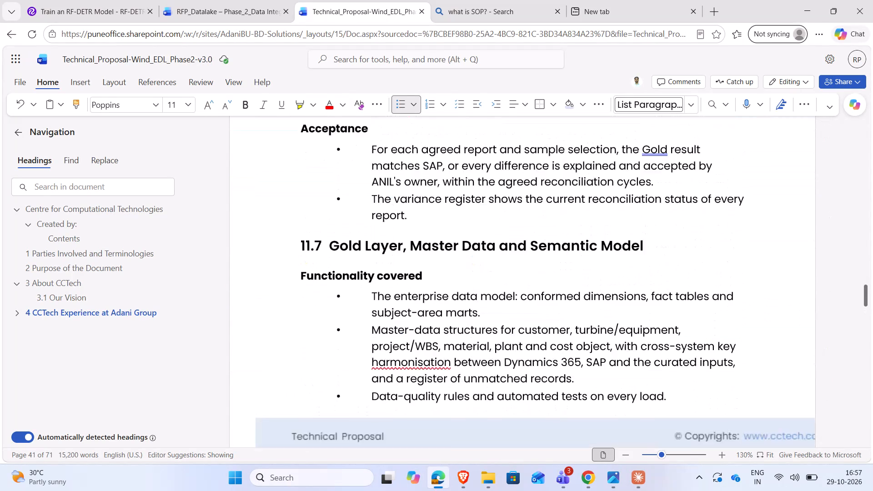
pyautogui.scroll(12, 395, 269)
pyautogui.scroll(16, 395, 269)
pyautogui.scroll(-6, 395, 269)
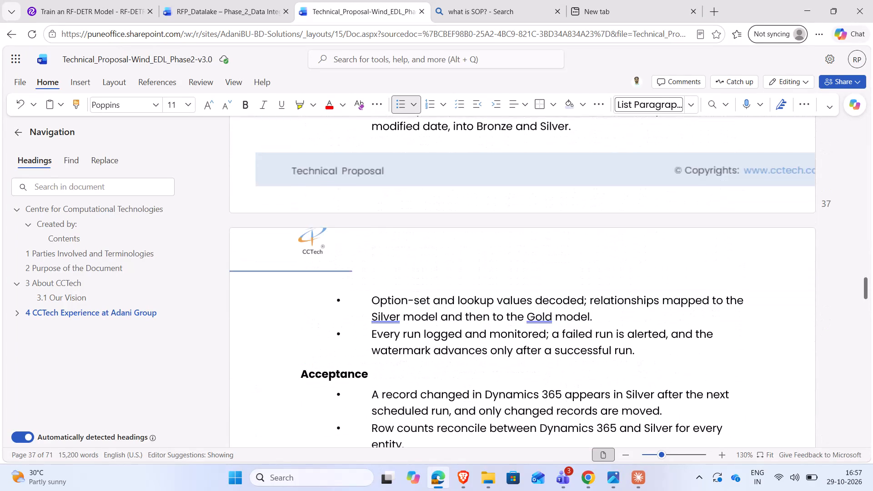
pyautogui.scroll(-1, 395, 269)
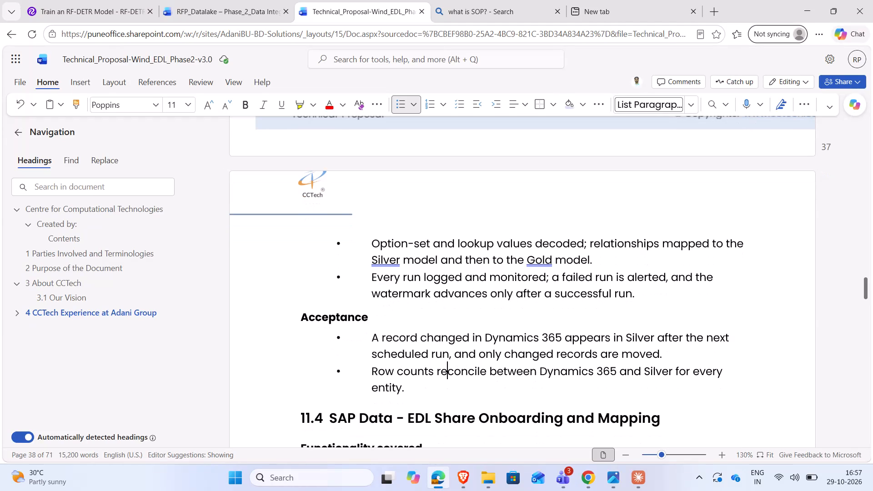
pyautogui.scroll(-2, 395, 269)
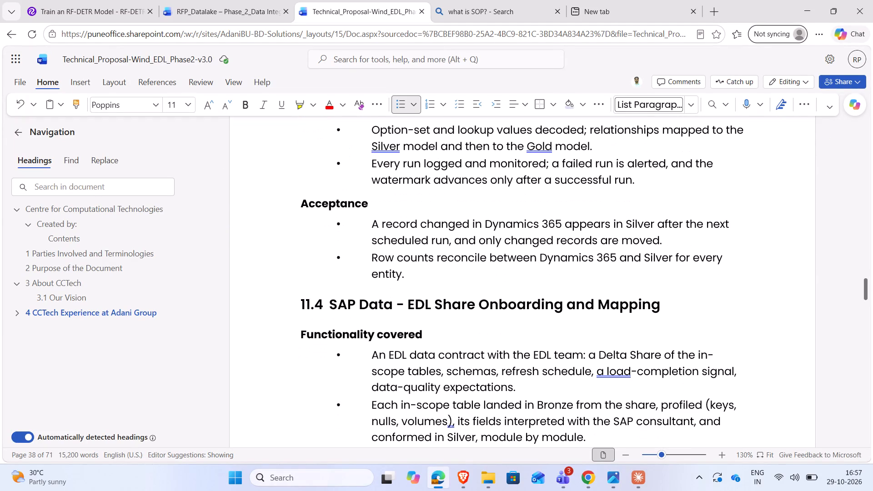
pyautogui.scroll(-2, 393, 272)
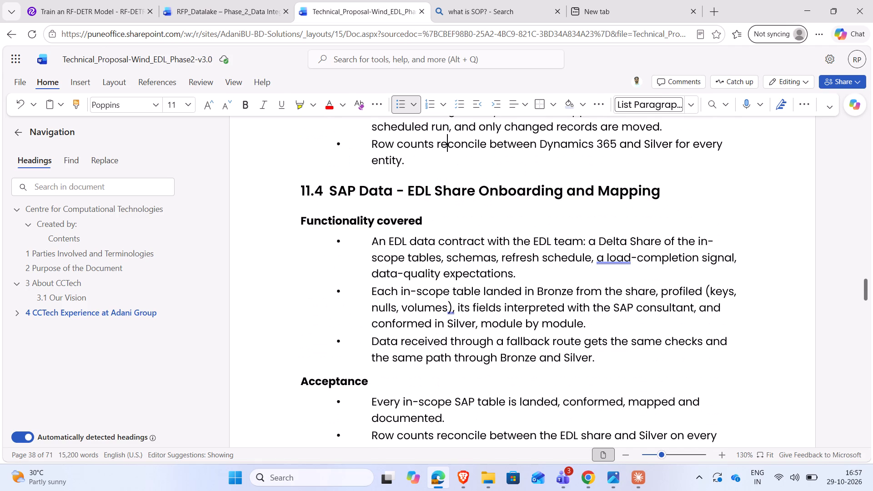
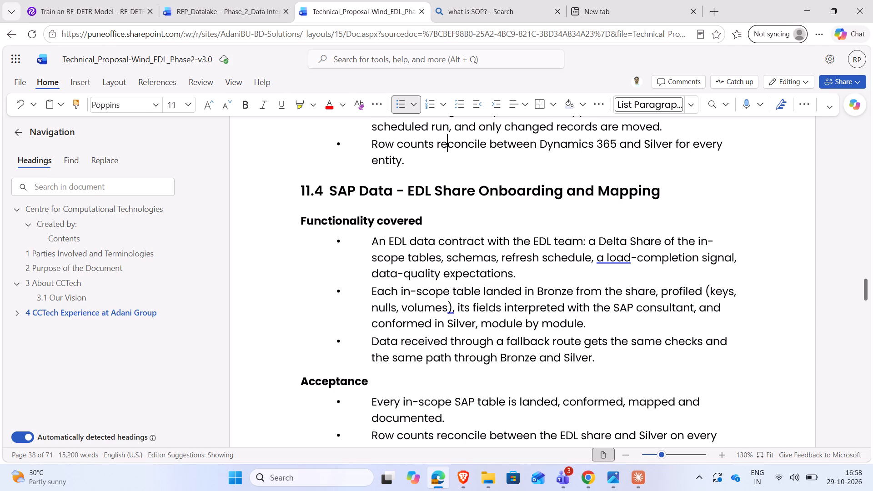
# Read on from section 11.4's SAP data bullets through section 11.5 on spreadsheets and SharePoint to section 11.6 on T-code report reconciliation.
pyautogui.scroll(-2, 388, 334)
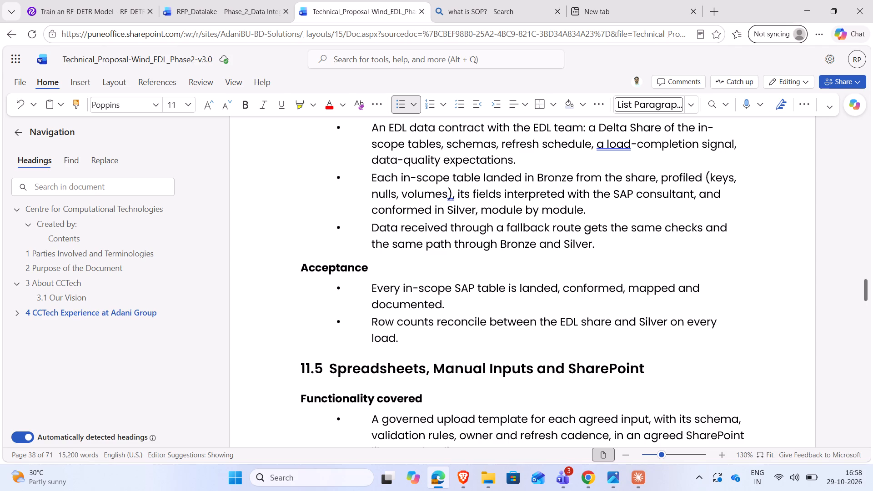
pyautogui.moveTo(376, 322); pyautogui.dragTo(567, 321)
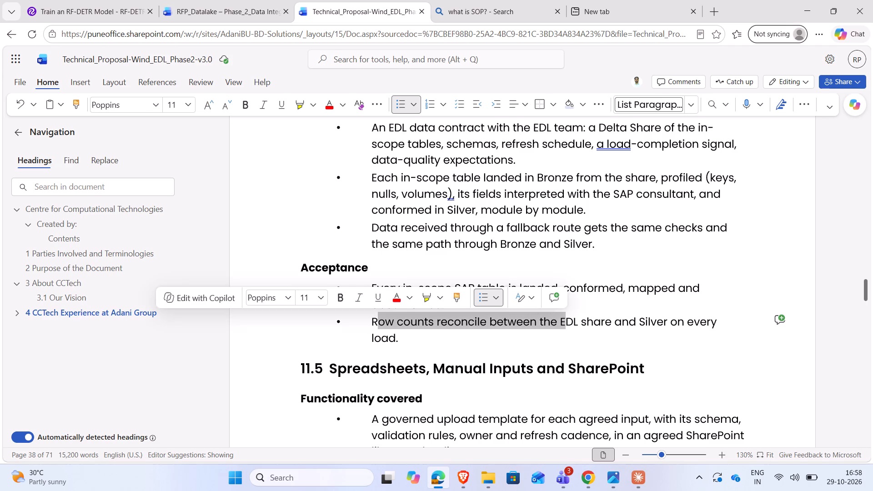
pyautogui.click(595, 321)
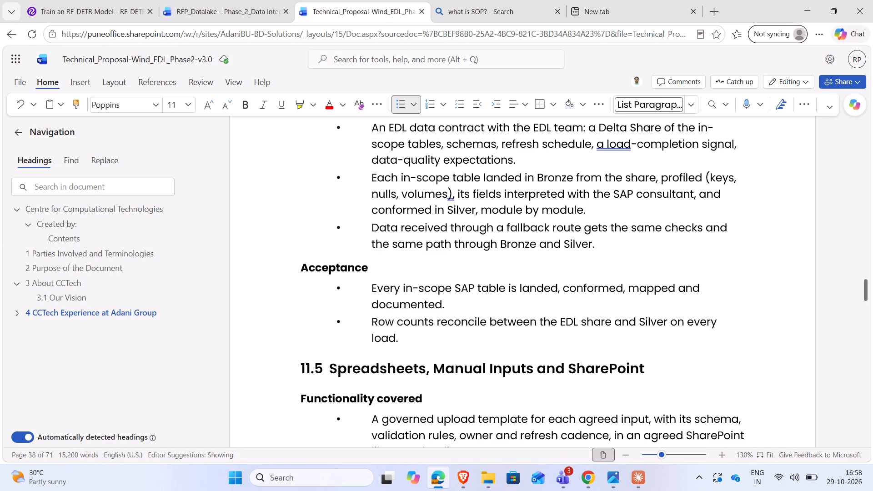
pyautogui.scroll(-2, 325, 248)
pyautogui.scroll(-1, 366, 210)
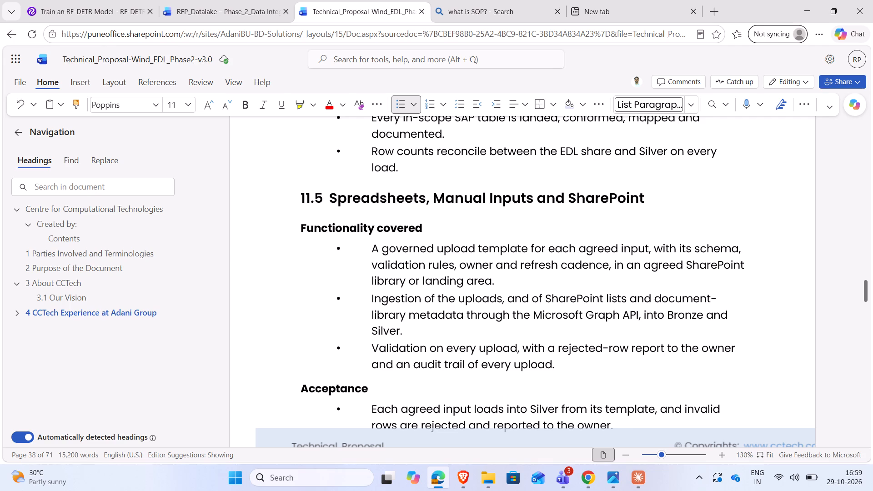
pyautogui.moveTo(372, 365); pyautogui.dragTo(523, 368)
pyautogui.click(467, 360)
pyautogui.scroll(-4, 467, 360)
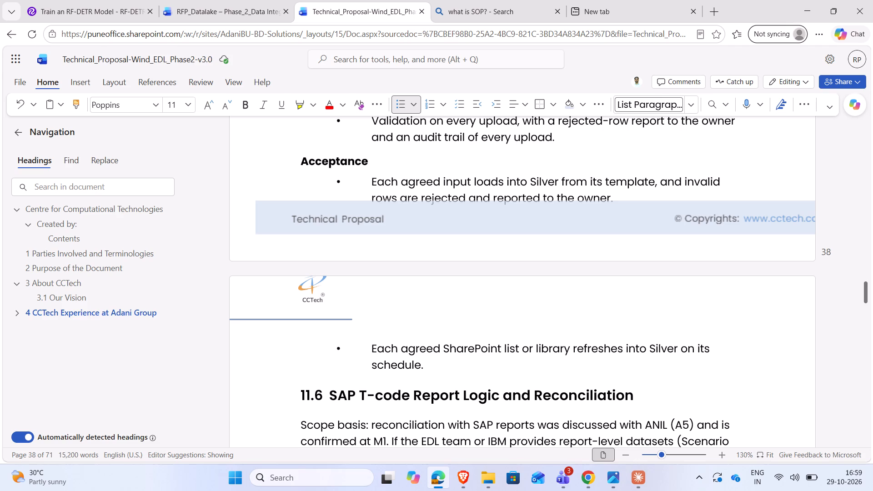
pyautogui.scroll(-2, 573, 196)
pyautogui.moveTo(374, 235); pyautogui.dragTo(506, 238)
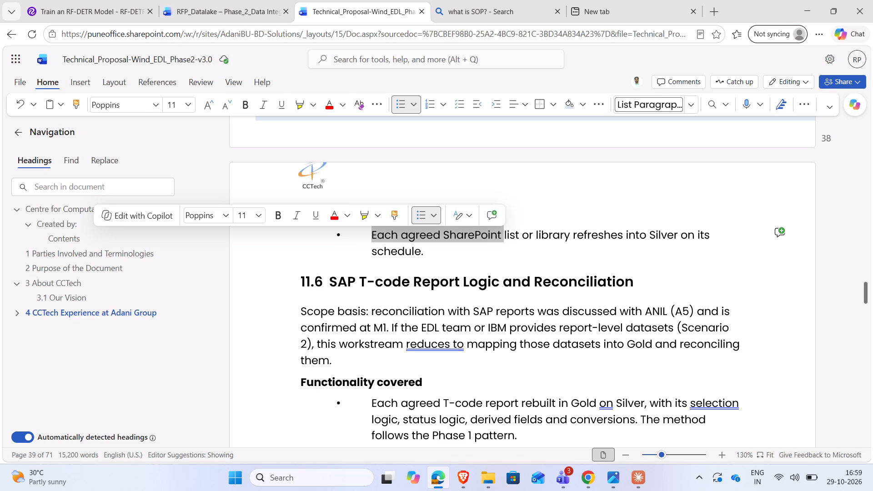
pyautogui.moveTo(541, 234); pyautogui.dragTo(616, 239)
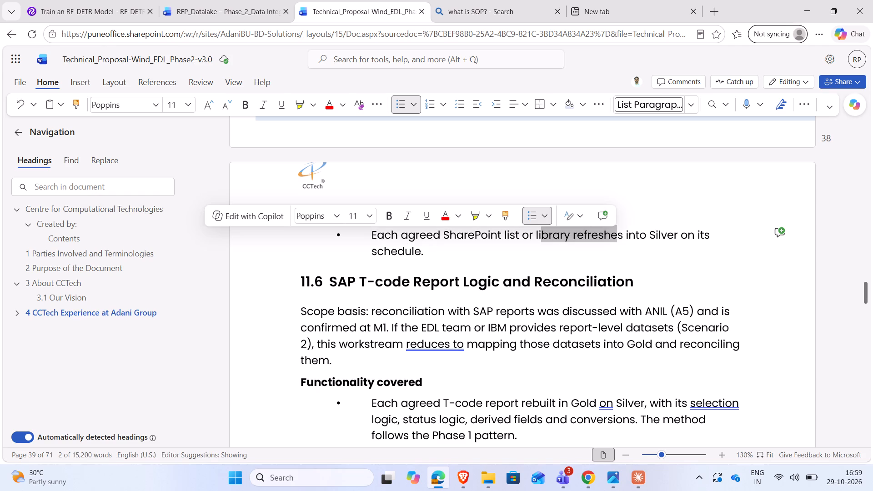
pyautogui.moveTo(430, 254); pyautogui.dragTo(370, 254)
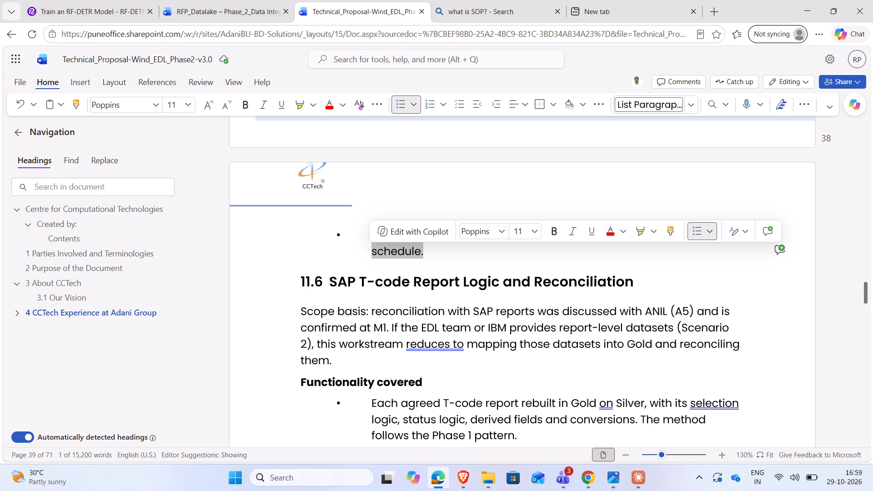
pyautogui.scroll(-2, 381, 329)
pyautogui.scroll(-2, 338, 283)
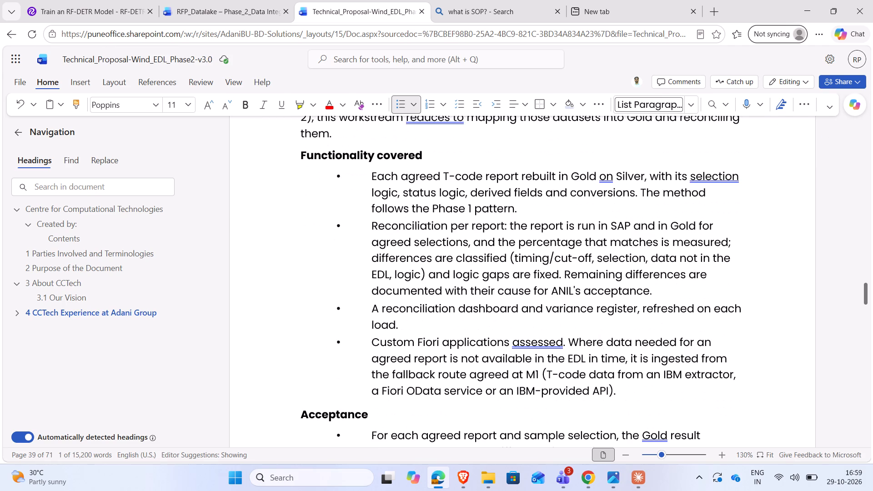
pyautogui.scroll(-4, 379, 276)
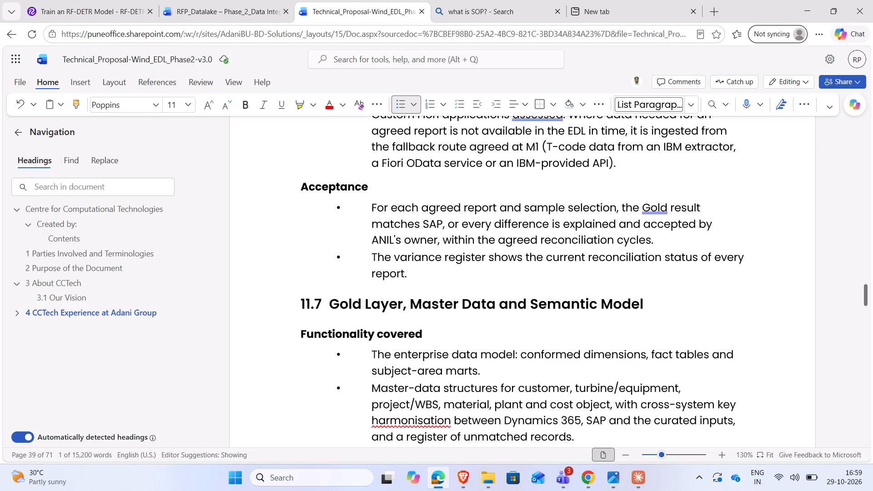
# Correct the spelling of "harmonisation" to "harmonization" in section 11.7's master-data structures bullet and save the document.
pyautogui.scroll(-2, 401, 242)
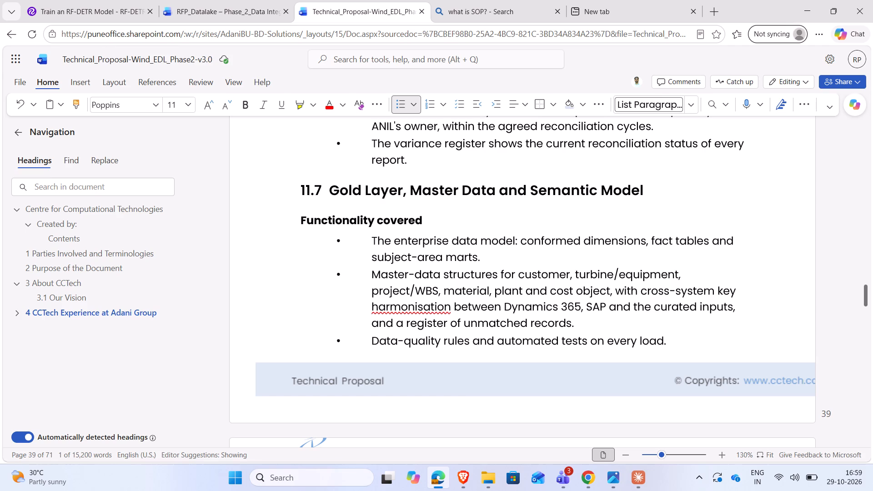
pyautogui.click(400, 310)
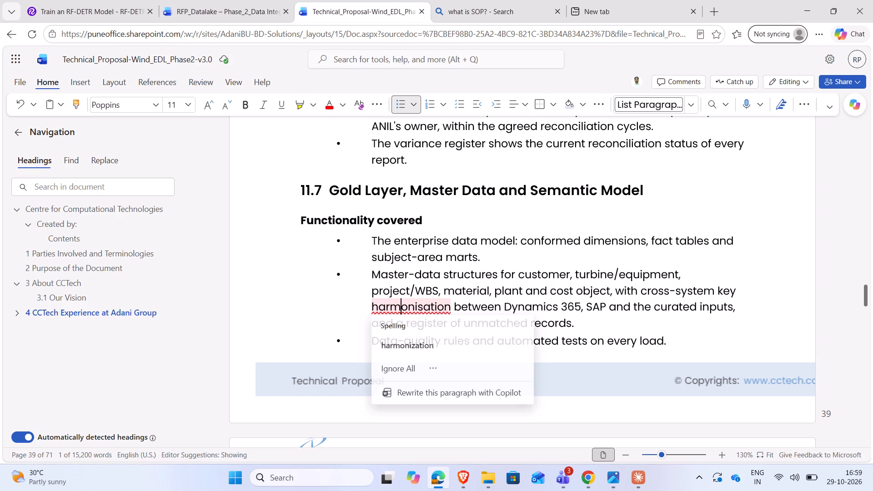
pyautogui.click(395, 337)
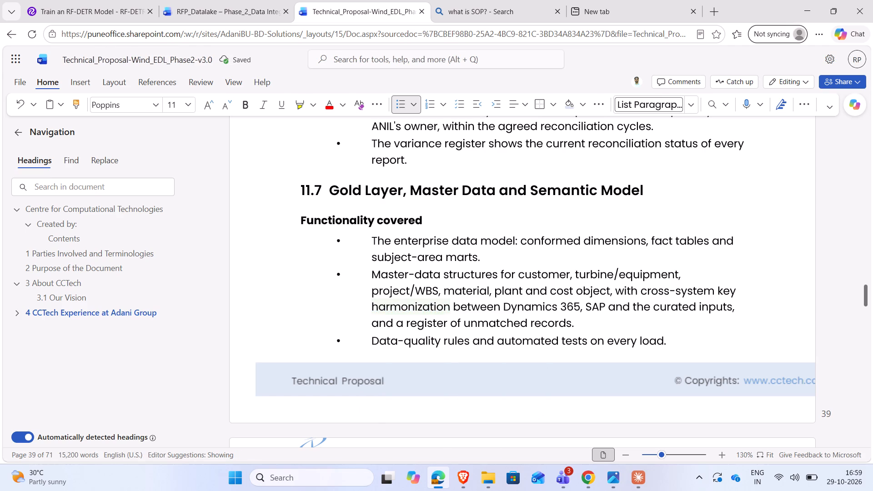
pyautogui.hotkey('ctrl', 's')
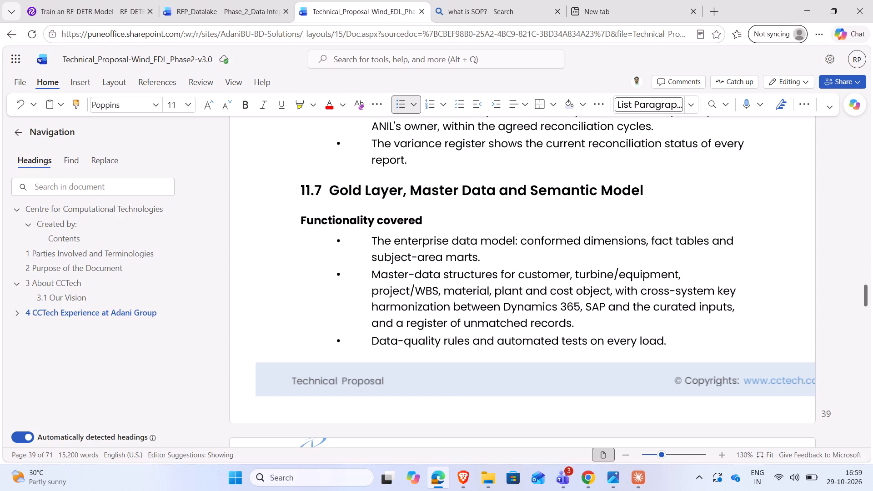
# Read the rest of section 11.7, from the data-quality rules, Gold backfill, KPI set and semantic model bullets to the Acceptance bullets.
pyautogui.moveTo(481, 342); pyautogui.dragTo(633, 340)
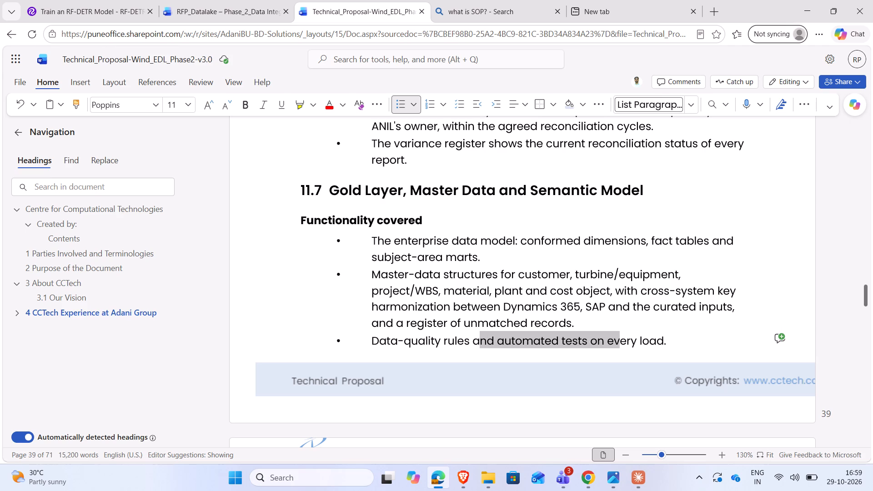
pyautogui.moveTo(633, 340); pyautogui.dragTo(668, 338)
pyautogui.click(573, 342)
pyautogui.scroll(-4, 573, 342)
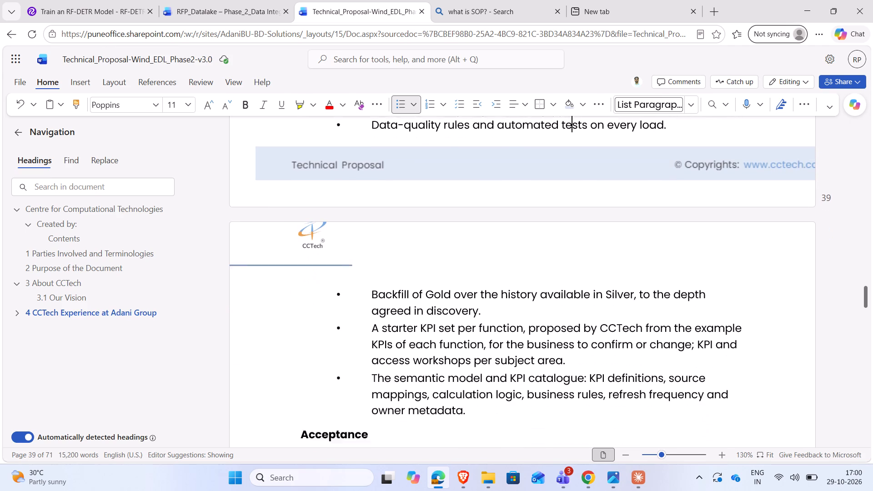
pyautogui.scroll(-1, 573, 342)
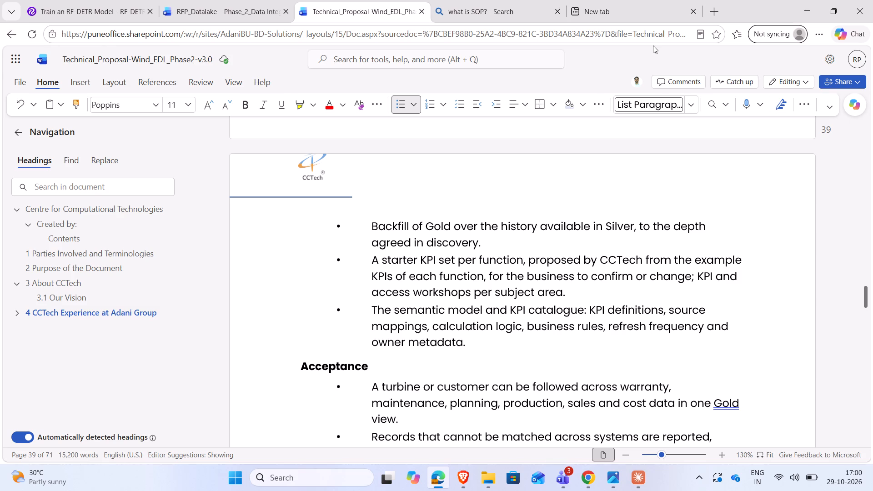
pyautogui.scroll(-1, 700, 103)
pyautogui.scroll(-2, 369, 241)
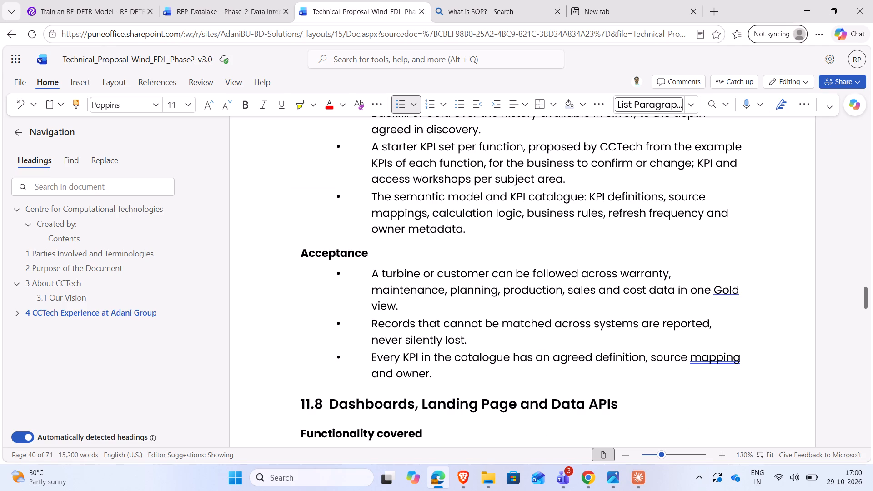
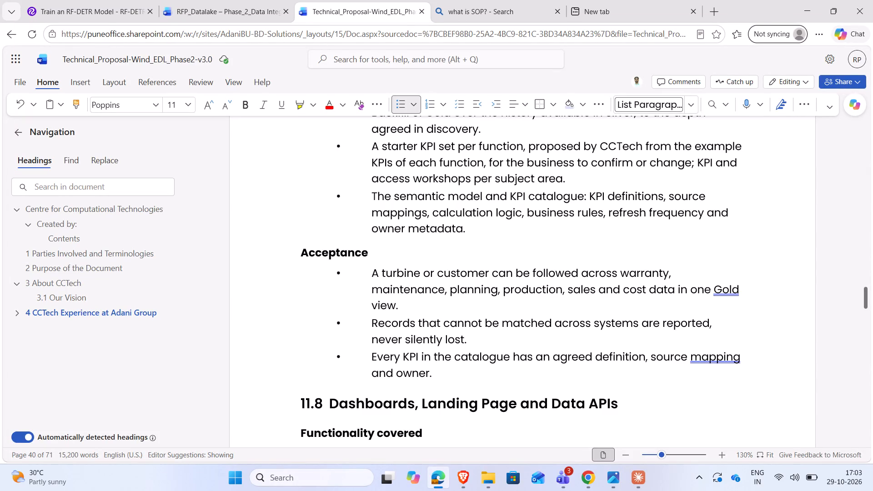
# Read section 11.7's Acceptance bullets on following a turbine or customer in one Gold view, reporting unmatched records, and KPI definitions.
pyautogui.moveTo(372, 274); pyautogui.dragTo(512, 275)
pyautogui.click(512, 275)
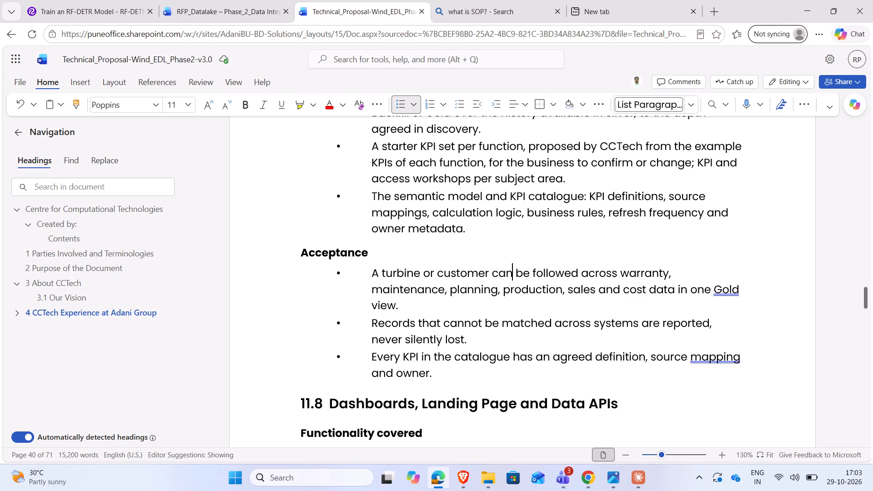
pyautogui.moveTo(420, 265); pyautogui.dragTo(427, 268)
pyautogui.moveTo(427, 268); pyautogui.dragTo(613, 270)
pyautogui.click(431, 295)
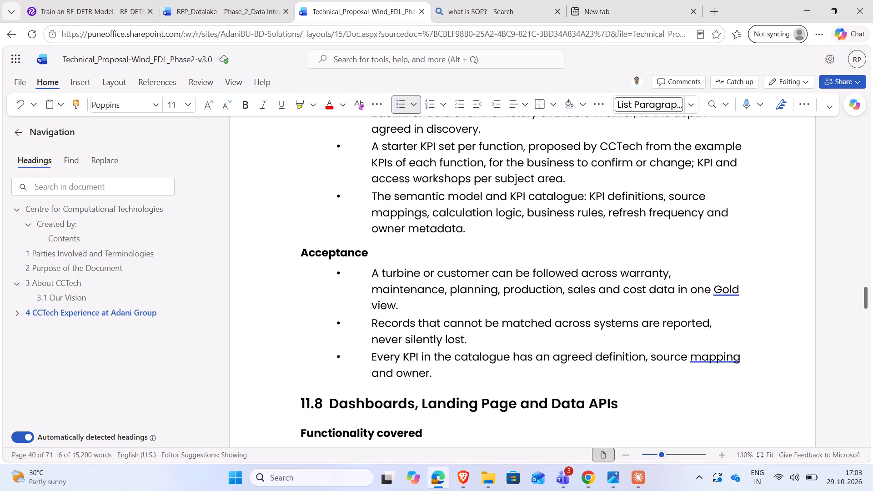
pyautogui.moveTo(393, 325); pyautogui.dragTo(583, 328)
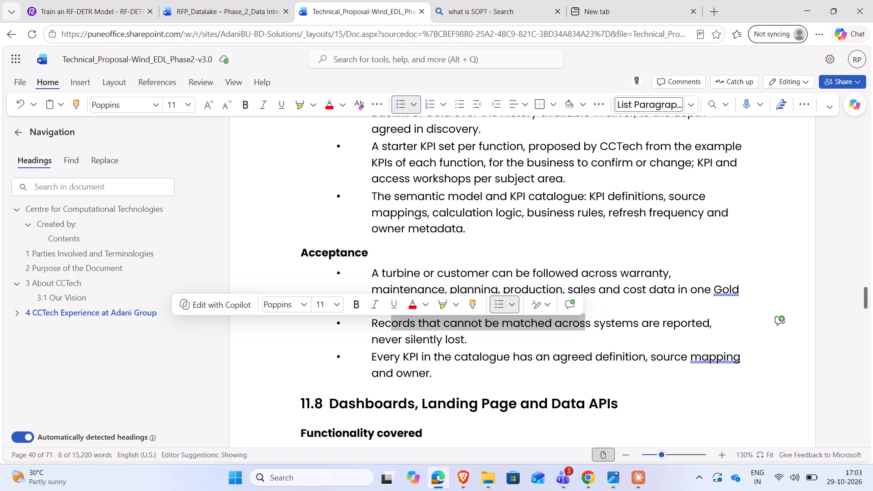
pyautogui.moveTo(392, 341); pyautogui.dragTo(445, 344)
pyautogui.moveTo(395, 359); pyautogui.dragTo(494, 354)
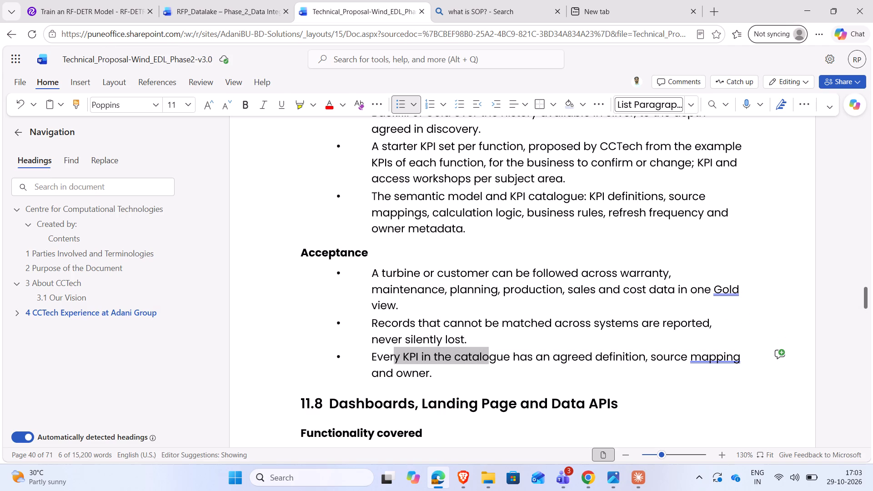
pyautogui.moveTo(494, 354); pyautogui.dragTo(689, 354)
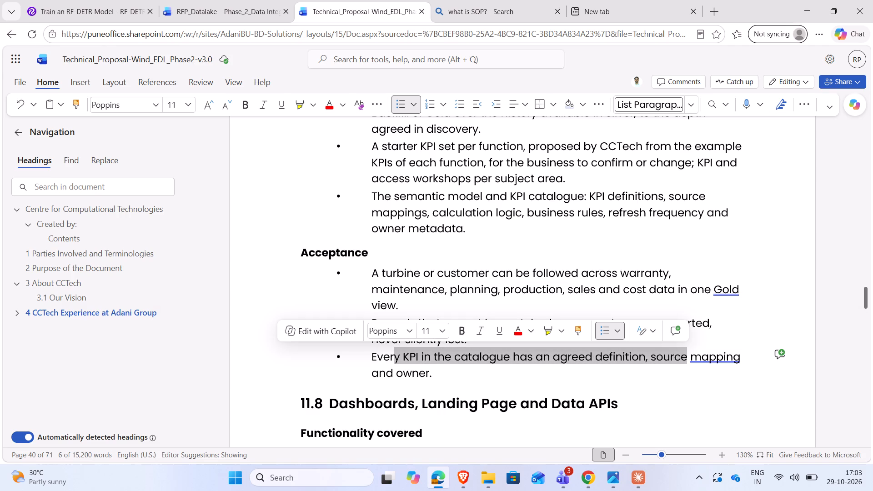
pyautogui.click(432, 365)
# Read section 11.8 on dashboards, the landing page and data APIs, starting with its Functionality covered bullets.
pyautogui.scroll(-4, 357, 268)
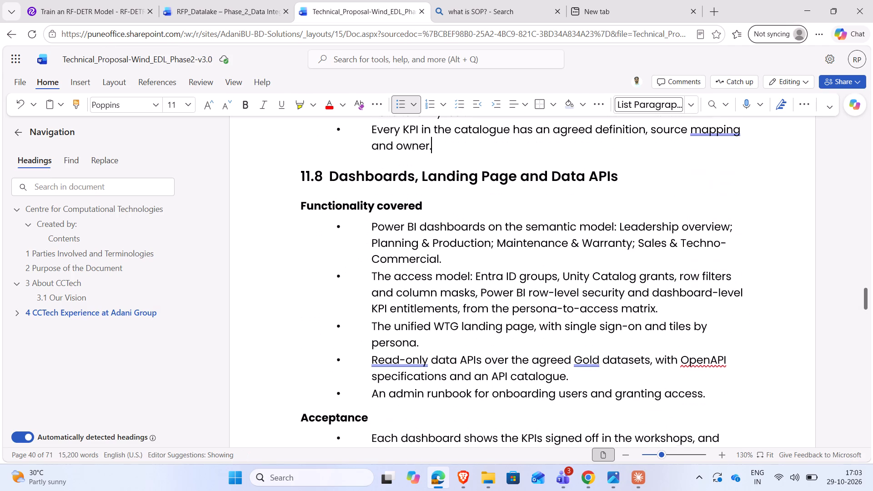
pyautogui.scroll(-1, 361, 268)
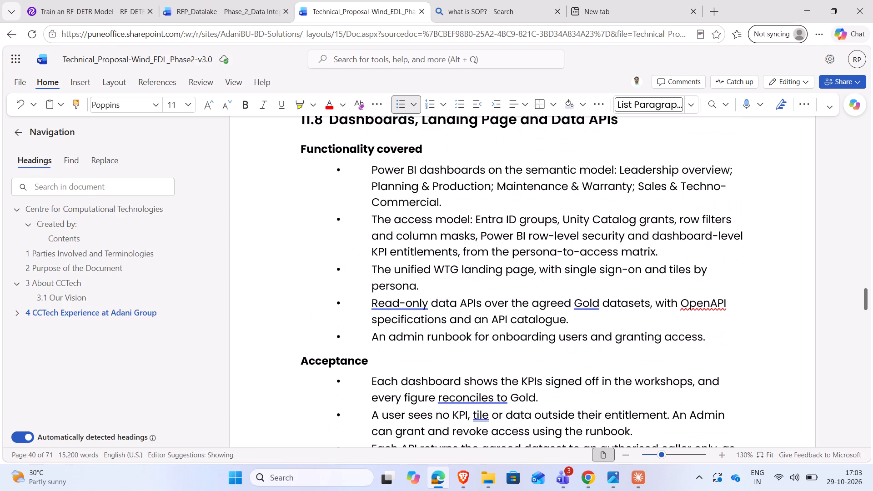
pyautogui.scroll(1, 361, 268)
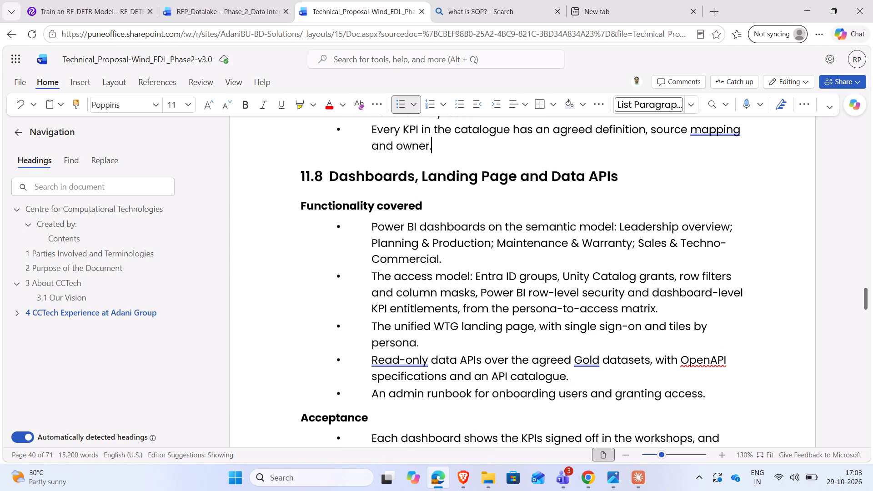
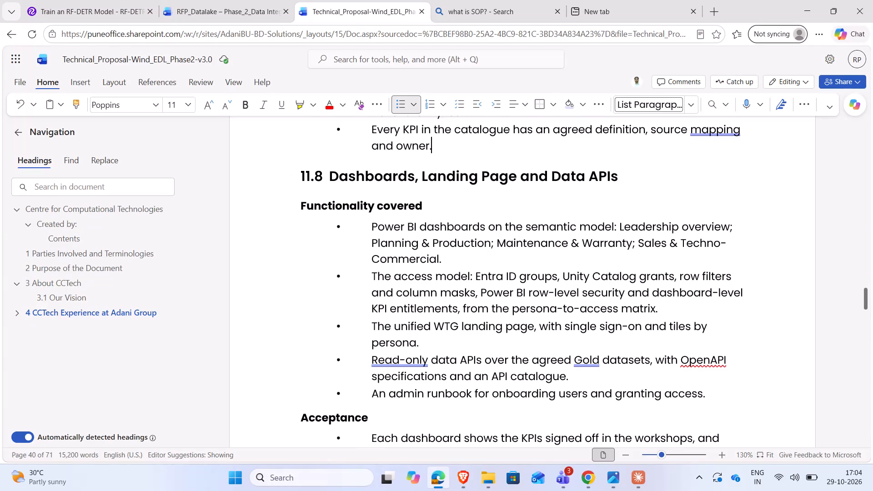
# Read the rest of section 11.8, covering the data API and admin runbook bullets and the Acceptance criteria.
pyautogui.scroll(-3, 474, 232)
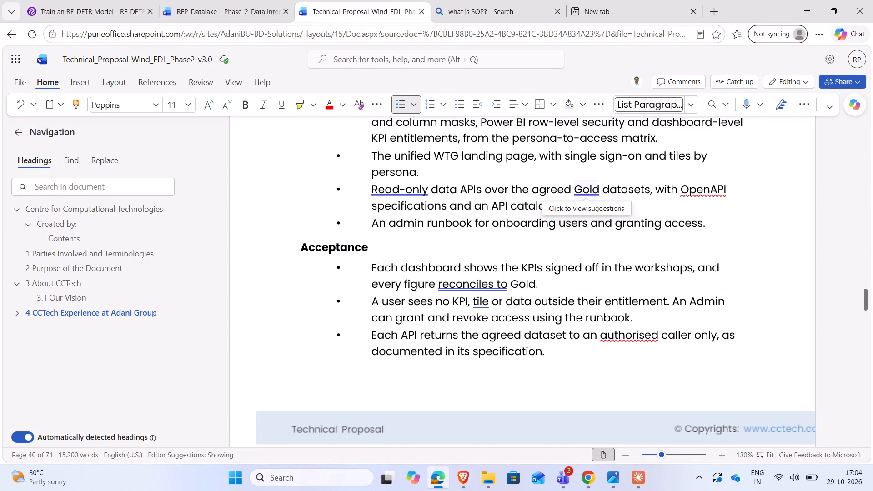
pyautogui.moveTo(375, 208); pyautogui.dragTo(541, 204)
pyautogui.click(426, 216)
pyautogui.scroll(-2, 426, 220)
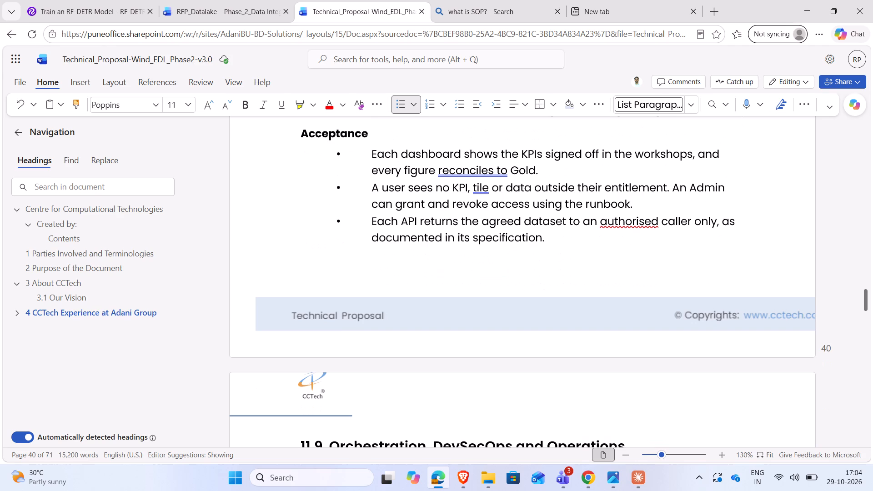
# Read section 11.9's first Functionality covered bullet on Databricks Workflows running the pipelines and refreshing Gold.
pyautogui.scroll(-4, 411, 224)
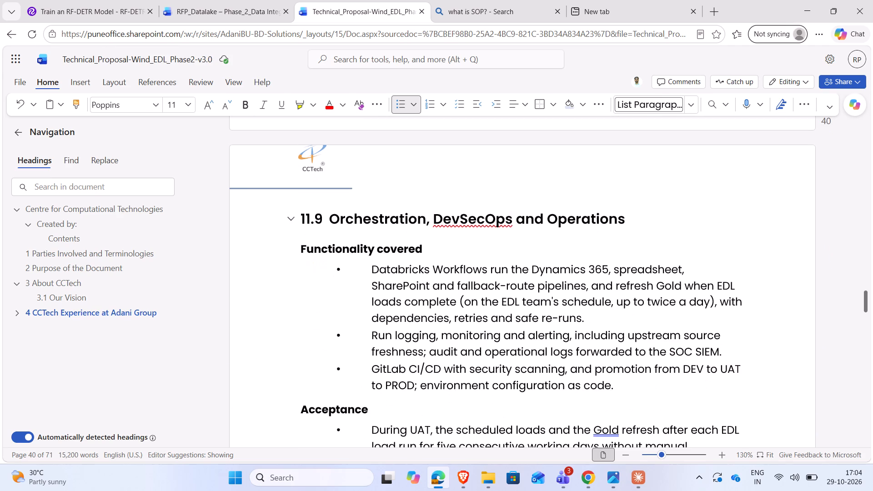
pyautogui.moveTo(306, 248); pyautogui.dragTo(395, 249)
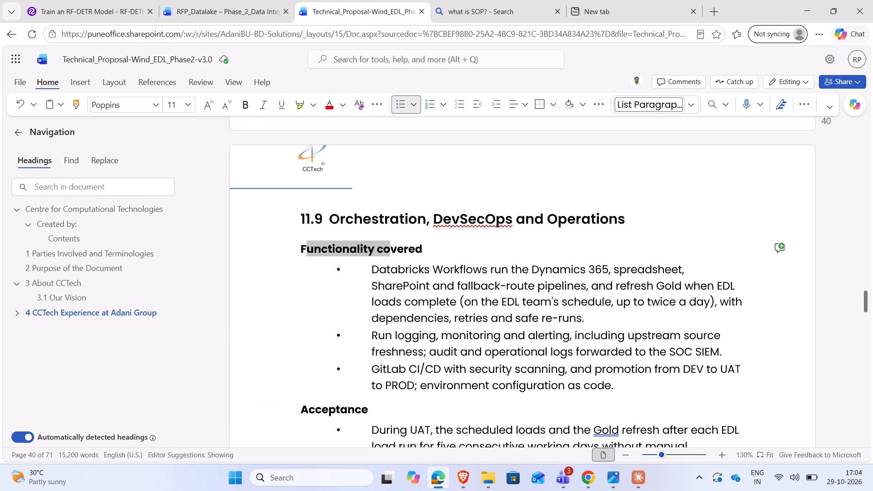
pyautogui.moveTo(395, 249); pyautogui.dragTo(425, 249)
pyautogui.moveTo(397, 265); pyautogui.dragTo(493, 268)
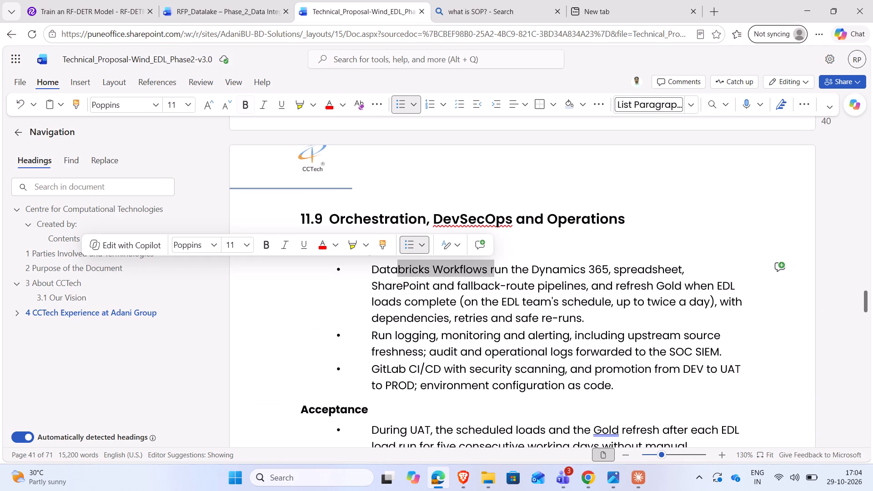
pyautogui.moveTo(515, 269); pyautogui.dragTo(624, 265)
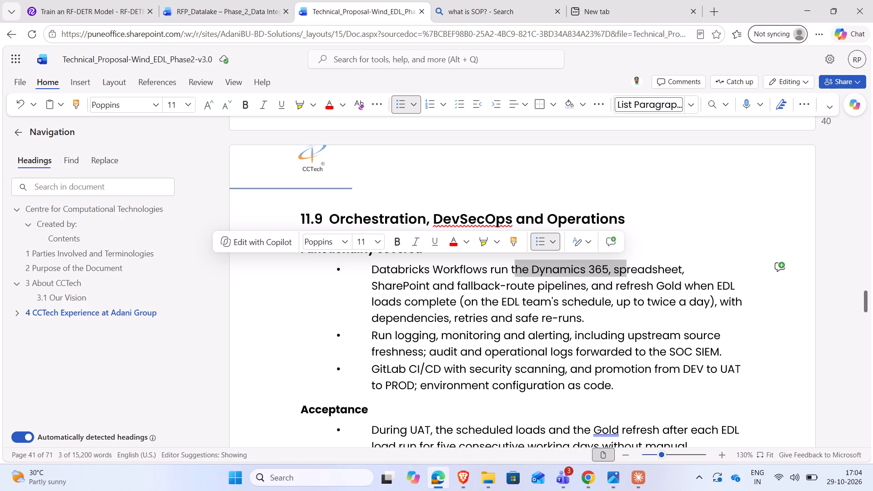
pyautogui.moveTo(416, 283); pyautogui.dragTo(679, 279)
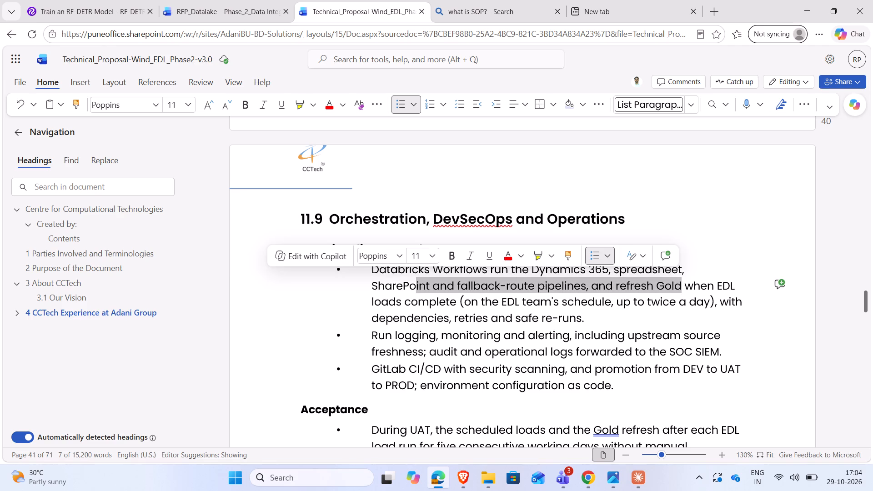
# Read section 11.9's bullets on run logging, SIEM forwarding and GitLab CI/CD promotion, and its Acceptance criteria.
pyautogui.moveTo(576, 338); pyautogui.dragTo(721, 334)
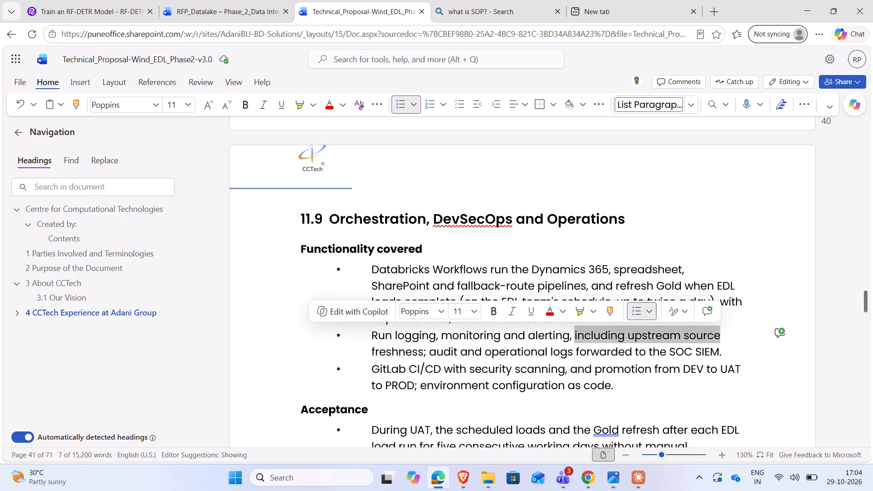
pyautogui.moveTo(380, 347); pyautogui.dragTo(418, 355)
pyautogui.moveTo(435, 355); pyautogui.dragTo(582, 355)
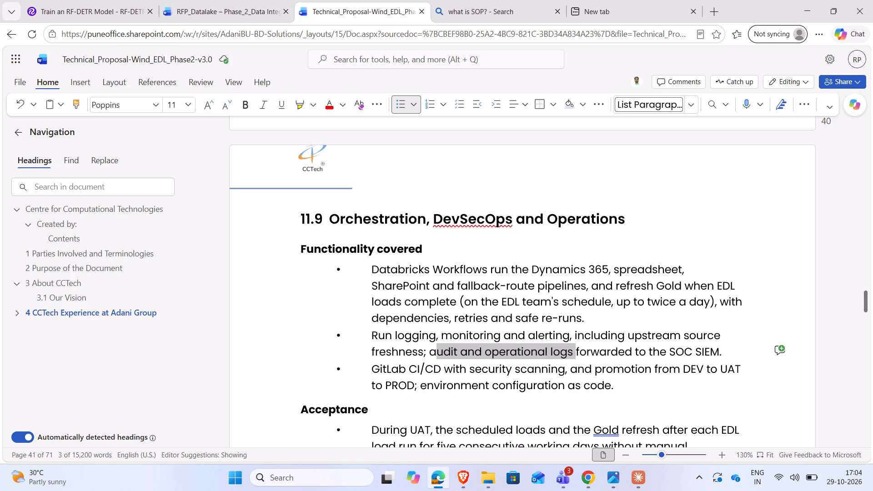
pyautogui.moveTo(582, 355); pyautogui.dragTo(582, 355)
pyautogui.moveTo(600, 346); pyautogui.dragTo(731, 351)
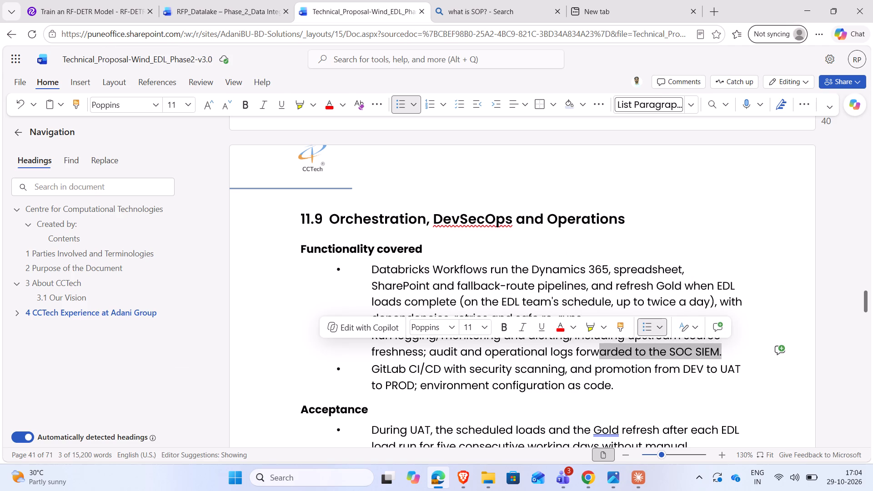
pyautogui.moveTo(378, 368); pyautogui.dragTo(457, 367)
pyautogui.moveTo(473, 371); pyautogui.dragTo(589, 370)
pyautogui.moveTo(607, 371); pyautogui.dragTo(729, 376)
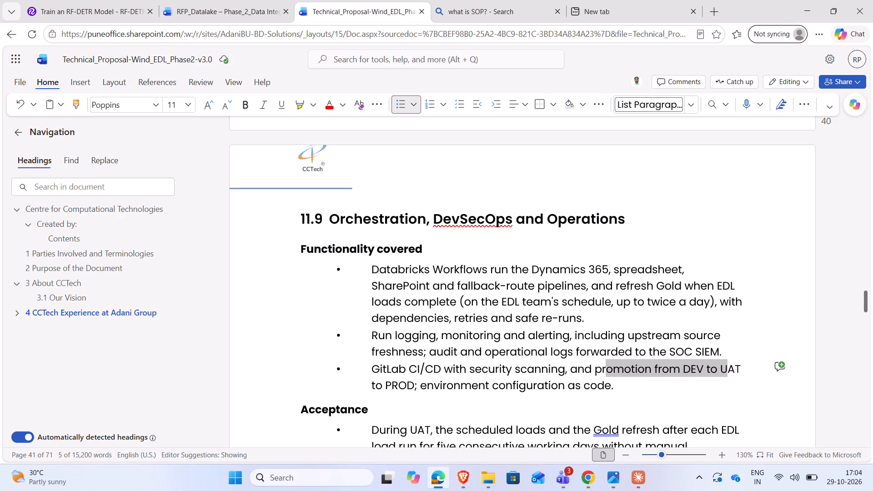
pyautogui.moveTo(729, 376); pyautogui.dragTo(735, 375)
pyautogui.scroll(-3, 449, 389)
pyautogui.scroll(-2, 412, 363)
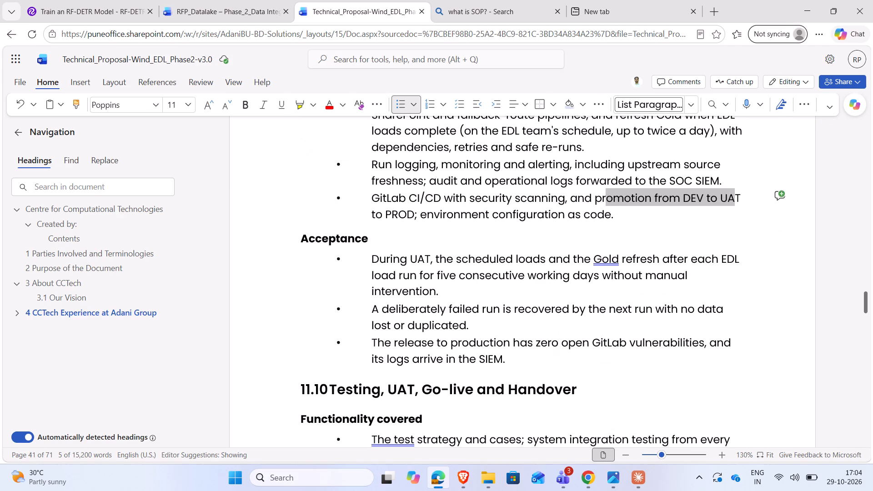
# Move past section 11.10 and read section 12.1's Governance Framework introduction with its ownership and standards bullets.
pyautogui.scroll(-1, 411, 363)
pyautogui.scroll(-8, 394, 289)
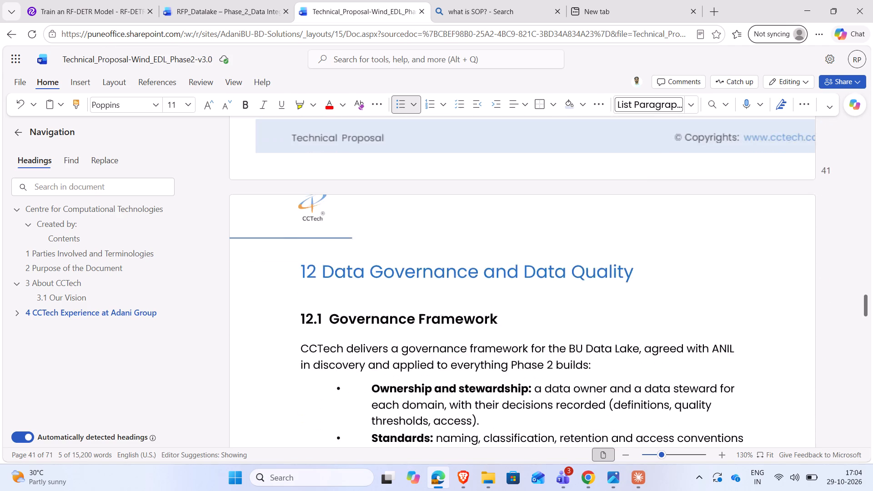
pyautogui.scroll(-2, 394, 289)
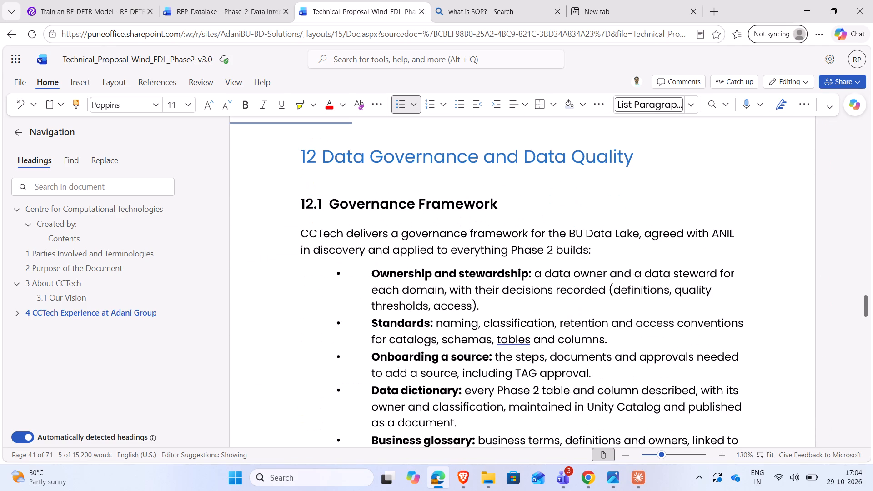
pyautogui.scroll(-1, 394, 292)
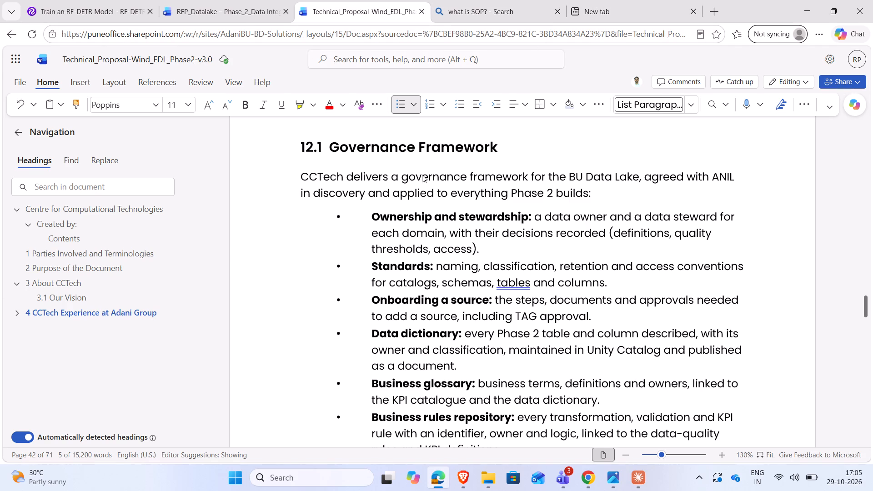
pyautogui.scroll(-2, 422, 175)
pyautogui.scroll(-2, 527, 274)
pyautogui.click(631, 241)
pyautogui.scroll(-1, 593, 255)
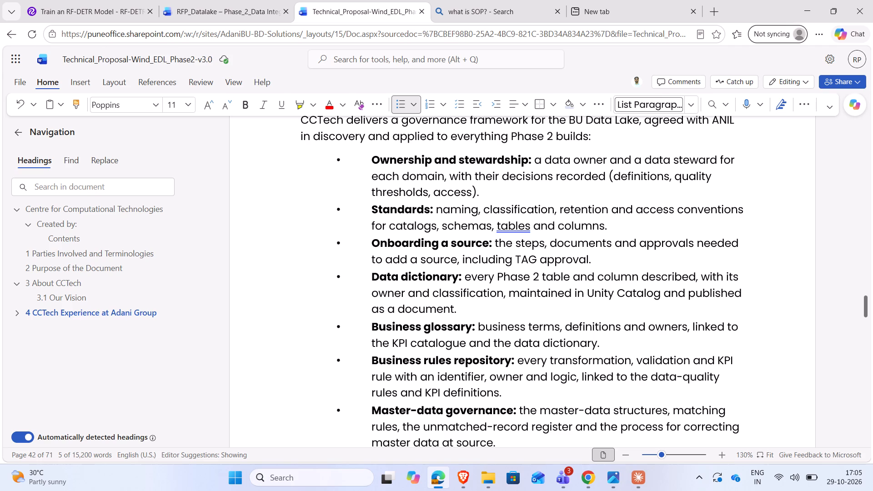
# Read section 12.1's bullets on onboarding a source and the data dictionary.
pyautogui.moveTo(372, 256); pyautogui.dragTo(584, 260)
pyautogui.click(531, 260)
pyautogui.moveTo(470, 278); pyautogui.dragTo(588, 276)
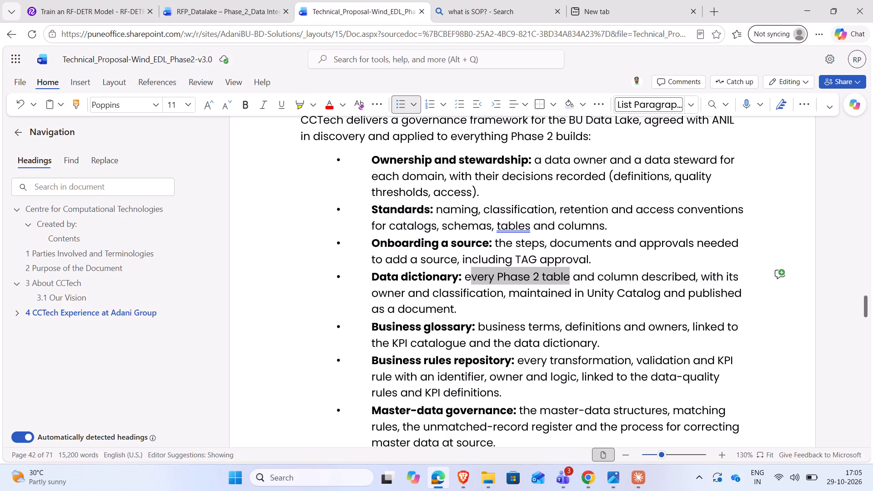
pyautogui.moveTo(588, 276); pyautogui.dragTo(589, 276)
pyautogui.moveTo(617, 276); pyautogui.dragTo(683, 284)
pyautogui.moveTo(398, 296); pyautogui.dragTo(401, 296)
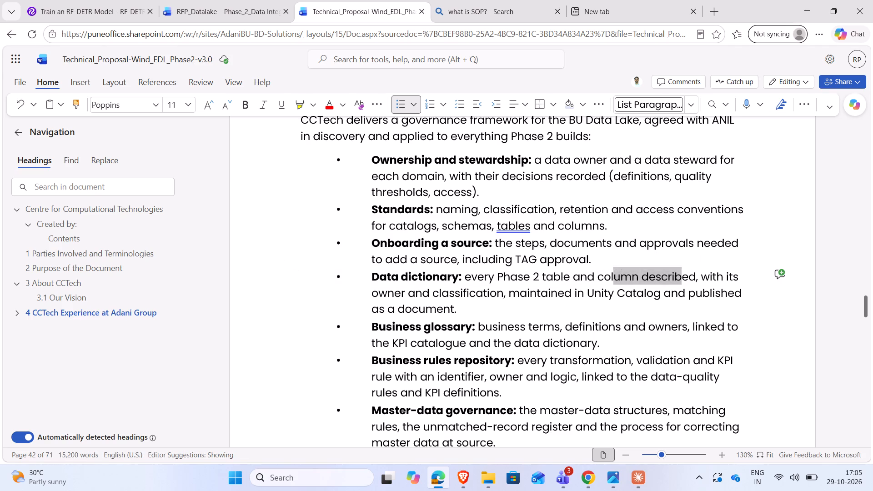
pyautogui.moveTo(401, 296); pyautogui.dragTo(492, 299)
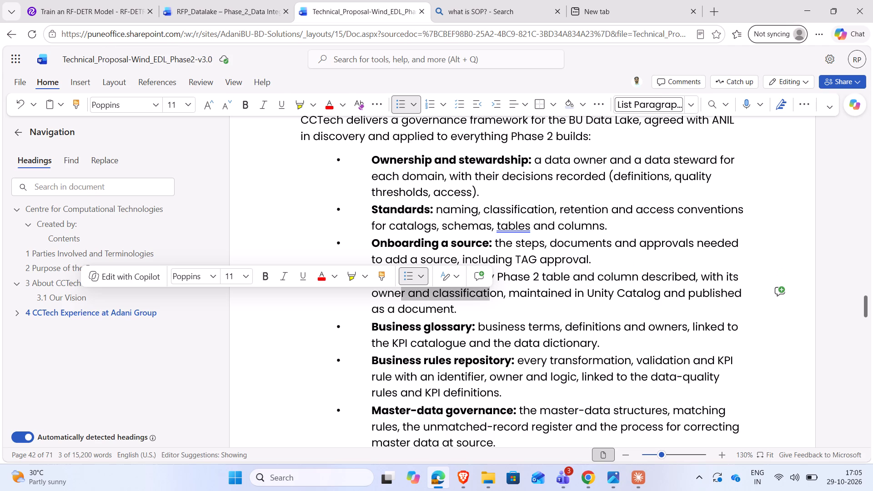
pyautogui.click(424, 338)
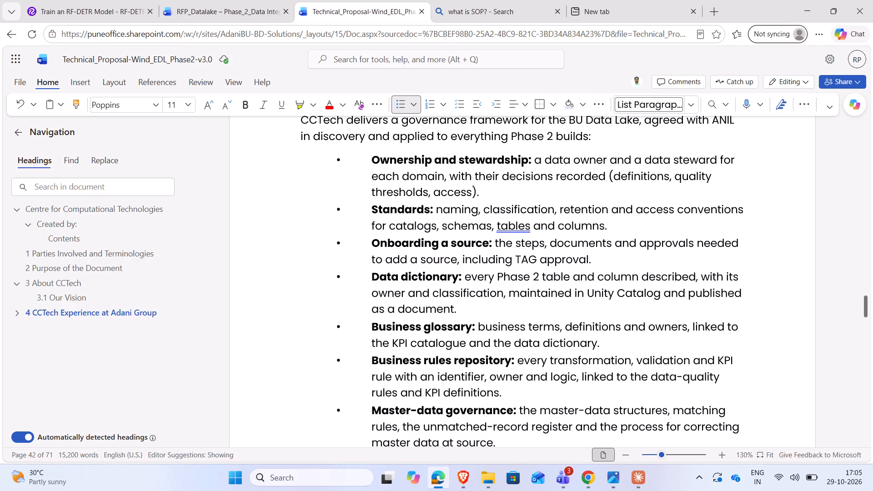
# Read section 12.1's bullets on the business glossary, business rules repository and master-data governance.
pyautogui.scroll(-2, 453, 346)
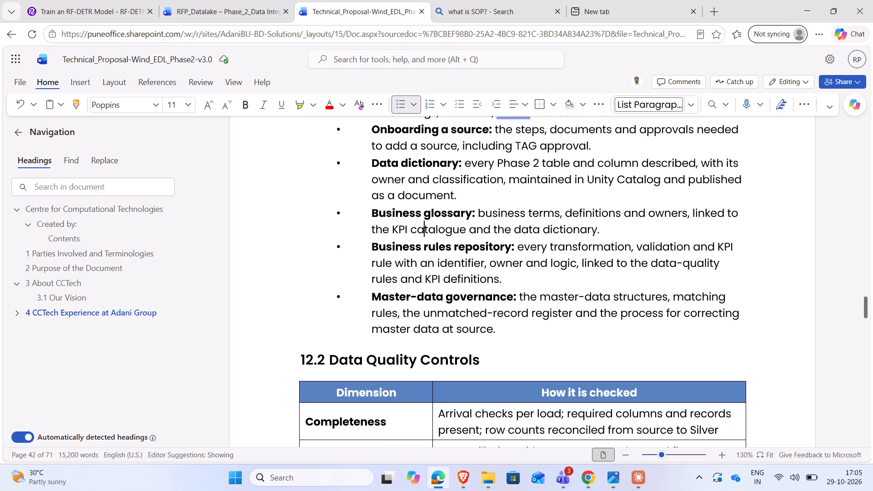
pyautogui.moveTo(604, 230); pyautogui.dragTo(535, 231)
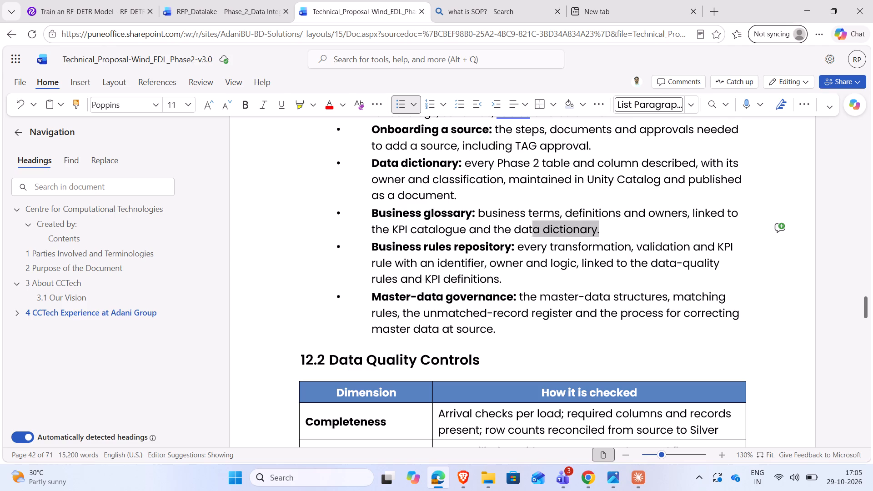
pyautogui.moveTo(535, 231); pyautogui.dragTo(492, 227)
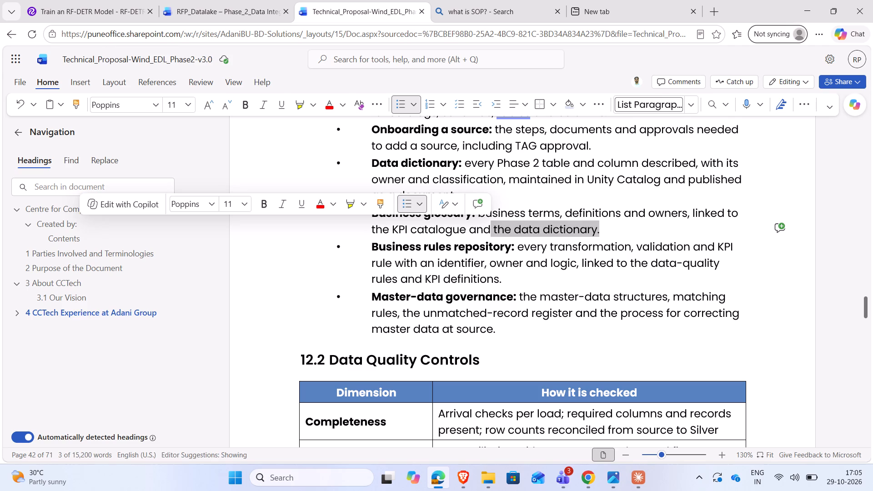
pyautogui.moveTo(518, 248); pyautogui.dragTo(613, 256)
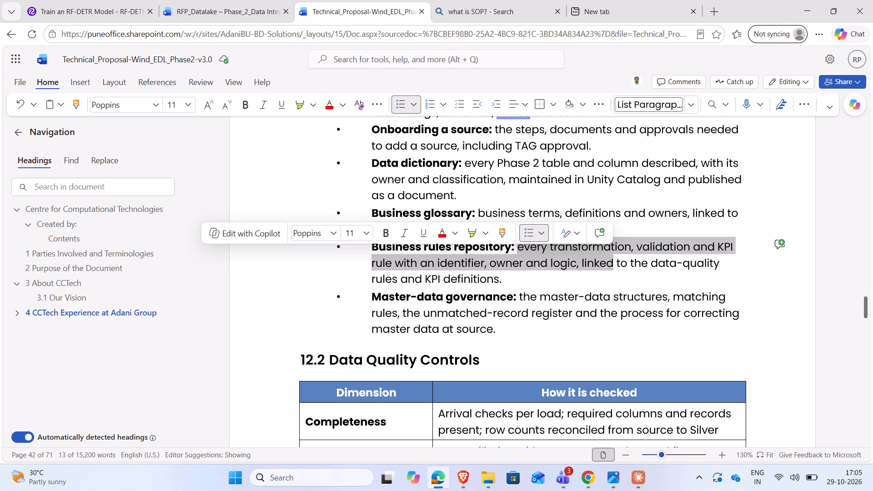
pyautogui.click(502, 274)
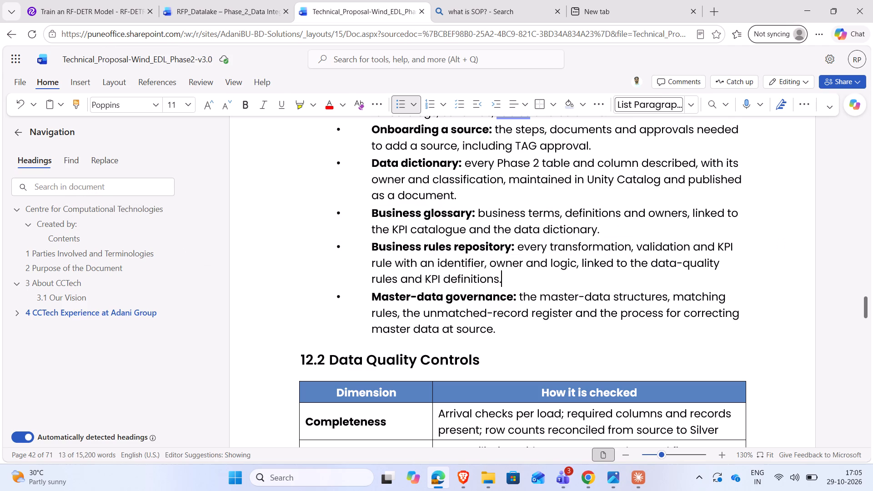
pyautogui.click(523, 292)
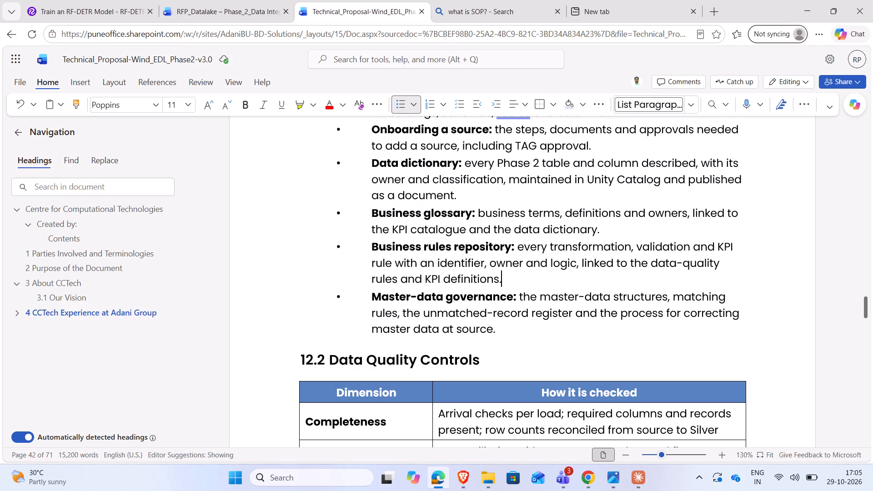
# Correct "harmonised" to "harmonized" in the Consistency row of the 12.2 Data Quality Controls table and save the document.
pyautogui.scroll(-4, 484, 334)
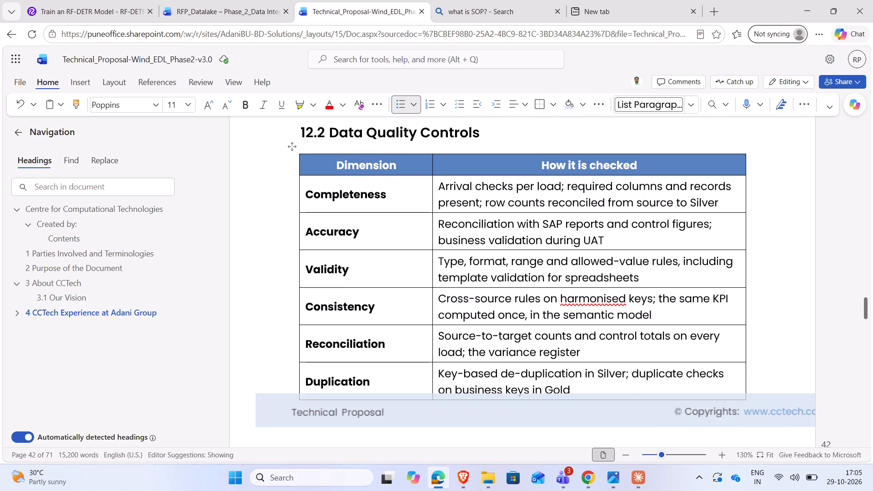
pyautogui.click(589, 302)
pyautogui.click(513, 340)
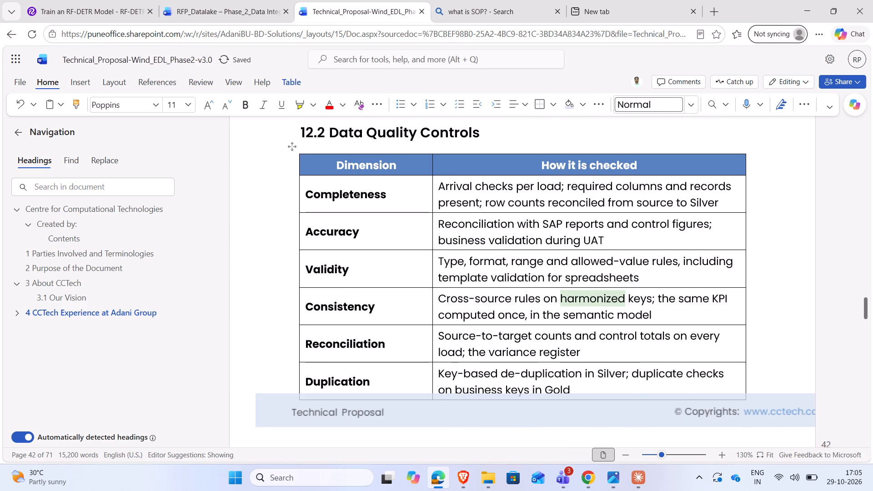
pyautogui.hotkey('ctrl', 's')
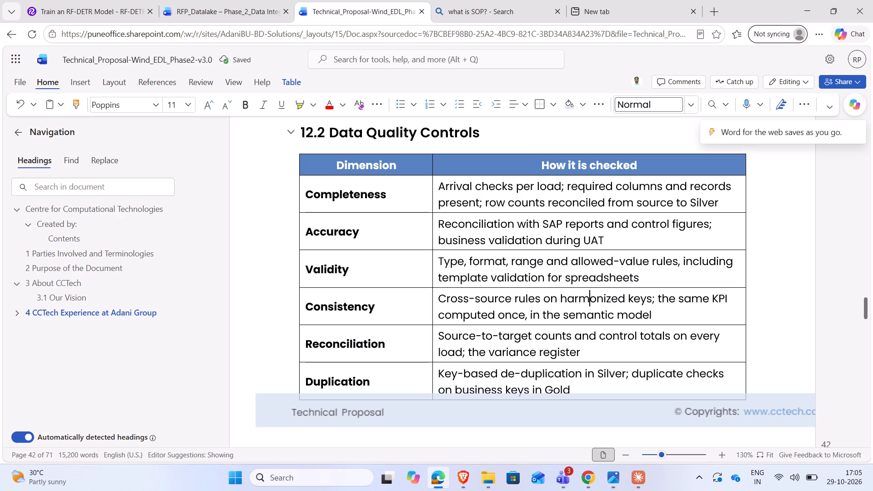
# Read the Reconciliation row and remaining rows of the 12.2 Data Quality Controls table, continuing onto page 43.
pyautogui.moveTo(588, 353); pyautogui.dragTo(587, 352)
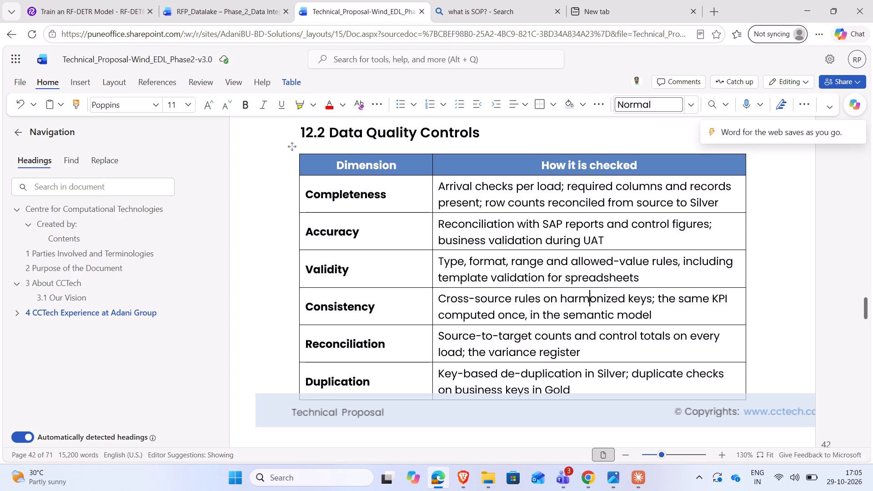
pyautogui.moveTo(587, 352); pyautogui.dragTo(442, 342)
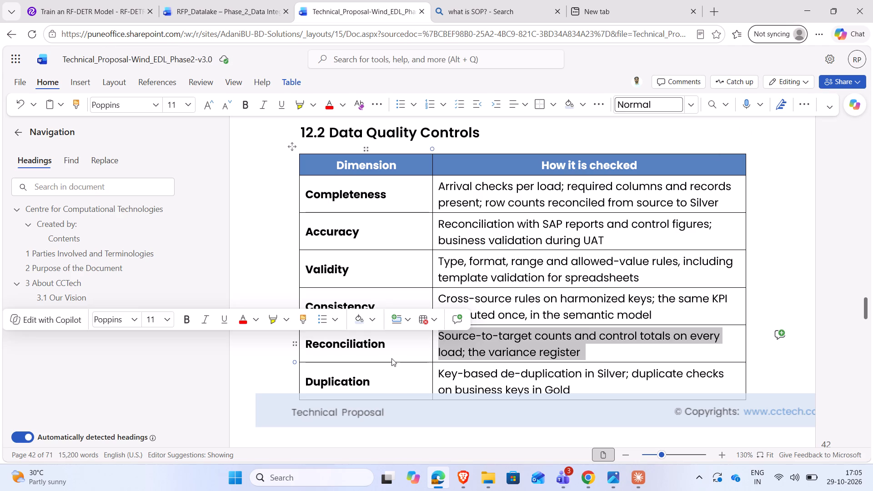
pyautogui.click(366, 351)
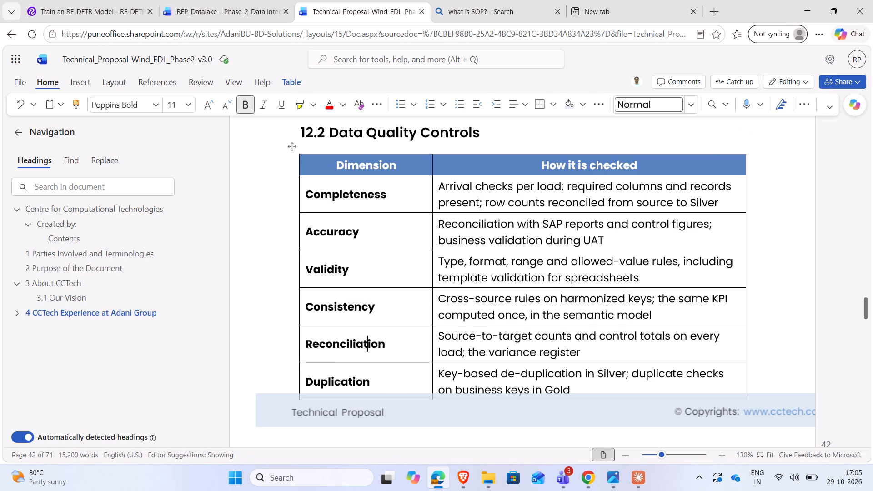
pyautogui.scroll(-6, 563, 365)
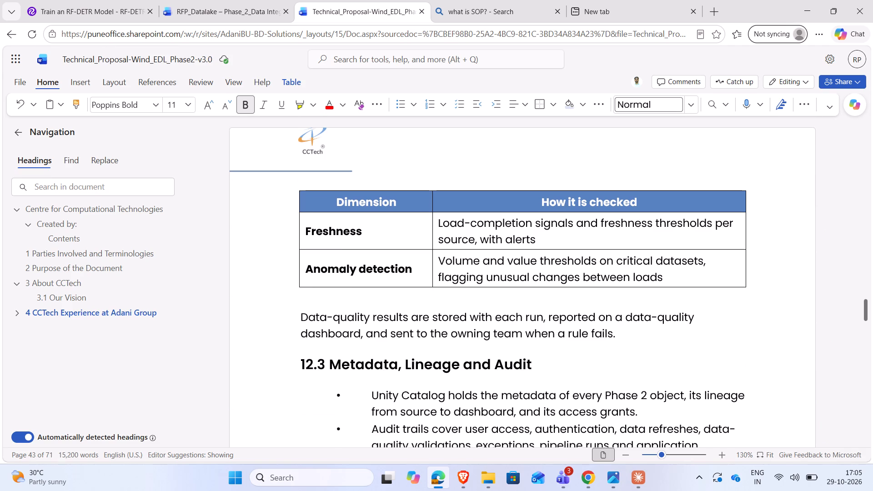
# Read the data-quality results paragraph and section 12.3's bullets on metadata, lineage and audit.
pyautogui.scroll(-2, 446, 325)
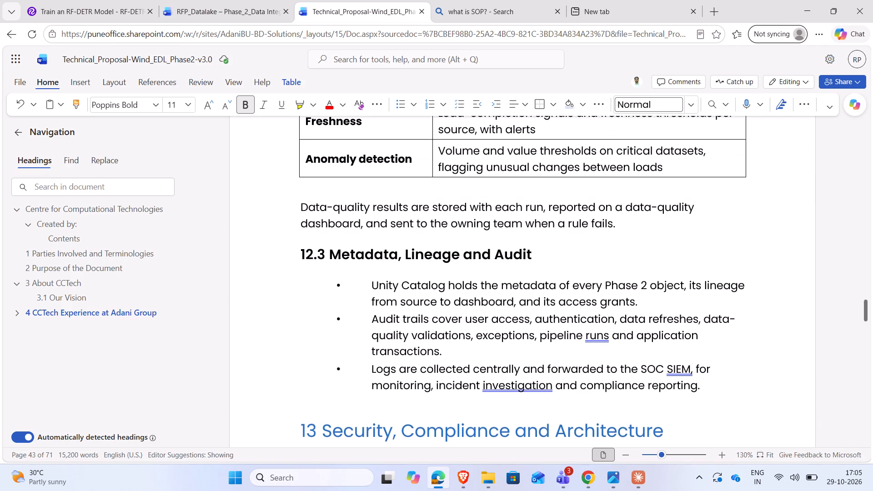
pyautogui.scroll(-1, 446, 325)
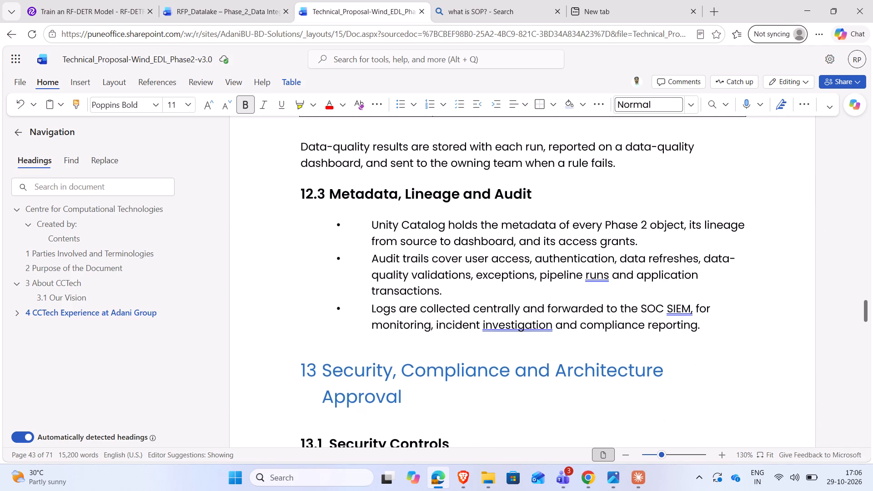
pyautogui.scroll(-1, 412, 297)
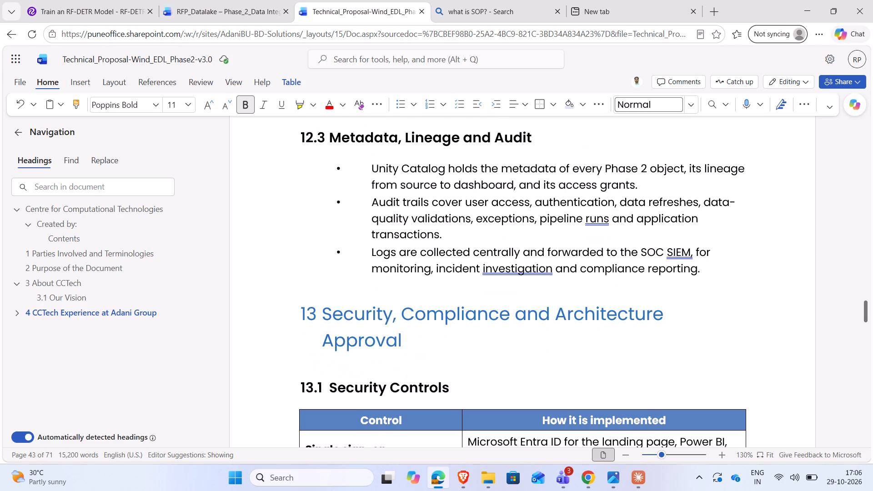
pyautogui.scroll(-1, 412, 297)
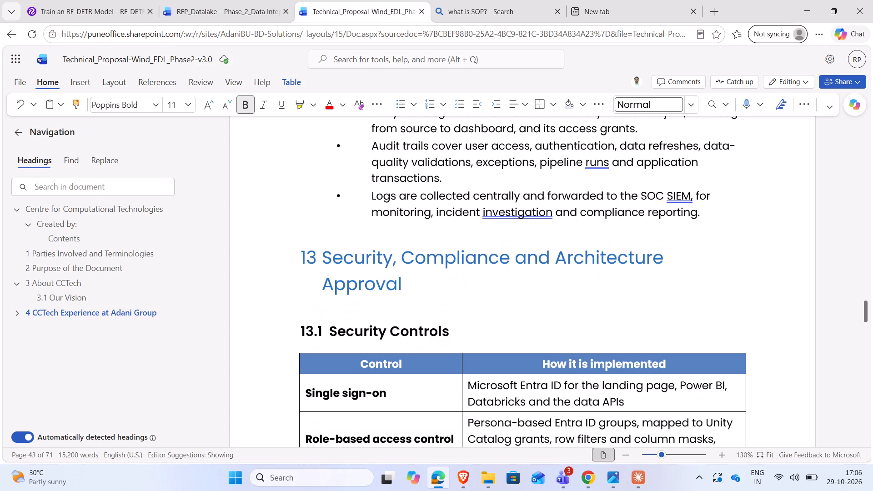
pyautogui.scroll(1, 412, 297)
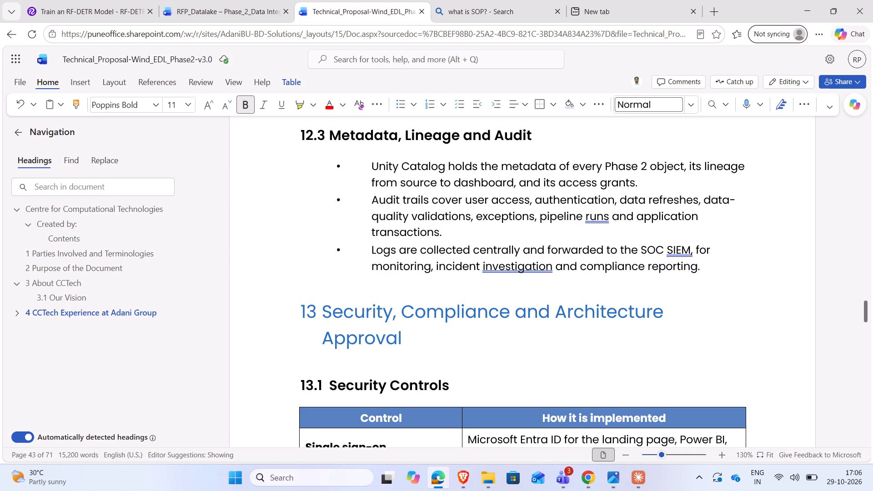
# Read the 13.1 Security Controls table from Single sign-on through Environment segregation, continuing onto page 44.
pyautogui.scroll(-3, 412, 297)
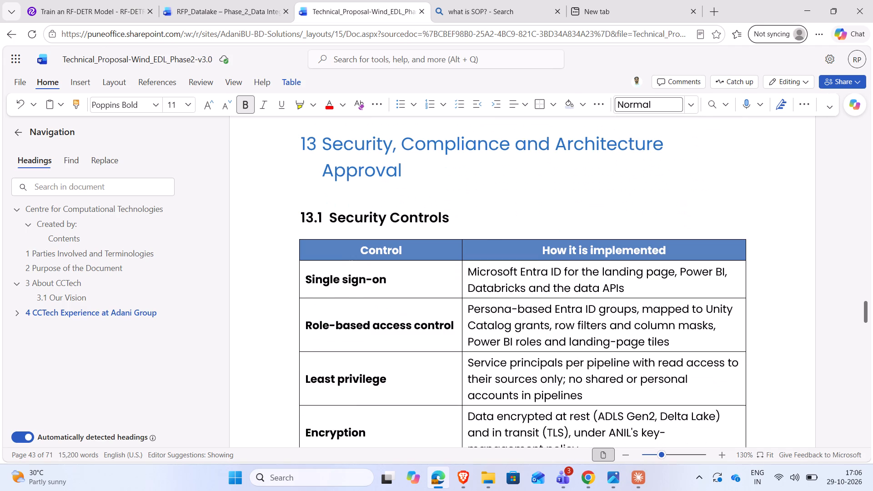
pyautogui.scroll(-2, 412, 297)
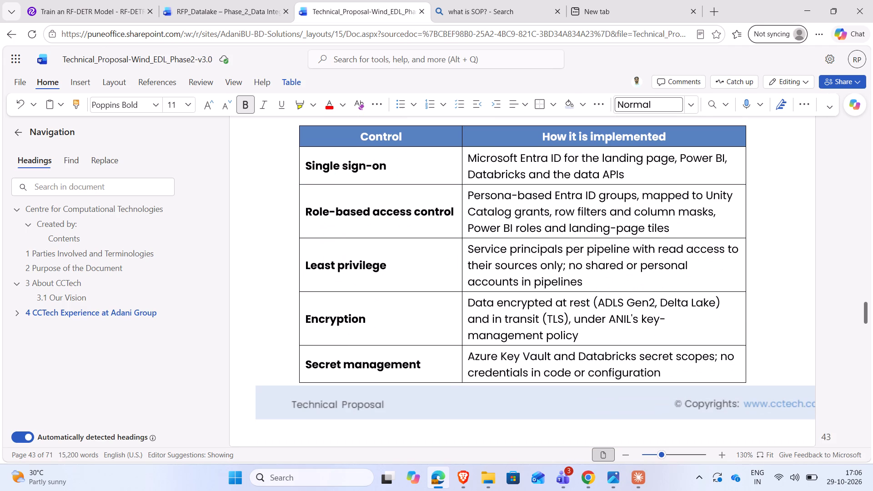
pyautogui.scroll(1, 412, 297)
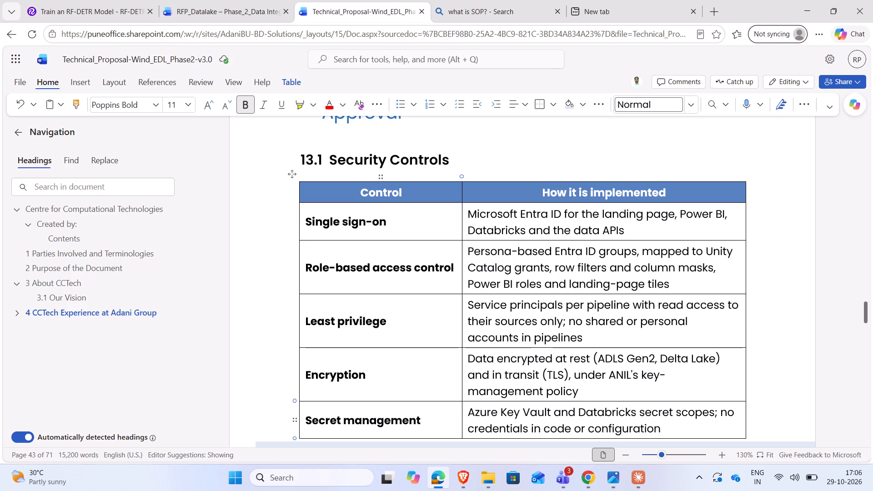
pyautogui.scroll(-3, 346, 369)
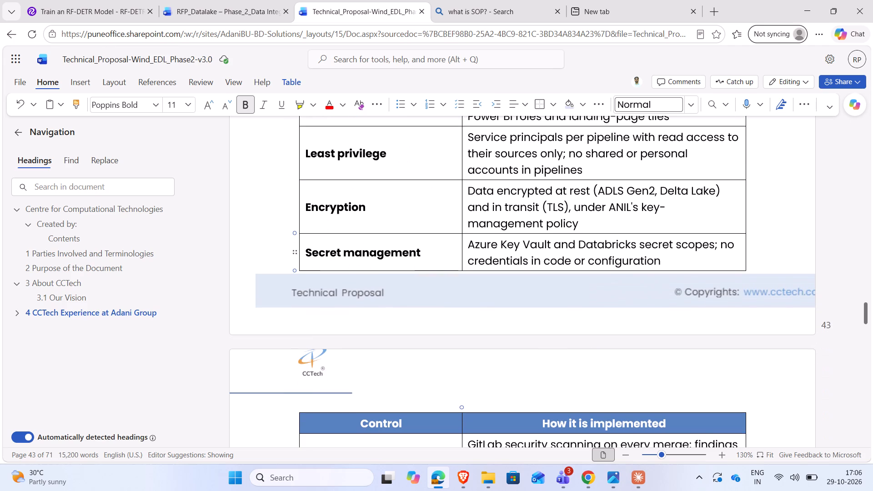
pyautogui.scroll(-2, 340, 362)
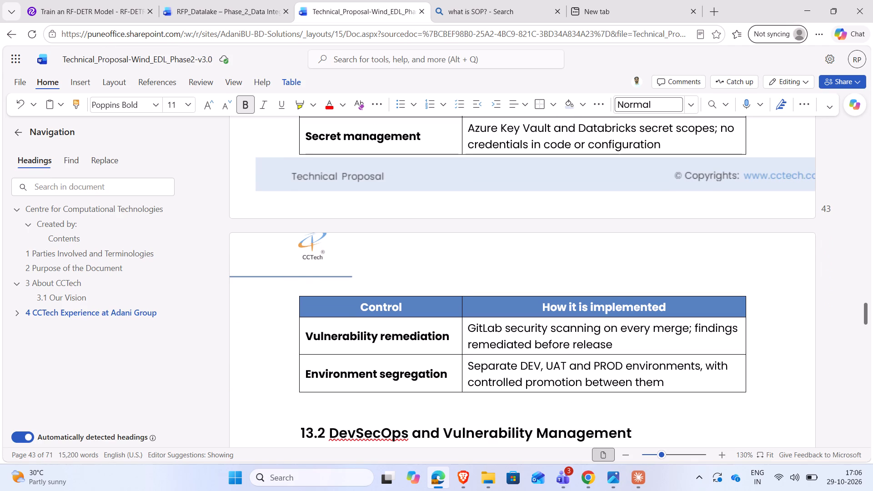
# Read section 13.2's bullets on version control, merge scanning, production migration and cybersecurity findings, marking phrases along the way.
pyautogui.scroll(-3, 346, 375)
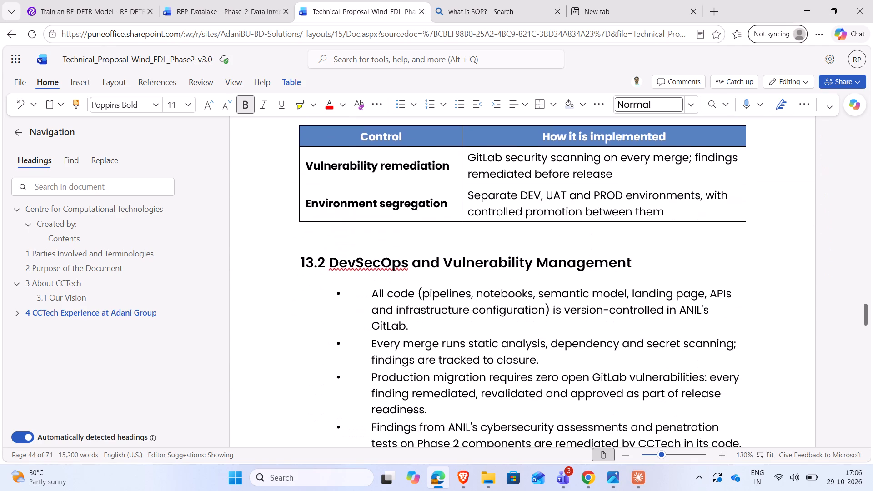
pyautogui.scroll(-1, 351, 376)
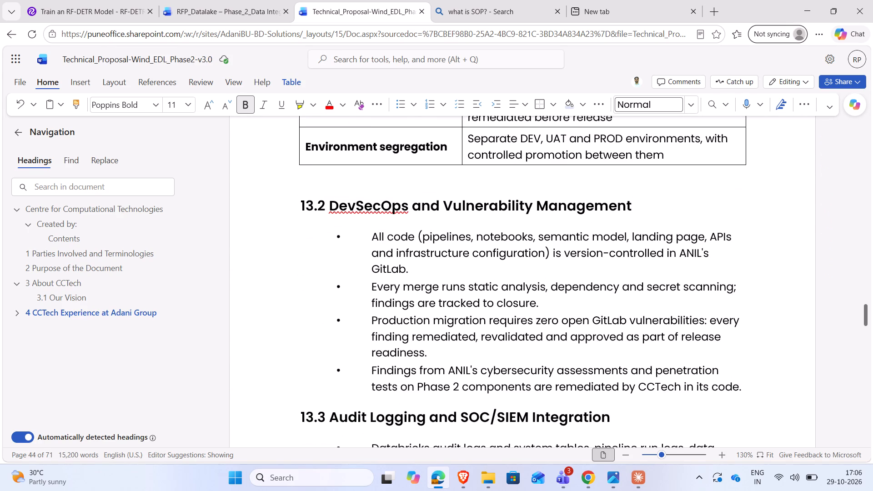
pyautogui.moveTo(556, 250); pyautogui.dragTo(647, 254)
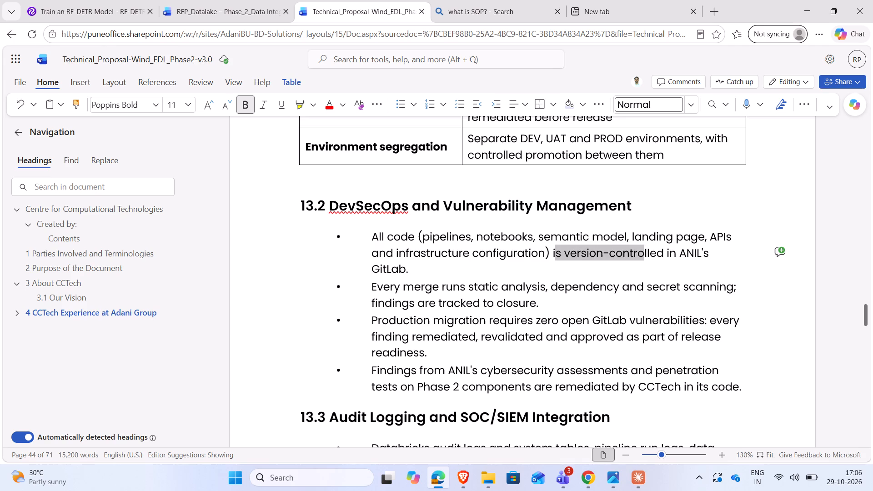
pyautogui.moveTo(647, 254); pyautogui.dragTo(710, 256)
pyautogui.click(415, 279)
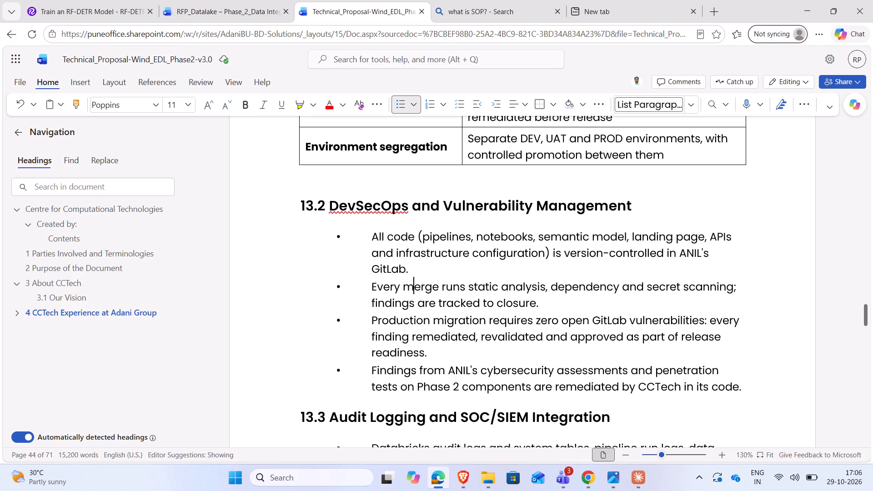
pyautogui.moveTo(381, 285); pyautogui.dragTo(450, 285)
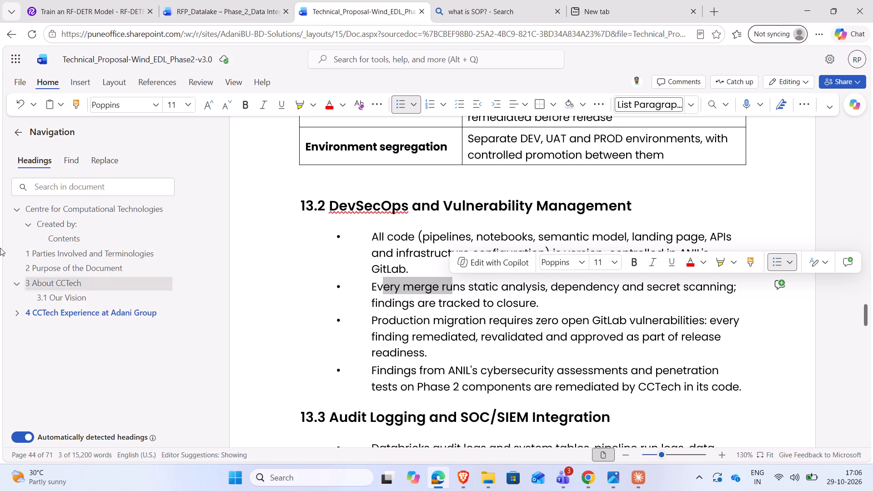
pyautogui.click(409, 312)
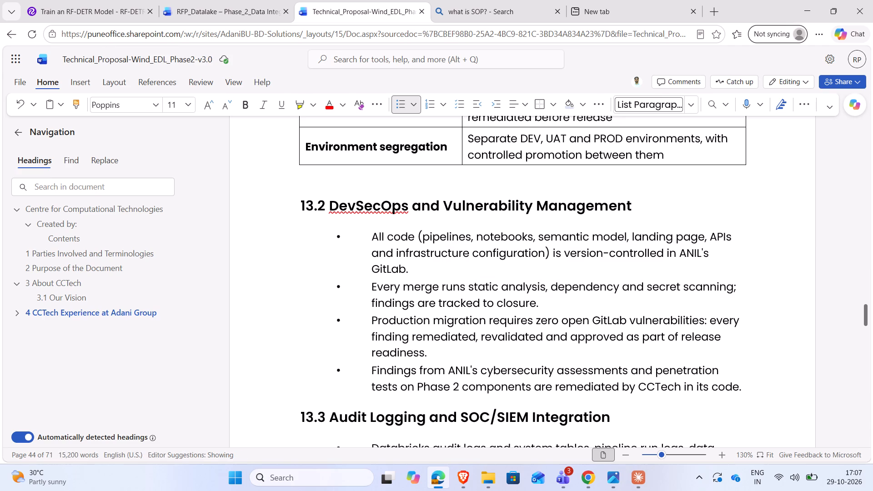
pyautogui.moveTo(484, 337); pyautogui.dragTo(502, 337)
pyautogui.click(441, 347)
pyautogui.click(482, 369)
pyautogui.moveTo(482, 369); pyautogui.dragTo(569, 370)
pyautogui.click(472, 386)
# Read section 13.3's audit logging and SOC/SIEM bullets and section 13.4's TAG approval support bullets.
pyautogui.scroll(-3, 457, 386)
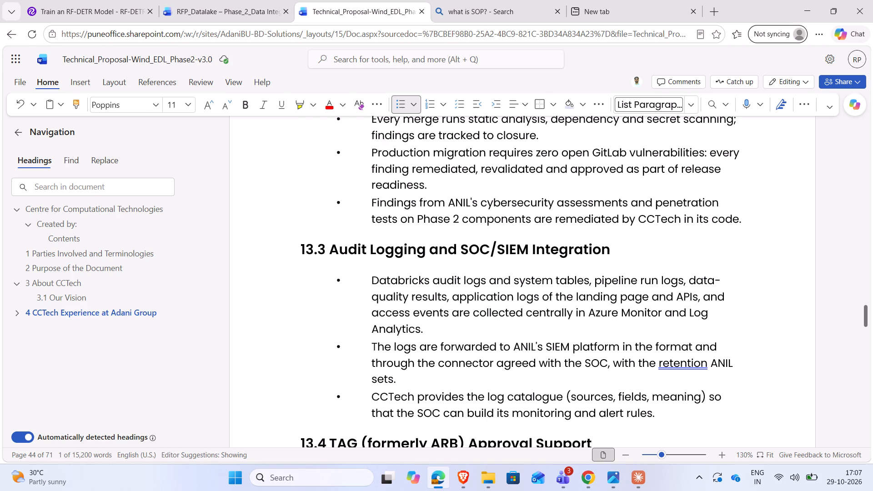
pyautogui.scroll(-2, 446, 374)
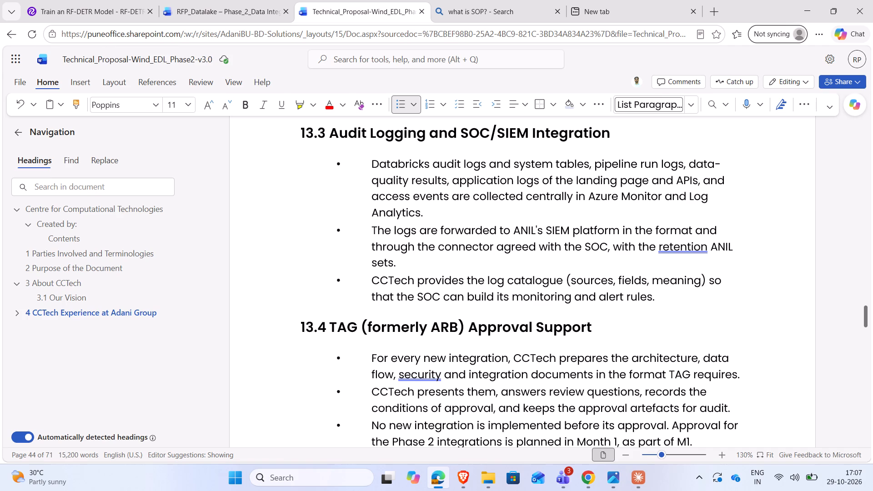
pyautogui.scroll(-1, 418, 362)
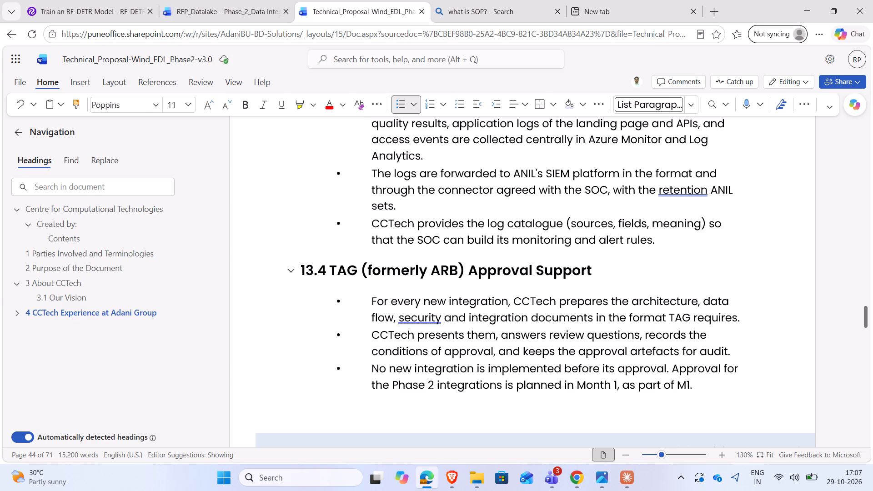
pyautogui.moveTo(506, 337); pyautogui.dragTo(582, 341)
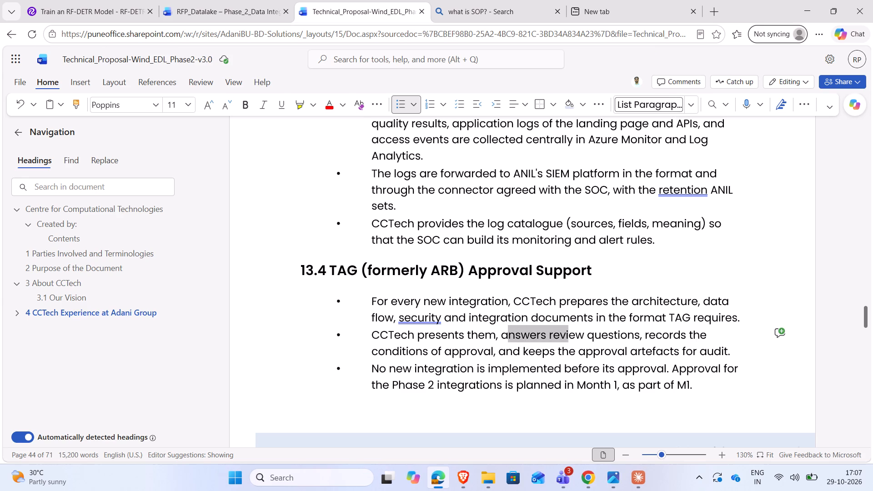
pyautogui.moveTo(582, 341); pyautogui.dragTo(620, 341)
pyautogui.moveTo(403, 349); pyautogui.dragTo(478, 353)
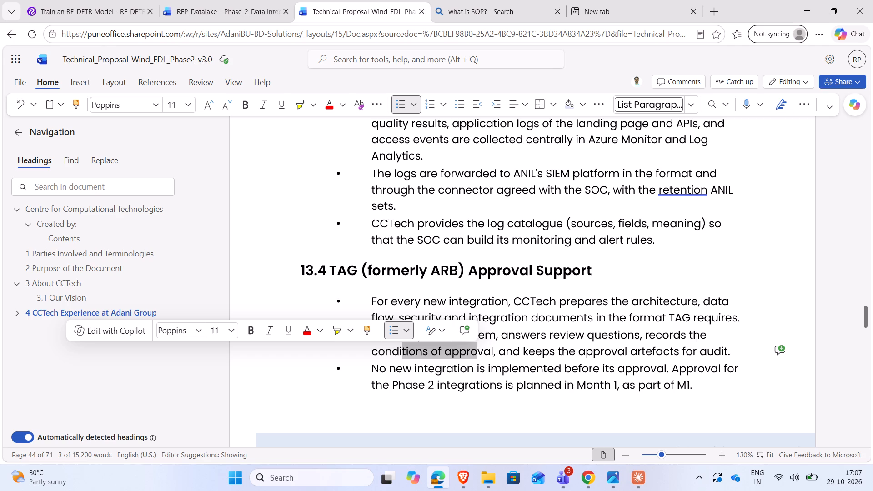
# Read section 13.5's bullets on ServiceNow requests and the dependency register on page 45.
pyautogui.scroll(-4, 621, 378)
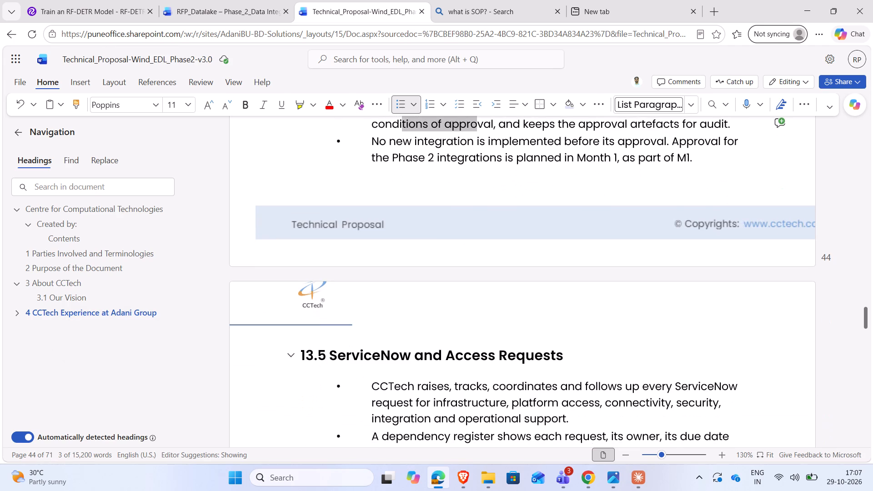
pyautogui.scroll(-2, 589, 360)
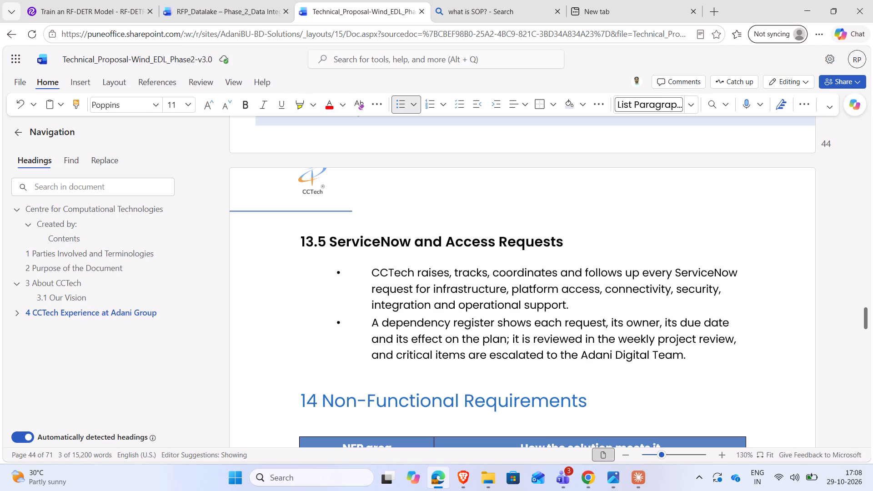
# Skim the section 14 Non-Functional Requirements table from Scalability through Compliance.
pyautogui.scroll(-2, 470, 320)
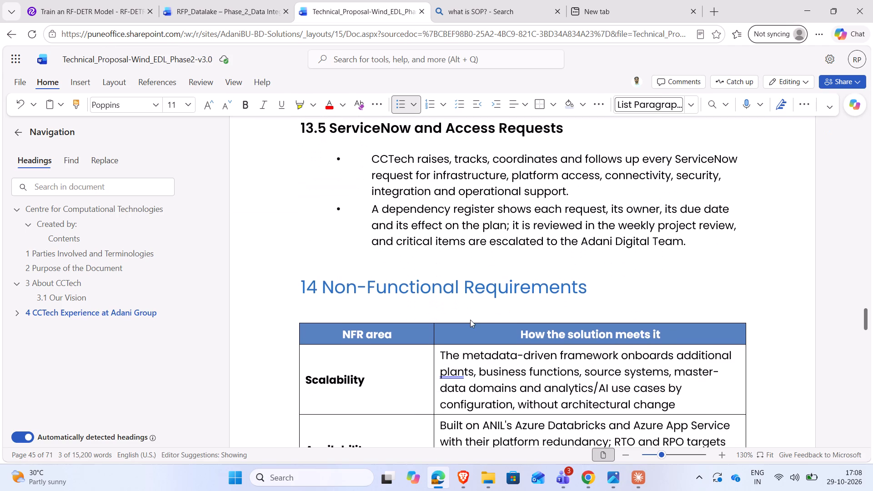
pyautogui.scroll(-5, 470, 320)
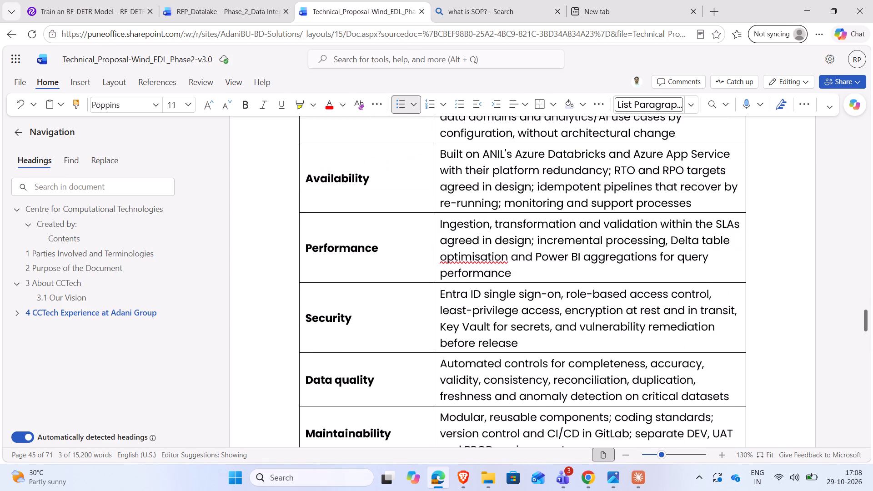
pyautogui.scroll(-8, 465, 321)
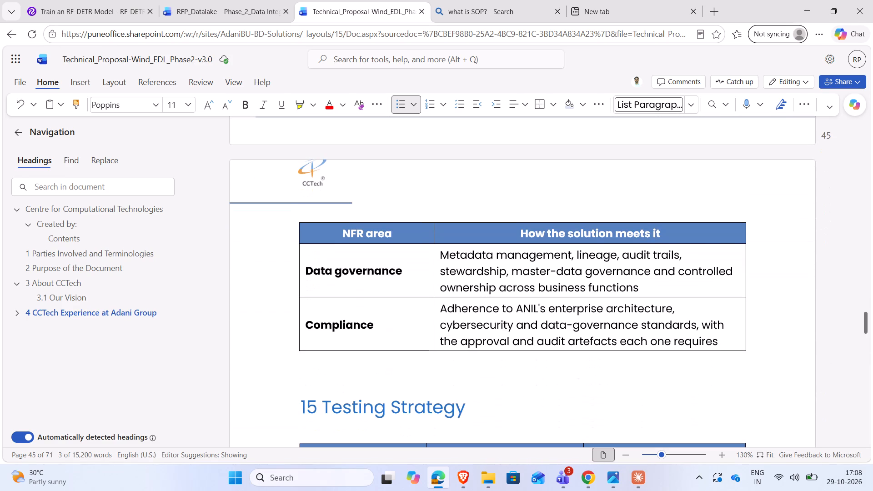
# Skim the section 15 Testing Strategy table from Unit testing to User acceptance testing and the UAT sign-off conditions.
pyautogui.scroll(-5, 465, 321)
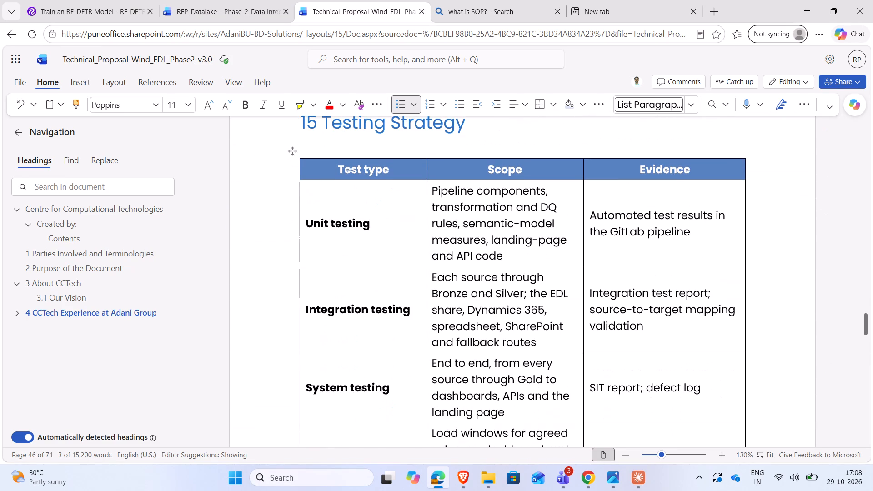
pyautogui.scroll(-8, 465, 321)
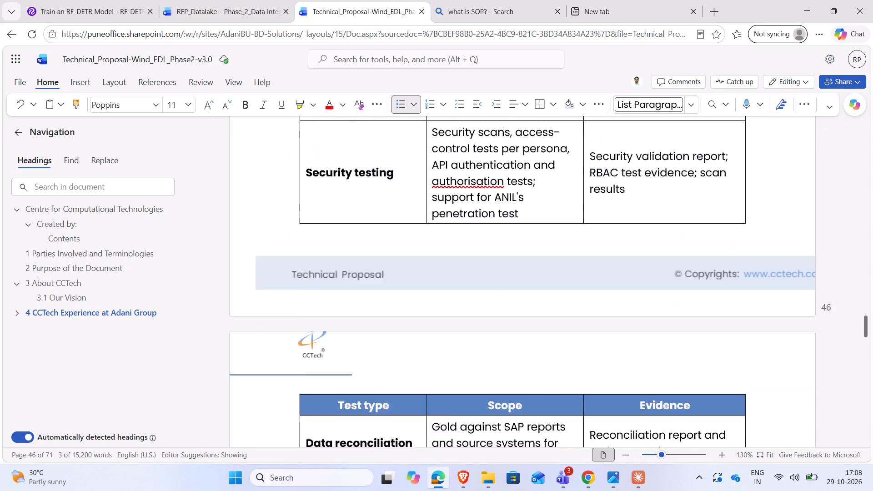
pyautogui.scroll(-6, 465, 321)
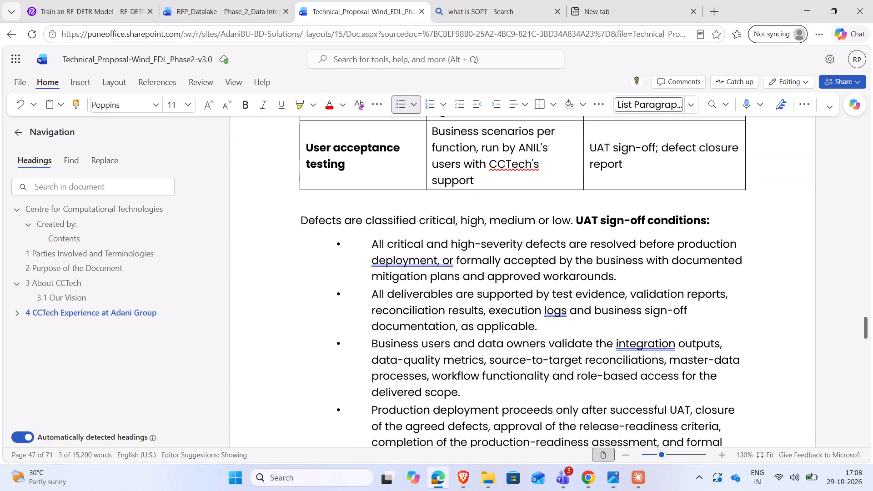
# Read the delivery plan's monthly bullets on page 47, from Month 1 (W1-W4) through Month 3 (W11-W12), checking weeks and milestones.
pyautogui.scroll(-6, 465, 321)
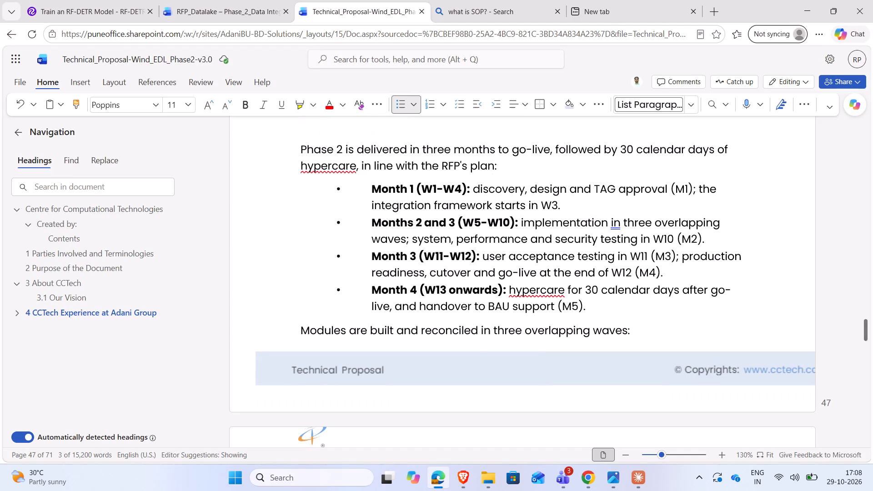
pyautogui.moveTo(597, 186); pyautogui.dragTo(643, 187)
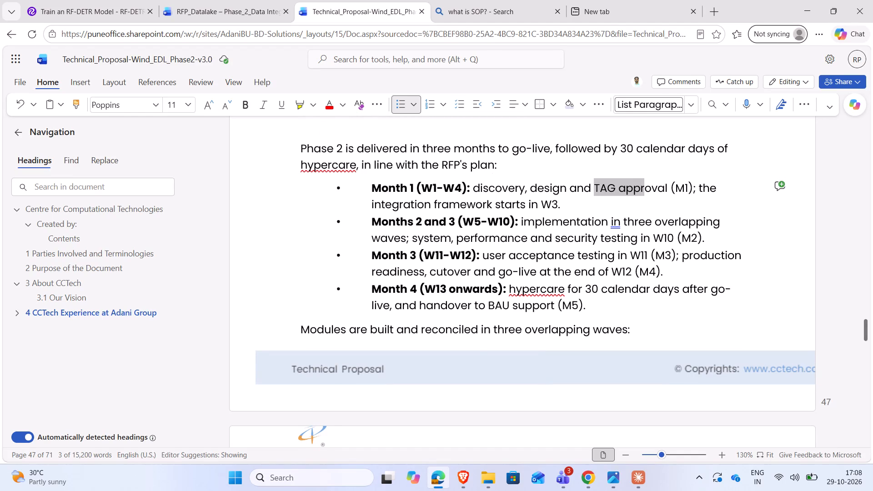
pyautogui.moveTo(643, 187); pyautogui.dragTo(657, 188)
pyautogui.click(455, 200)
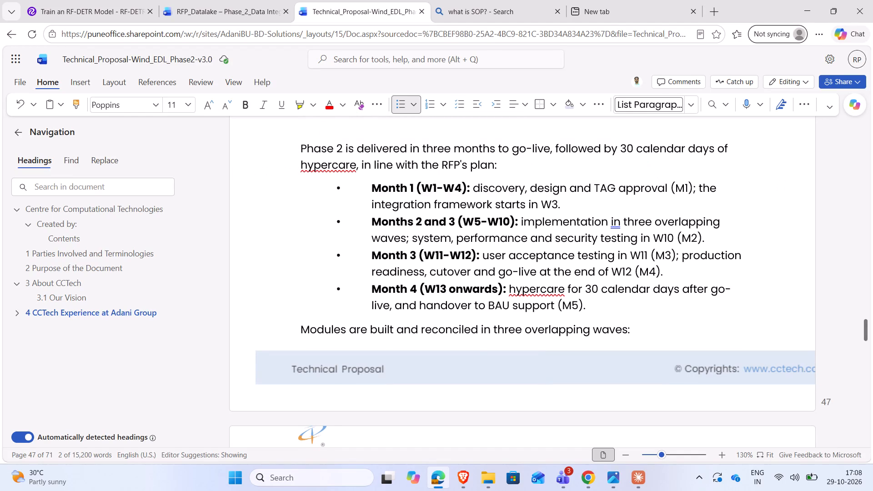
pyautogui.moveTo(562, 202); pyautogui.dragTo(479, 189)
pyautogui.click(455, 225)
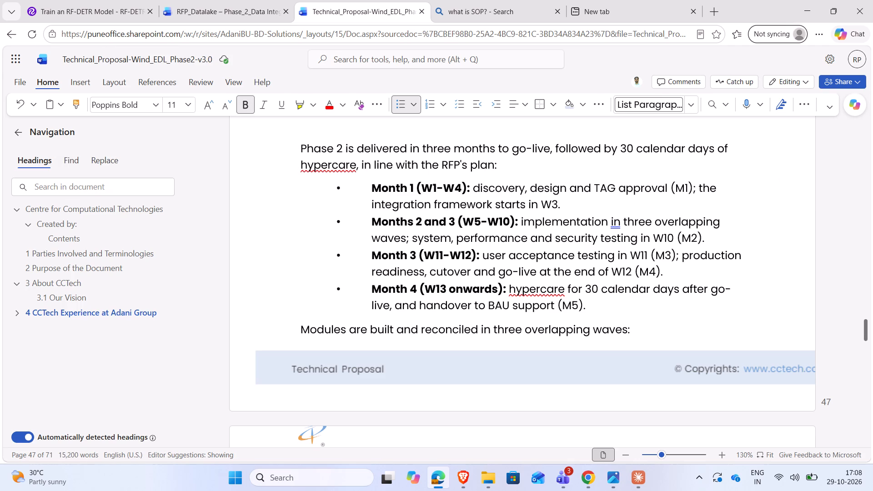
pyautogui.moveTo(717, 236); pyautogui.dragTo(677, 234)
pyautogui.moveTo(677, 234); pyautogui.dragTo(668, 234)
pyautogui.click(519, 250)
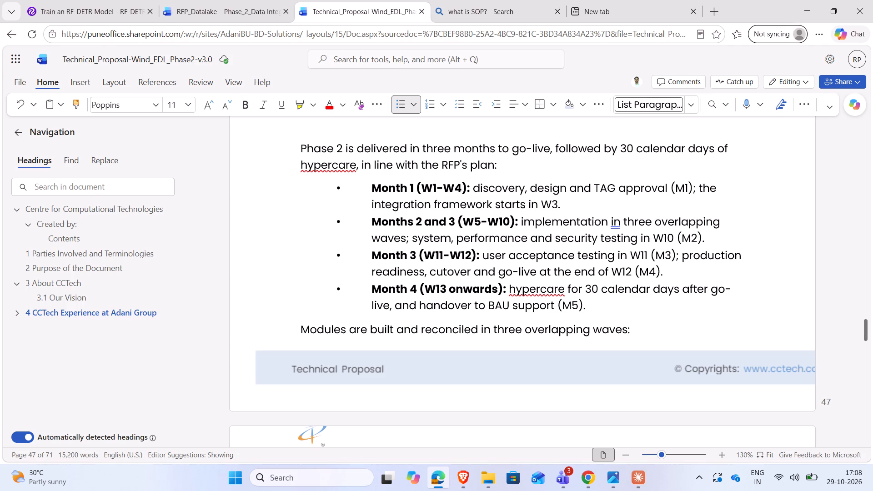
pyautogui.moveTo(475, 271); pyautogui.dragTo(594, 269)
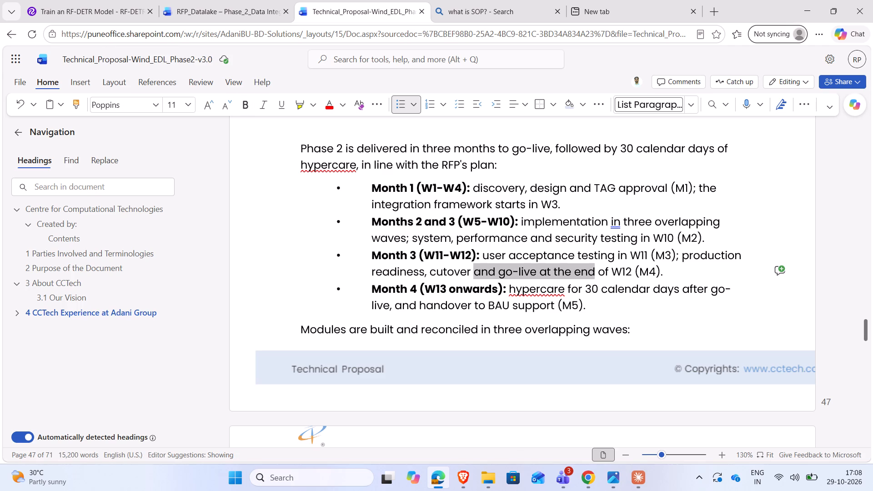
pyautogui.moveTo(594, 269); pyautogui.dragTo(663, 269)
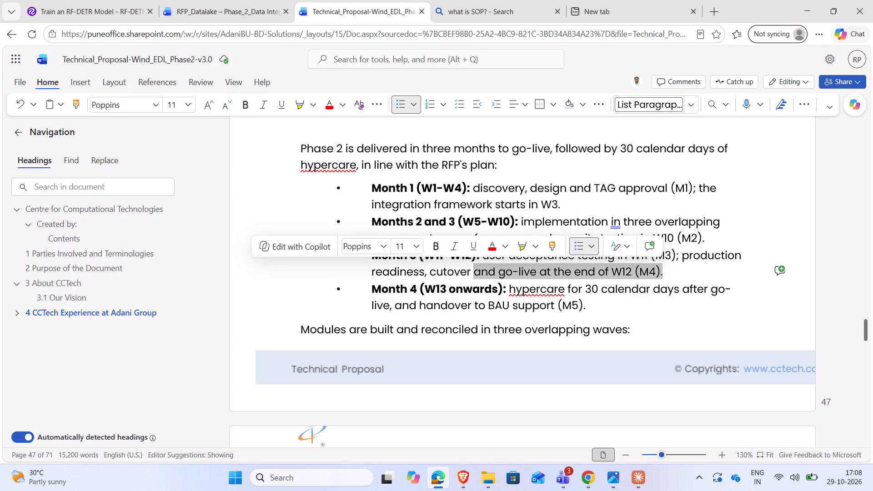
pyautogui.click(642, 269)
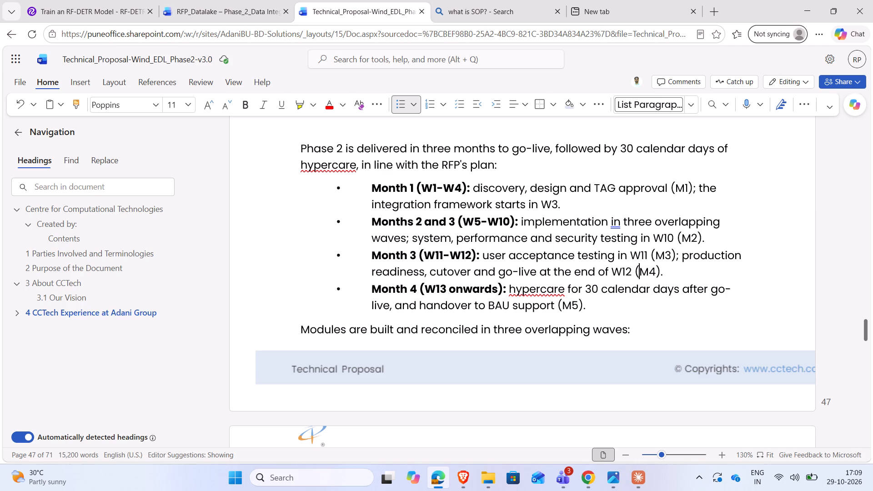
# Reread the Months 2 and 3 bullets on system, performance and security testing, user acceptance testing, cutover and go-live.
pyautogui.click(502, 182)
pyautogui.click(544, 192)
pyautogui.moveTo(418, 235); pyautogui.dragTo(447, 240)
pyautogui.moveTo(467, 238); pyautogui.dragTo(497, 244)
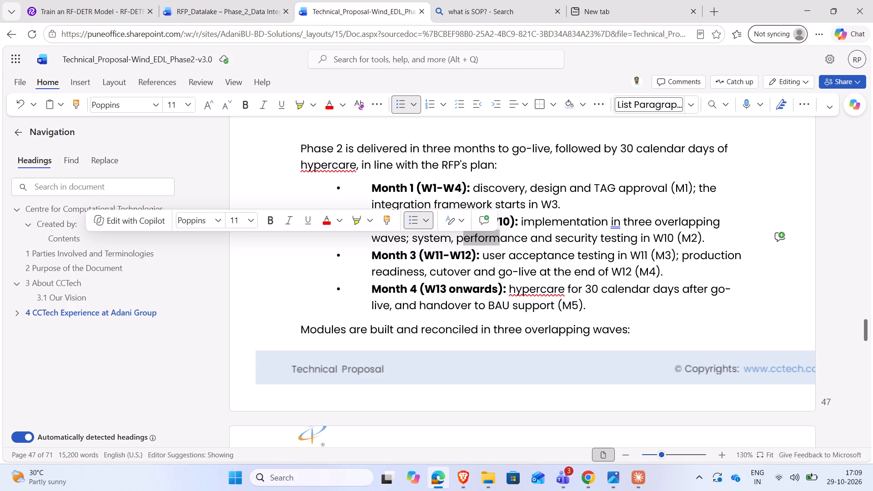
pyautogui.moveTo(541, 241); pyautogui.dragTo(604, 245)
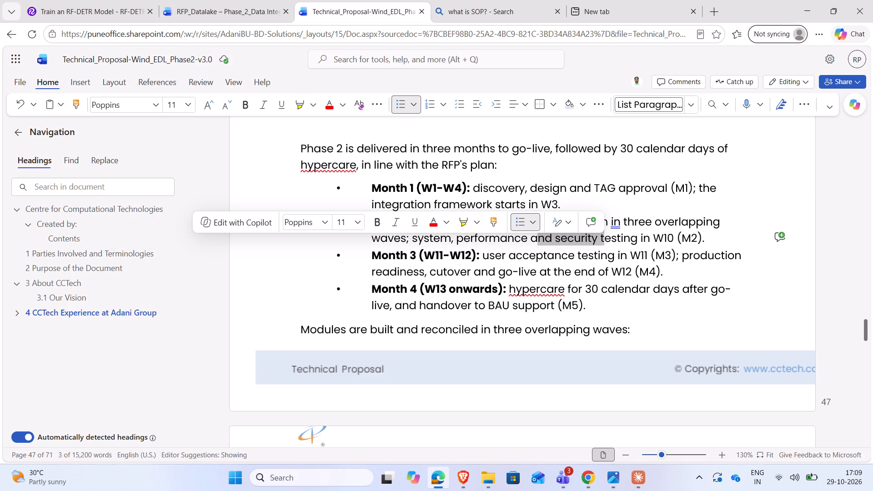
pyautogui.click(593, 255)
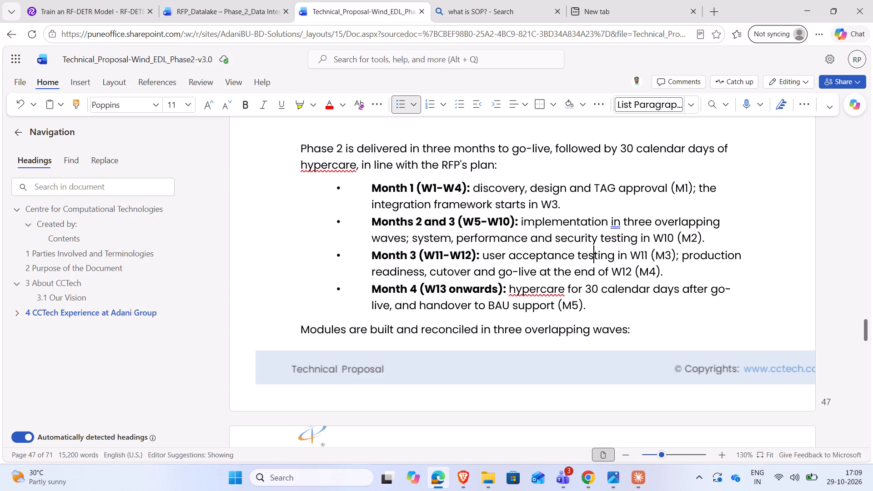
pyautogui.moveTo(519, 257); pyautogui.dragTo(599, 258)
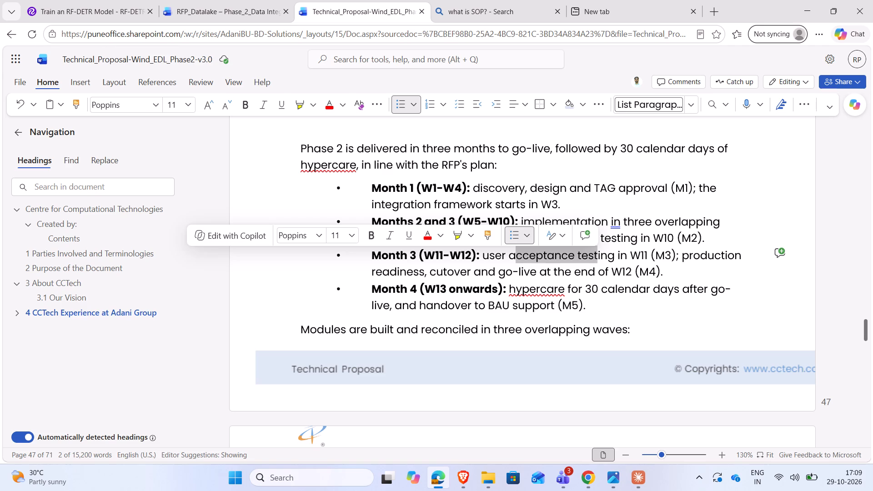
pyautogui.moveTo(648, 253); pyautogui.dragTo(619, 255)
pyautogui.moveTo(682, 256); pyautogui.dragTo(683, 255)
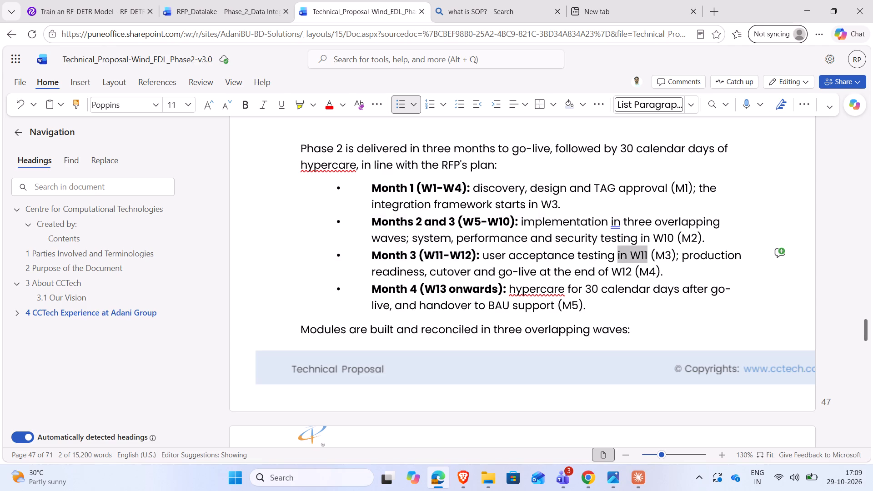
pyautogui.moveTo(683, 255); pyautogui.dragTo(698, 266)
pyautogui.click(482, 270)
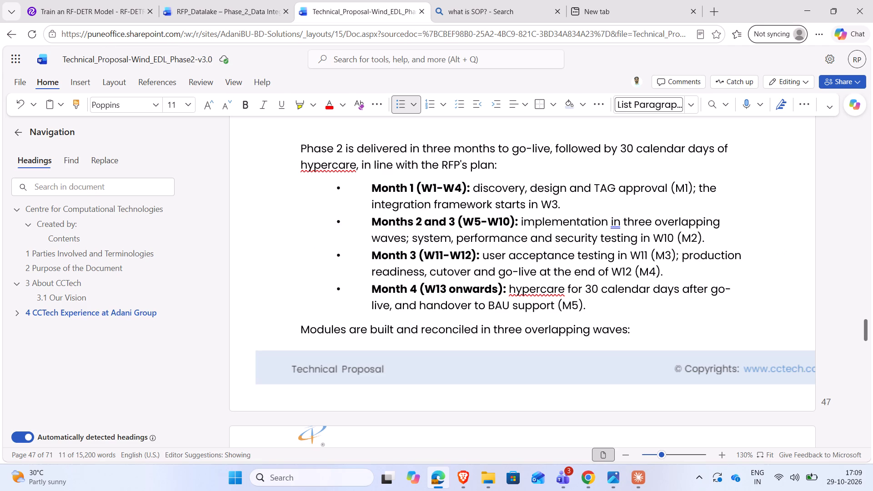
pyautogui.moveTo(432, 271); pyautogui.dragTo(644, 271)
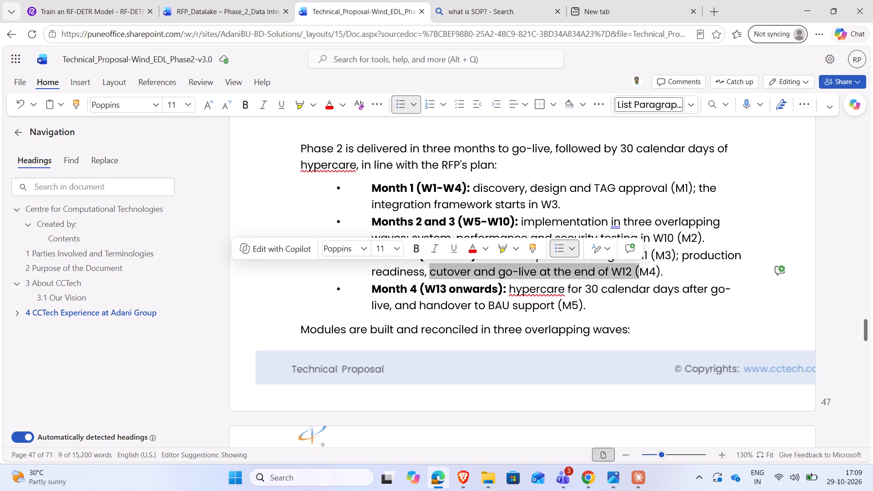
pyautogui.click(339, 285)
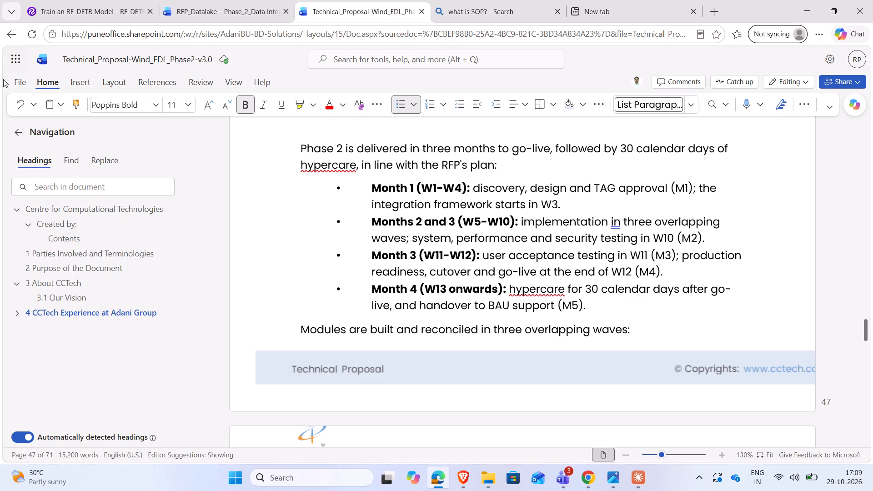
# Read the three overlapping waves on page 48 and the Stream 1 data route bullet under Two parallel streams.
pyautogui.scroll(-2, 281, 177)
pyautogui.scroll(-6, 354, 198)
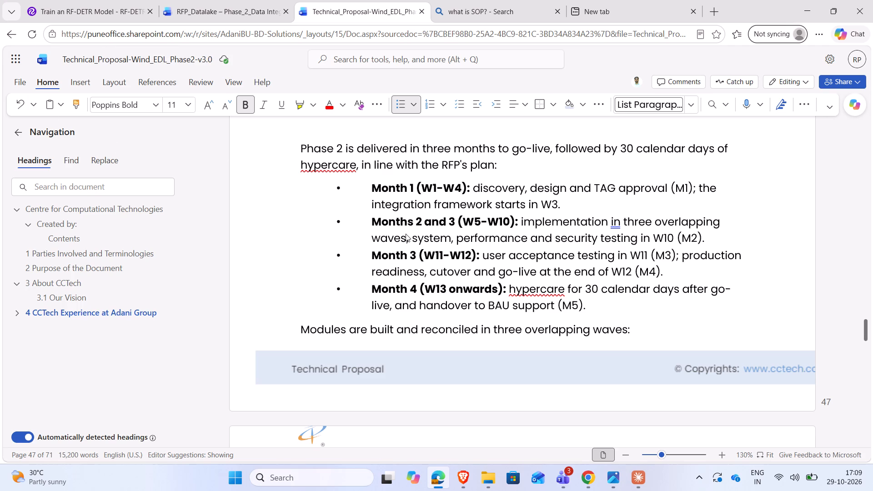
pyautogui.click(406, 234)
pyautogui.scroll(-4, 406, 234)
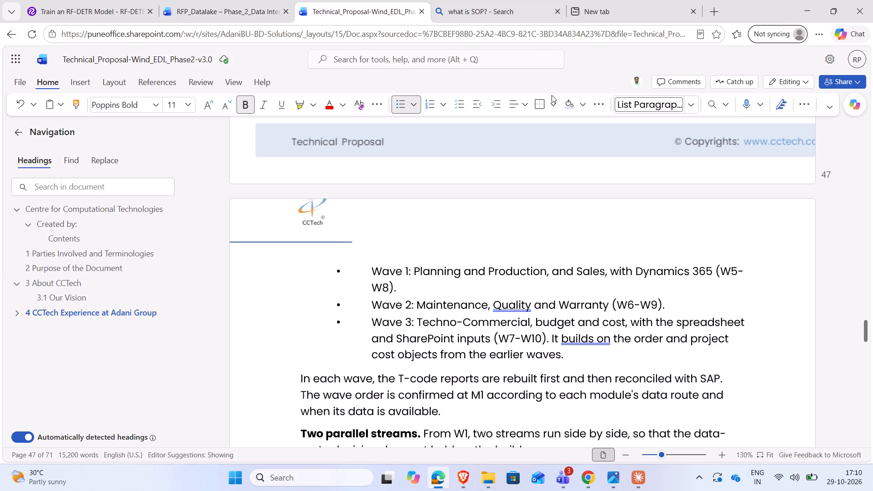
pyautogui.scroll(-2, 453, 244)
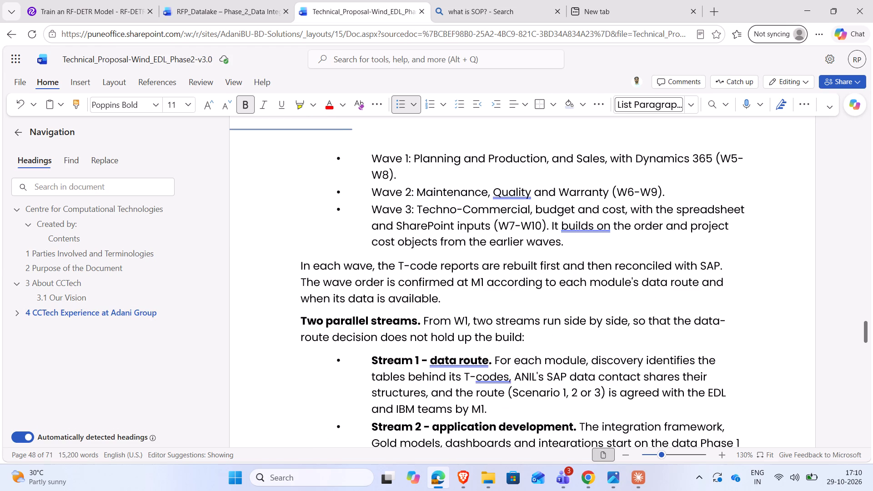
pyautogui.moveTo(472, 316); pyautogui.dragTo(645, 321)
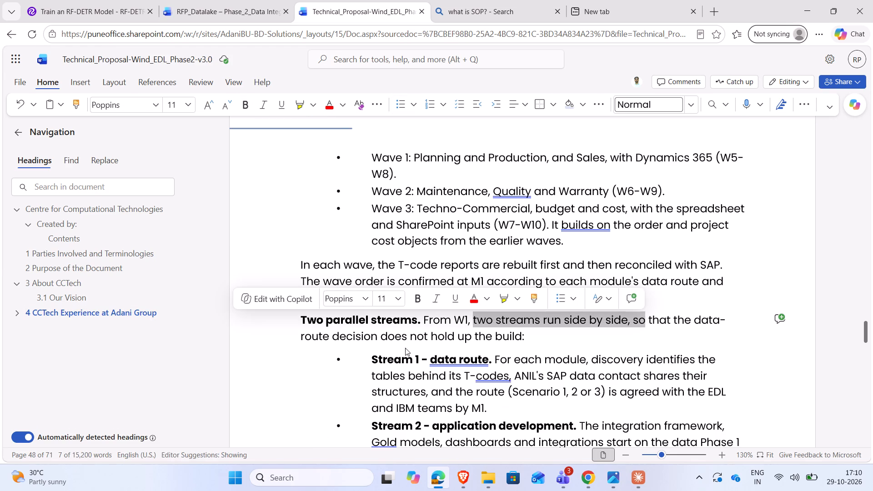
pyautogui.click(424, 376)
pyautogui.moveTo(462, 414); pyautogui.dragTo(509, 416)
pyautogui.scroll(-1, 511, 337)
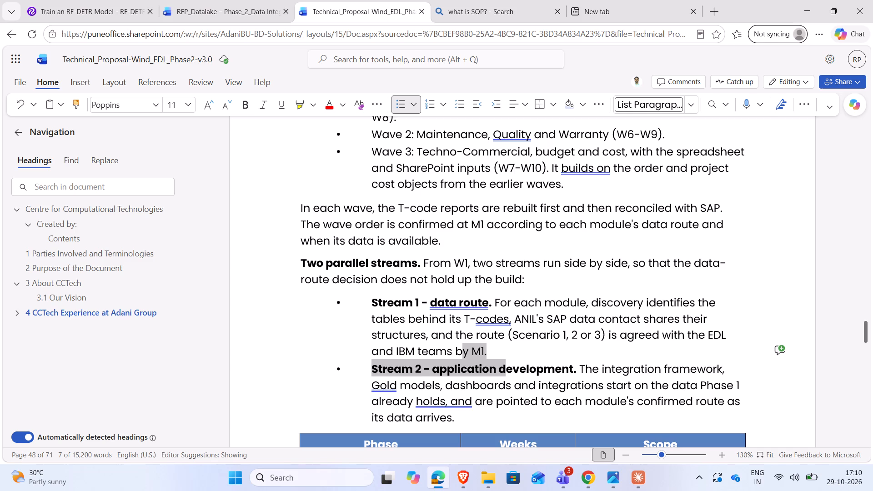
pyautogui.moveTo(451, 334); pyautogui.dragTo(507, 337)
pyautogui.moveTo(608, 333); pyautogui.dragTo(725, 349)
pyautogui.click(481, 361)
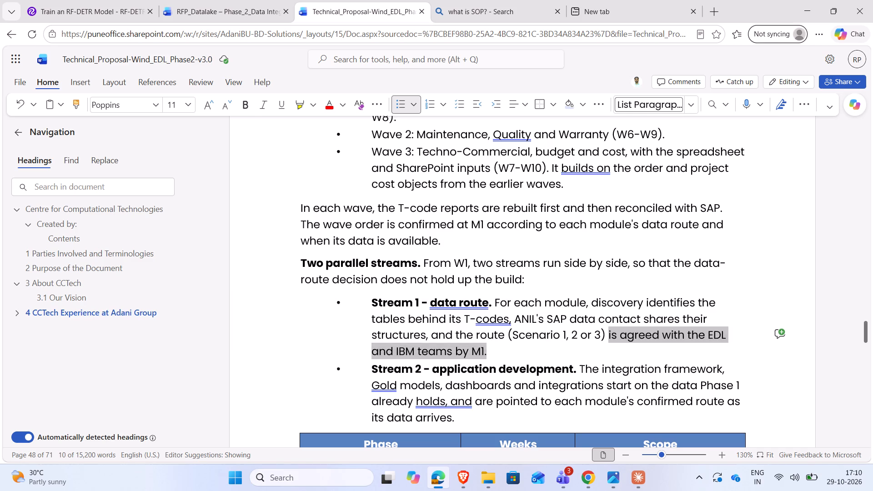
pyautogui.moveTo(496, 356); pyautogui.dragTo(396, 347)
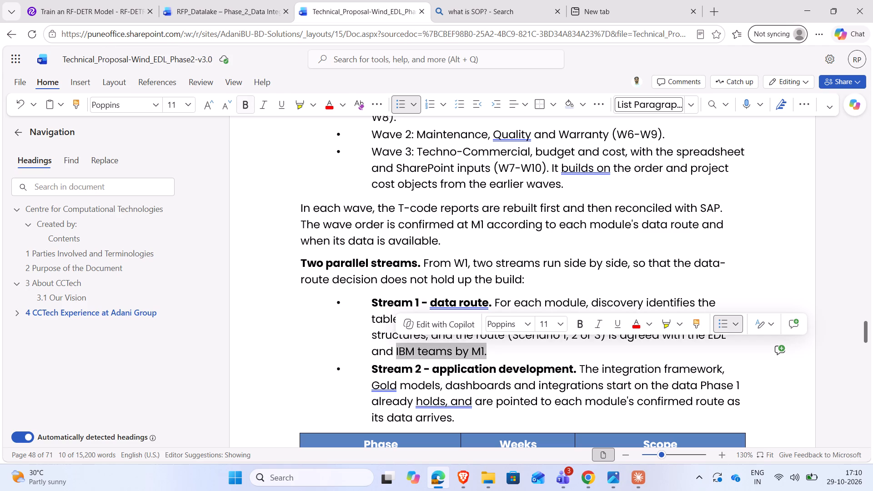
pyautogui.click(332, 224)
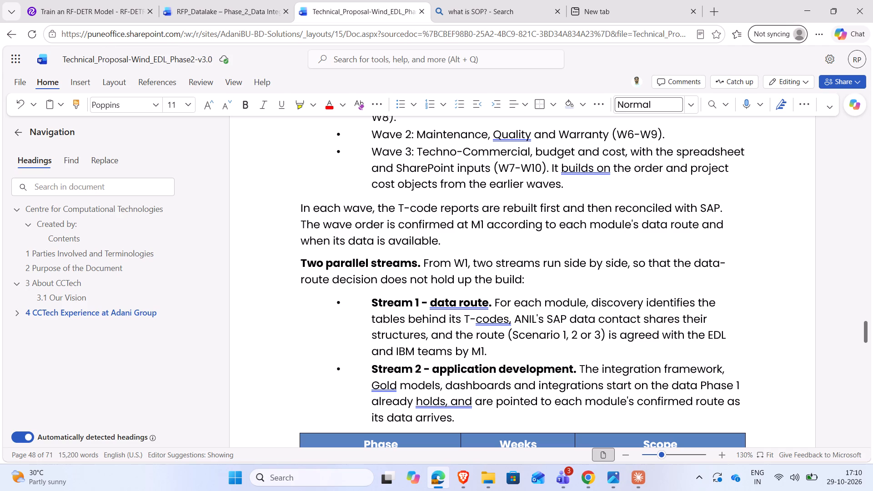
# Read the Stream 2 application development bullet on Phase 1 data and each module's confirmed route.
pyautogui.scroll(-1, 450, 326)
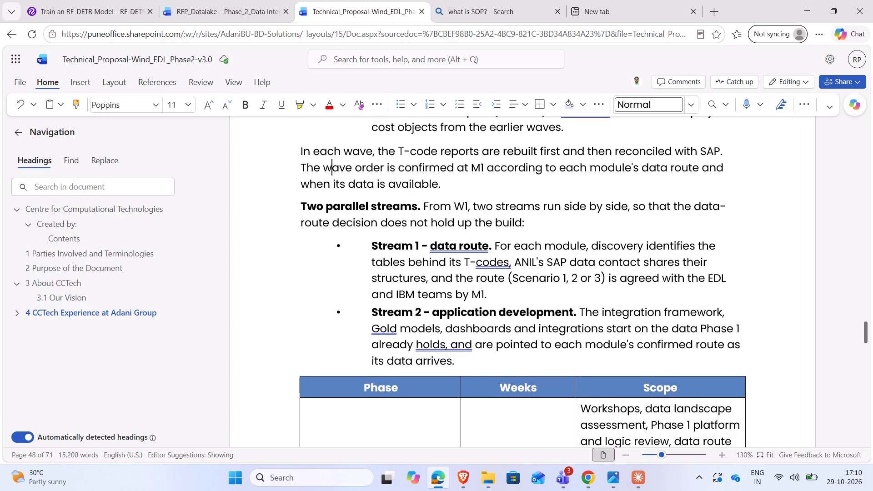
pyautogui.moveTo(409, 323); pyautogui.dragTo(421, 326)
pyautogui.moveTo(461, 325); pyautogui.dragTo(472, 322)
pyautogui.moveTo(557, 329); pyautogui.dragTo(595, 330)
pyautogui.moveTo(643, 327); pyautogui.dragTo(722, 332)
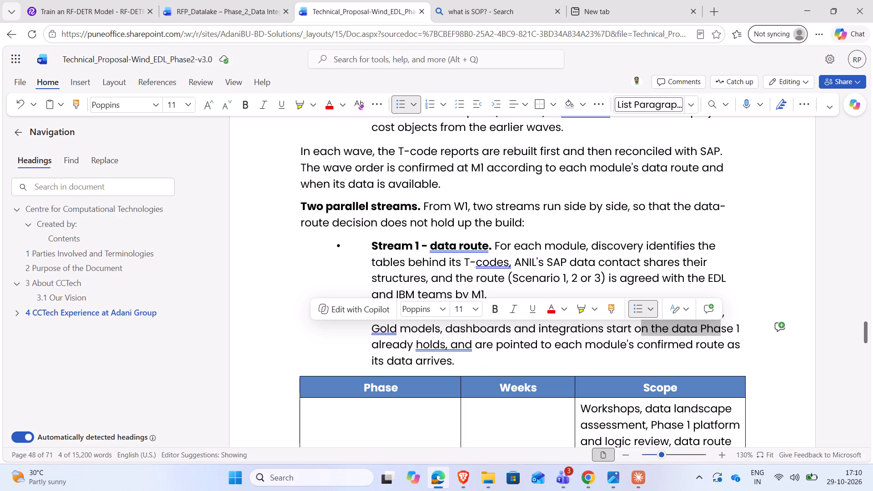
pyautogui.moveTo(371, 348); pyautogui.dragTo(409, 350)
pyautogui.moveTo(492, 346); pyautogui.dragTo(527, 346)
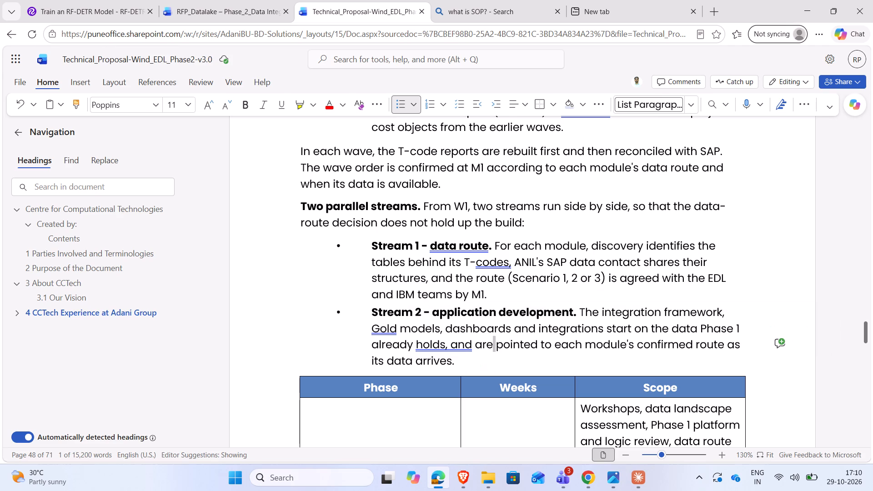
pyautogui.moveTo(527, 346); pyautogui.dragTo(614, 343)
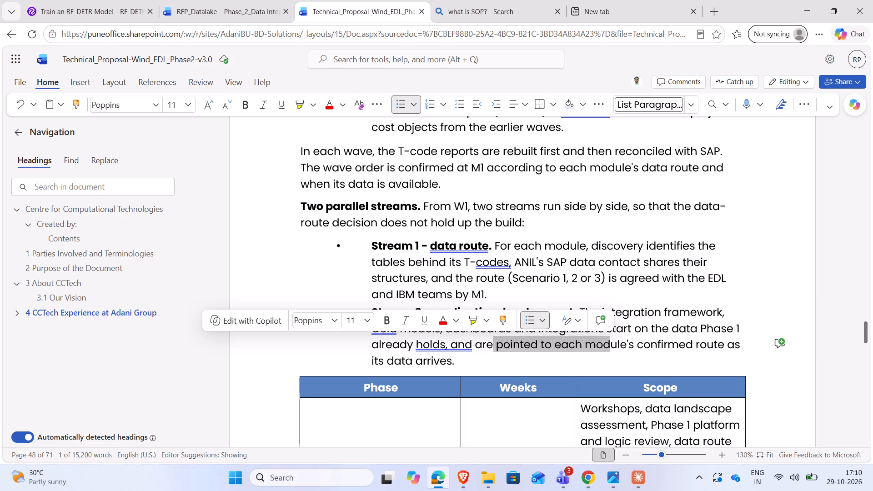
pyautogui.click(562, 235)
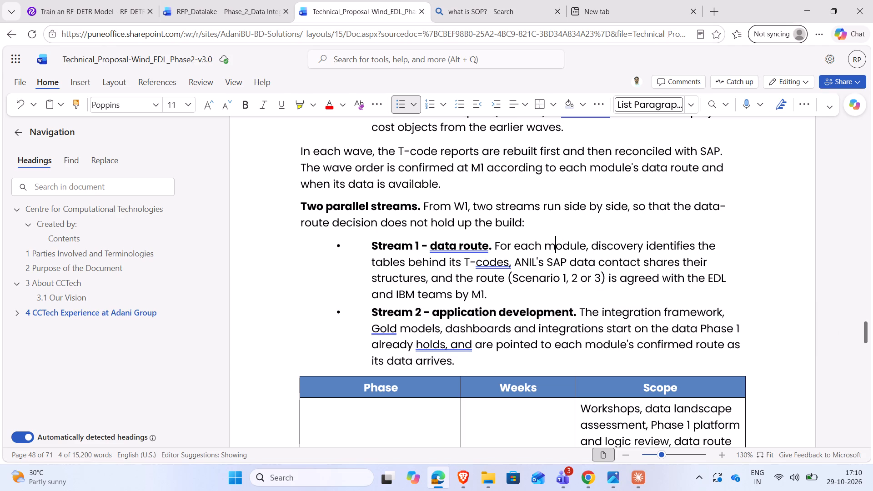
# Read the phase table's Discovery, design and TAG approval and Integration framework and Bronze/Silver rows on page 48, checking weeks and scope.
pyautogui.scroll(-3, 514, 262)
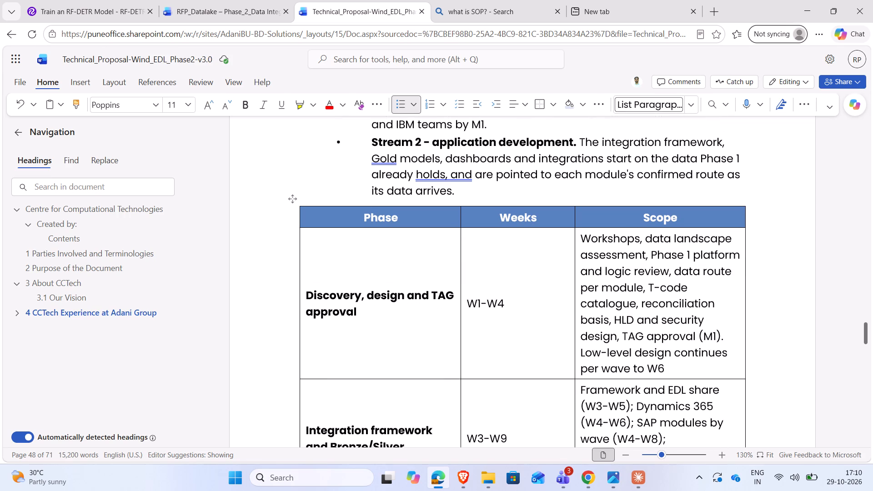
pyautogui.scroll(-1, 361, 304)
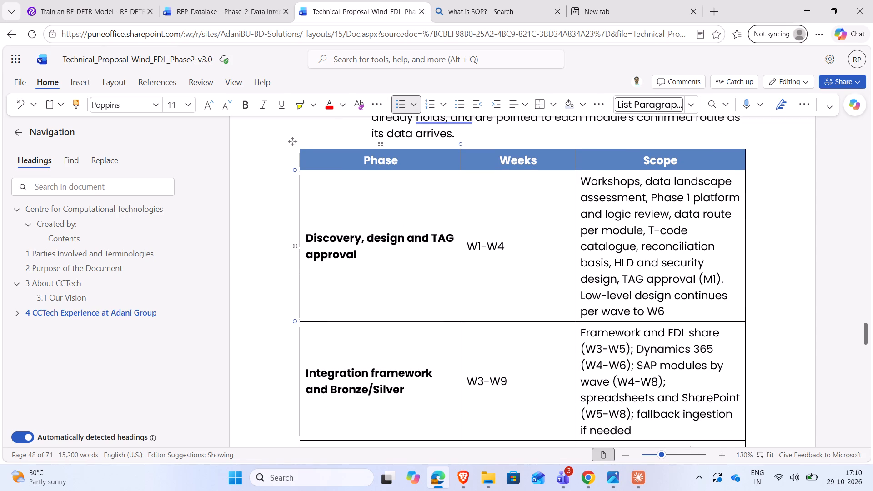
pyautogui.moveTo(356, 260); pyautogui.dragTo(300, 236)
pyautogui.moveTo(508, 249); pyautogui.dragTo(472, 245)
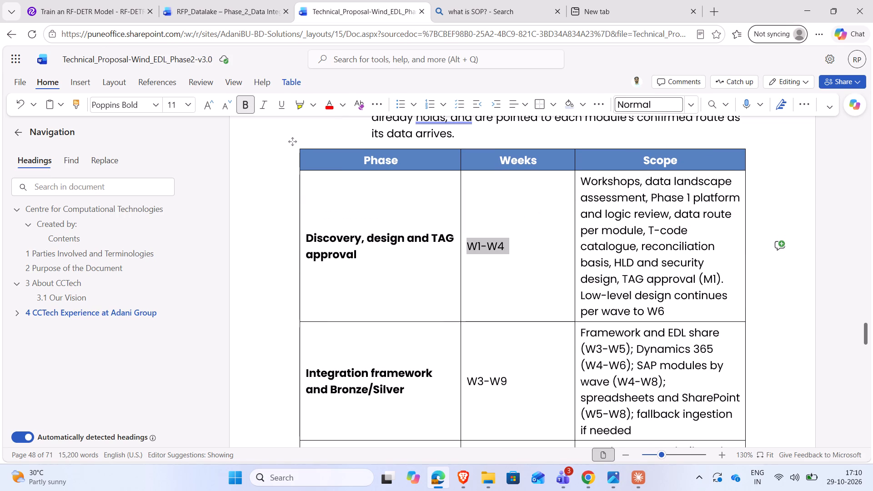
pyautogui.moveTo(472, 245); pyautogui.dragTo(467, 245)
pyautogui.click(410, 258)
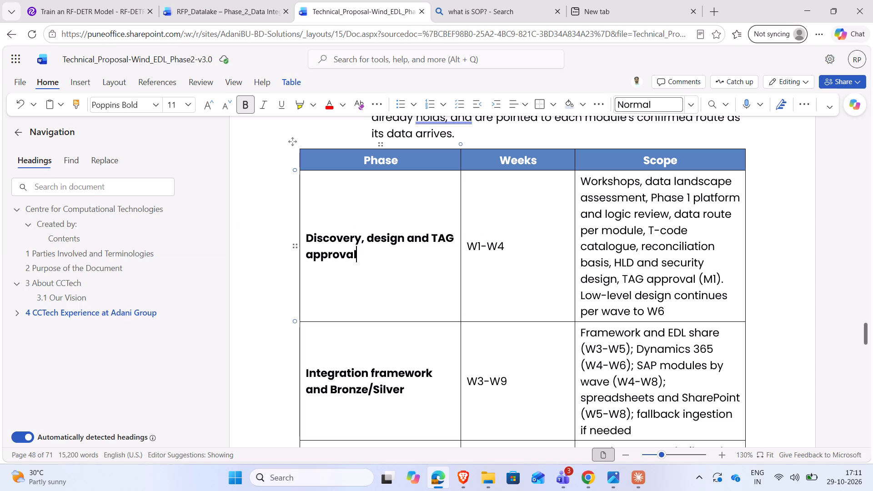
pyautogui.moveTo(415, 389); pyautogui.dragTo(332, 373)
pyautogui.click(485, 385)
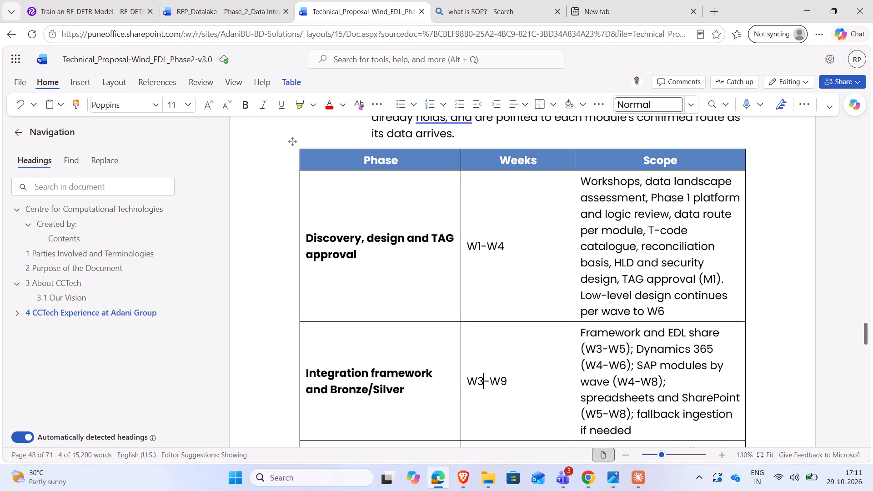
# Reread the phase table's page 48 rows from Discovery through Wave 1 - Planning, Production, Sales, comparing their weeks and scope.
pyautogui.scroll(-1, 477, 378)
pyautogui.scroll(1, 475, 367)
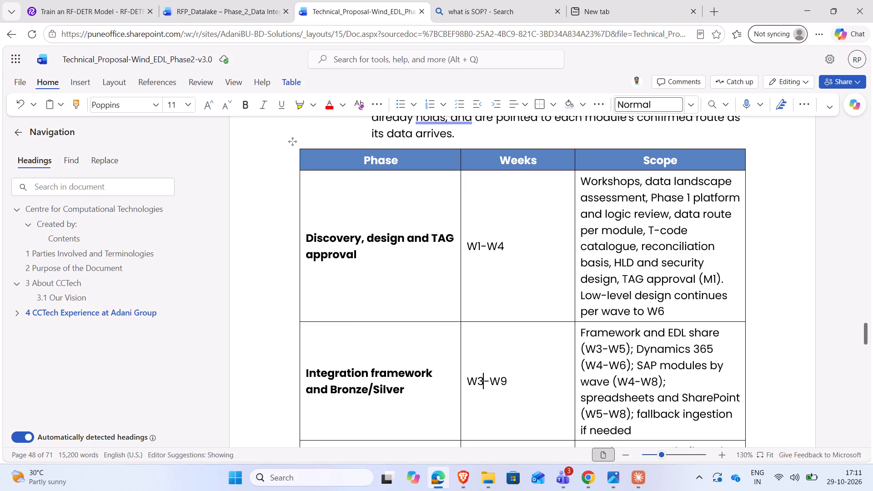
pyautogui.scroll(-3, 475, 367)
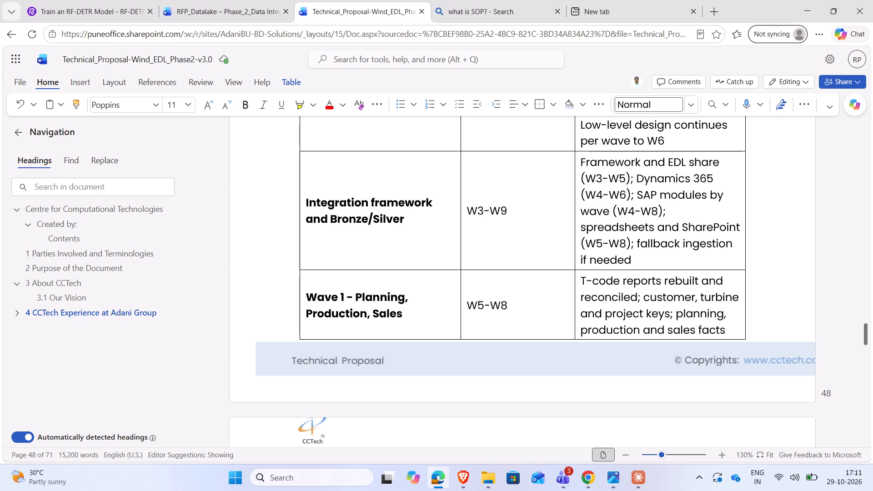
pyautogui.scroll(1, 551, 328)
pyautogui.scroll(-4, 551, 328)
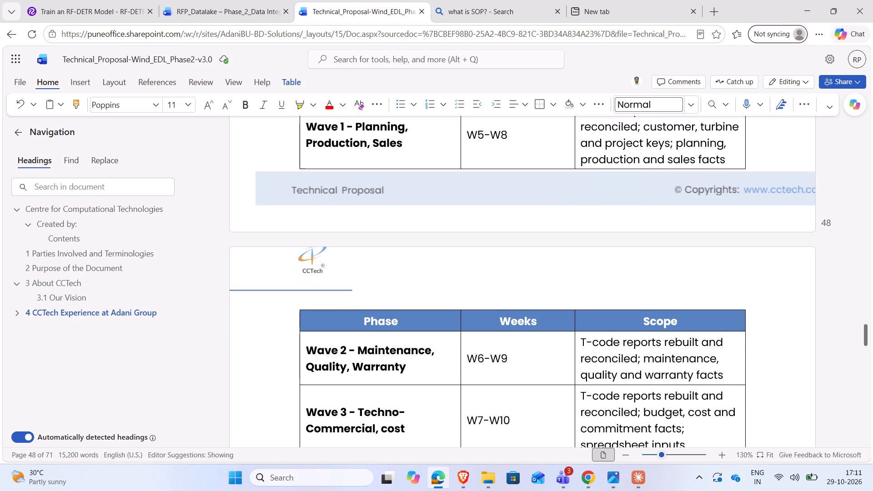
pyautogui.scroll(5, 551, 328)
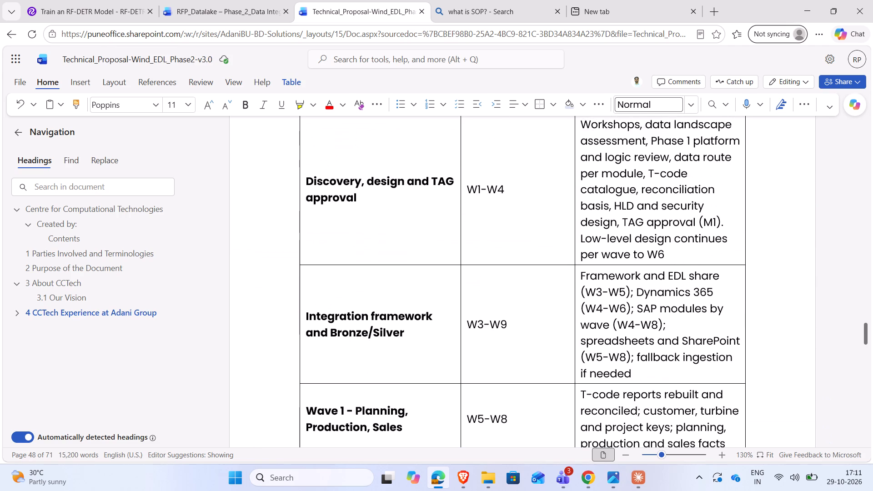
pyautogui.scroll(2, 551, 328)
pyautogui.scroll(-2, 551, 328)
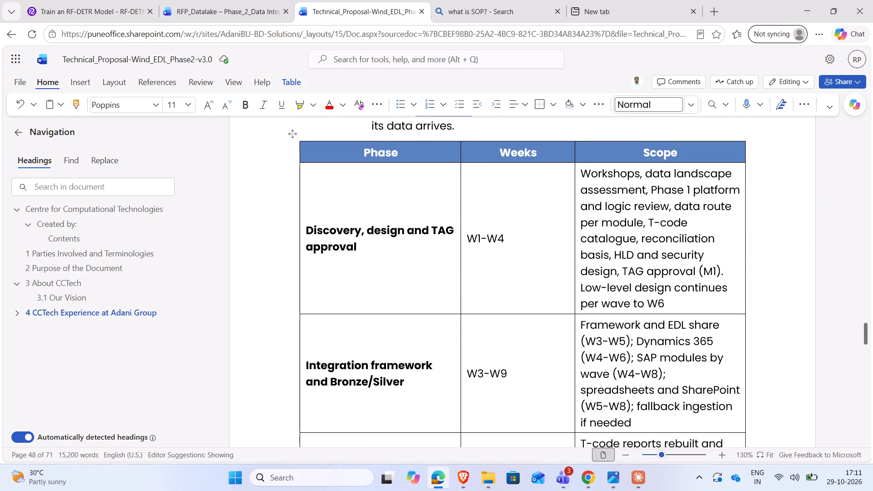
pyautogui.scroll(-3, 551, 328)
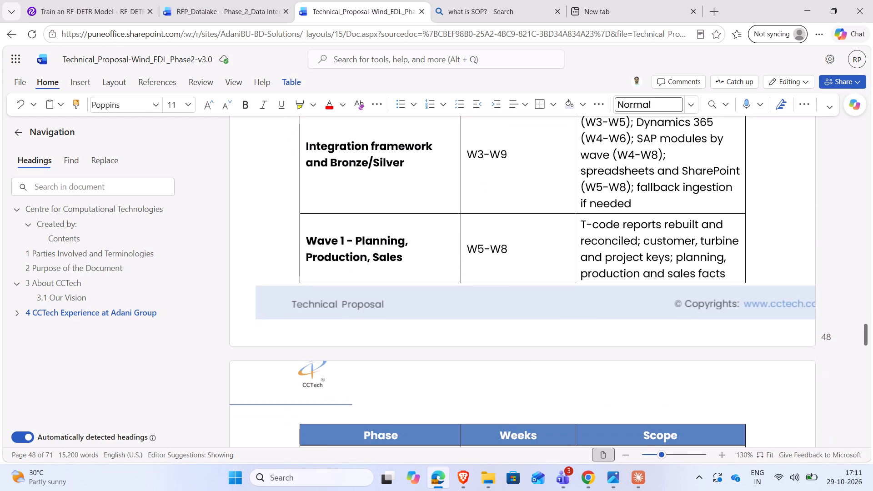
pyautogui.scroll(-1, 551, 328)
pyautogui.scroll(6, 551, 328)
pyautogui.scroll(-1, 551, 328)
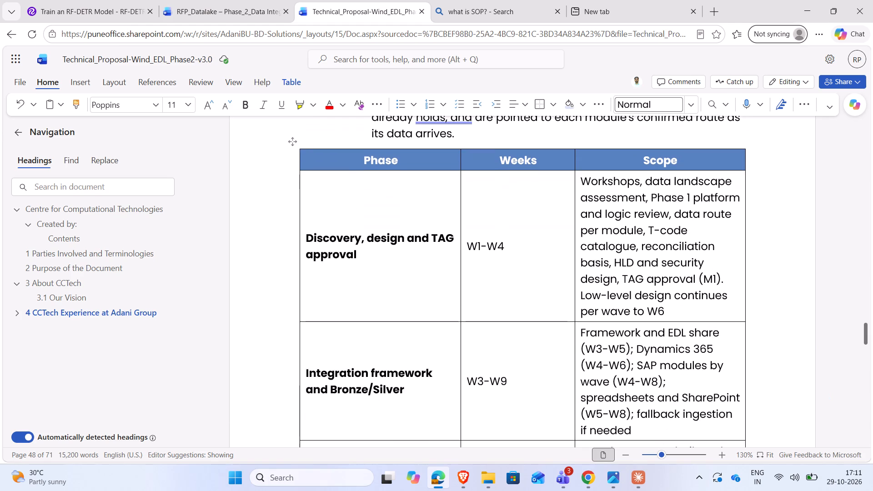
# Read the phase table's page 49 rows from Wave 2 through Hypercare, plus the Phase 2 duration table.
pyautogui.scroll(-8, 551, 328)
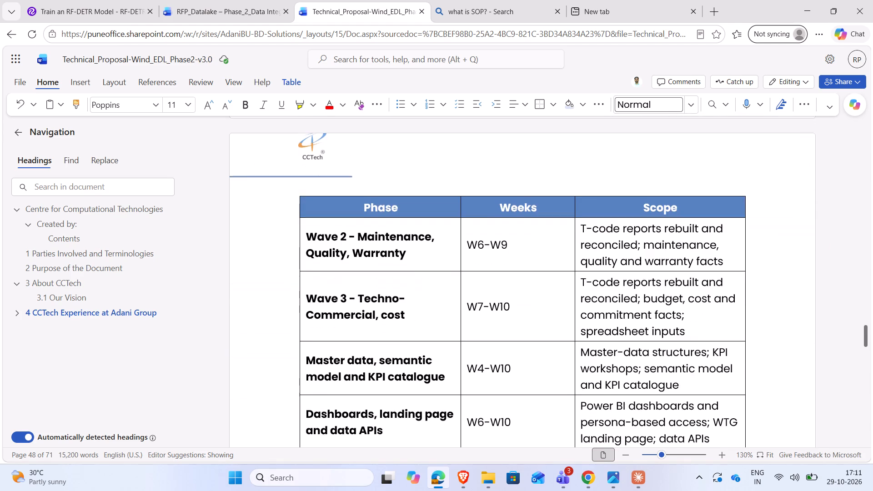
pyautogui.scroll(-2, 551, 328)
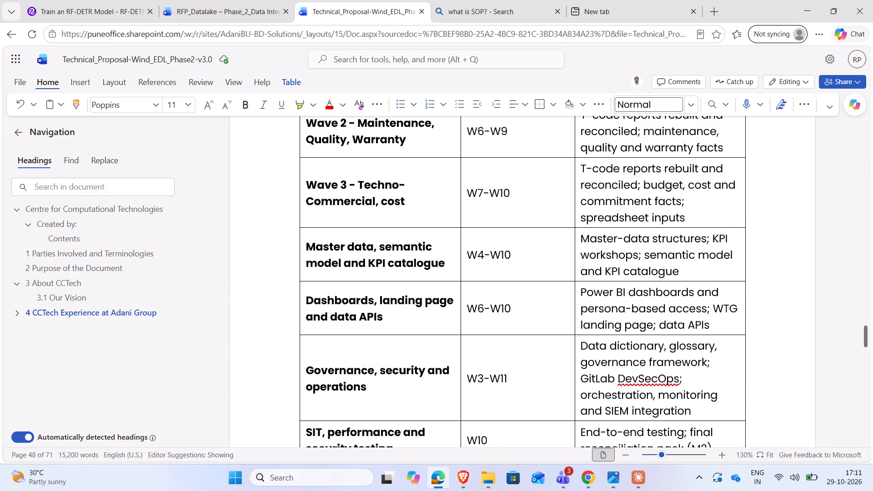
pyautogui.scroll(-2, 551, 328)
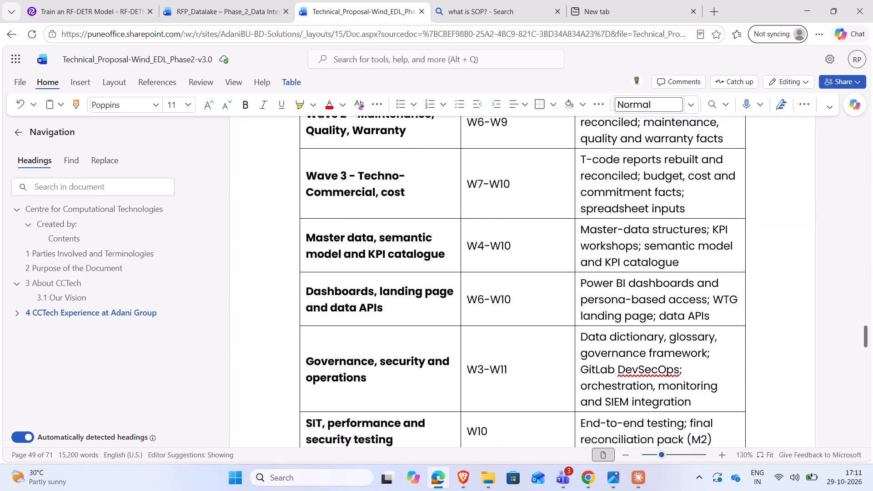
pyautogui.scroll(-4, 551, 328)
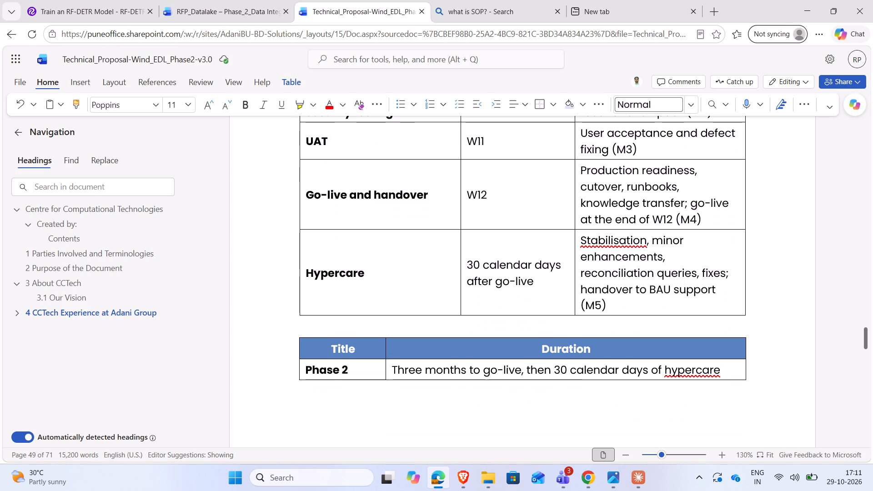
pyautogui.scroll(1, 551, 328)
pyautogui.scroll(-3, 551, 328)
# Examine the section 17 Gantt Chart on page 50, reading its stages and activities against the weekly bars.
pyautogui.scroll(-5, 551, 328)
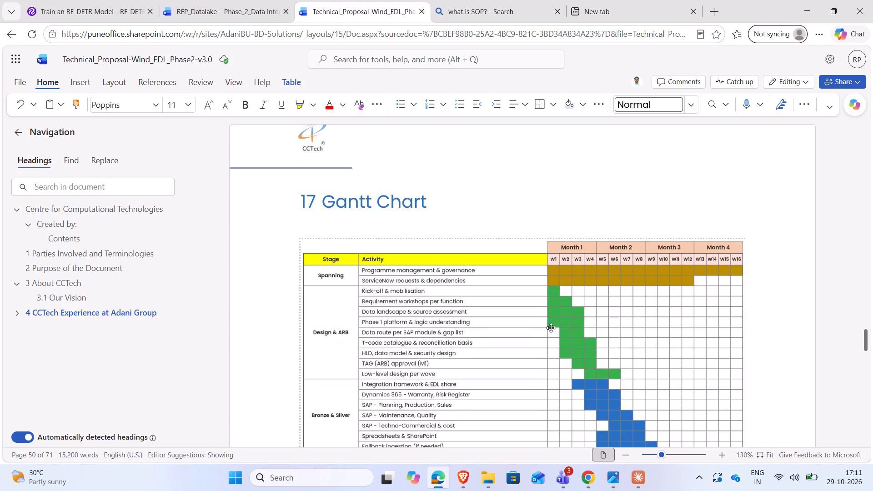
pyautogui.scroll(-4, 551, 328)
pyautogui.scroll(3, 551, 328)
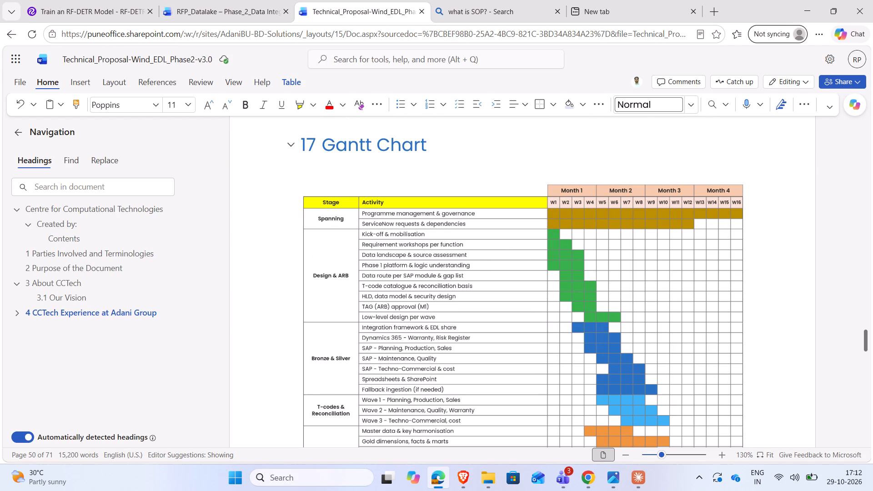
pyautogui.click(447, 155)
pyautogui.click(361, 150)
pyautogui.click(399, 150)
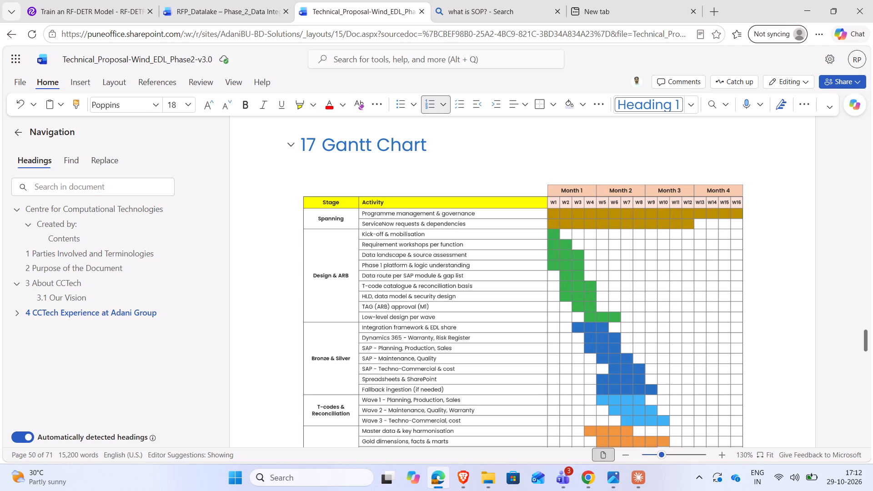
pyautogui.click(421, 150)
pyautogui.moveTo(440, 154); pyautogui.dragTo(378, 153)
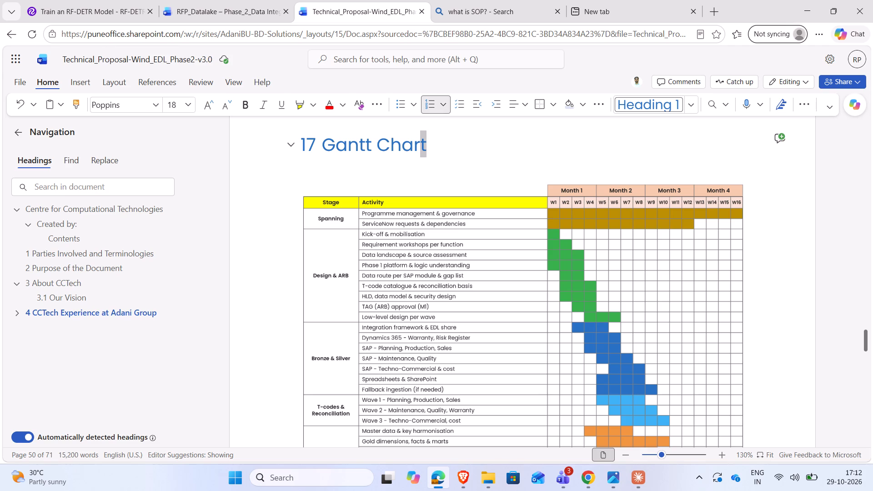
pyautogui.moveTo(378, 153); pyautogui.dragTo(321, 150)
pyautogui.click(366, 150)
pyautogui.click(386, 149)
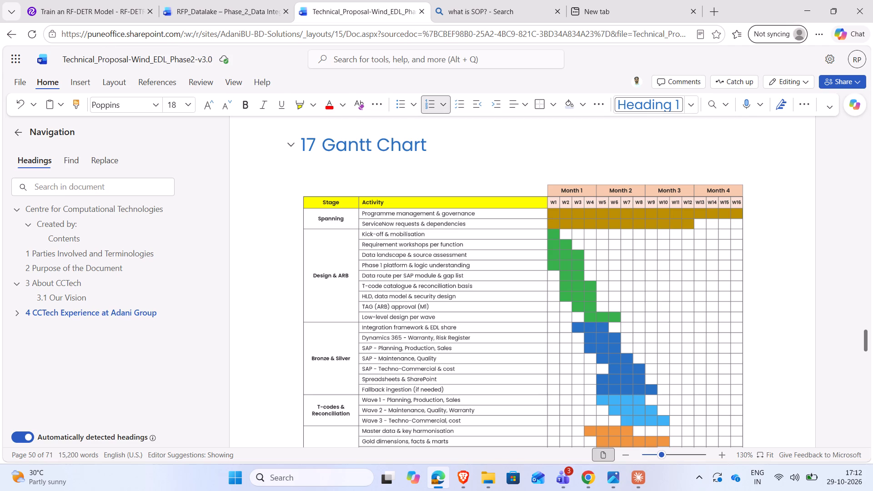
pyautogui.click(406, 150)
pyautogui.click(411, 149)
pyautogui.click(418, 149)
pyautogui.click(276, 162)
# Inspect the Gantt chart picture from the Spanning and Design & ARB stages down to the Hypercare and milestones rows.
pyautogui.click(319, 217)
pyautogui.click(319, 217)
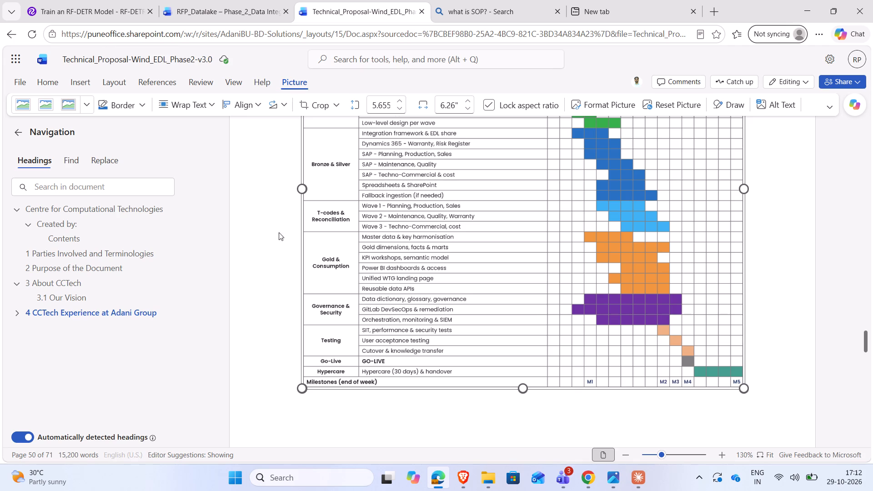
pyautogui.click(273, 236)
pyautogui.scroll(6, 273, 236)
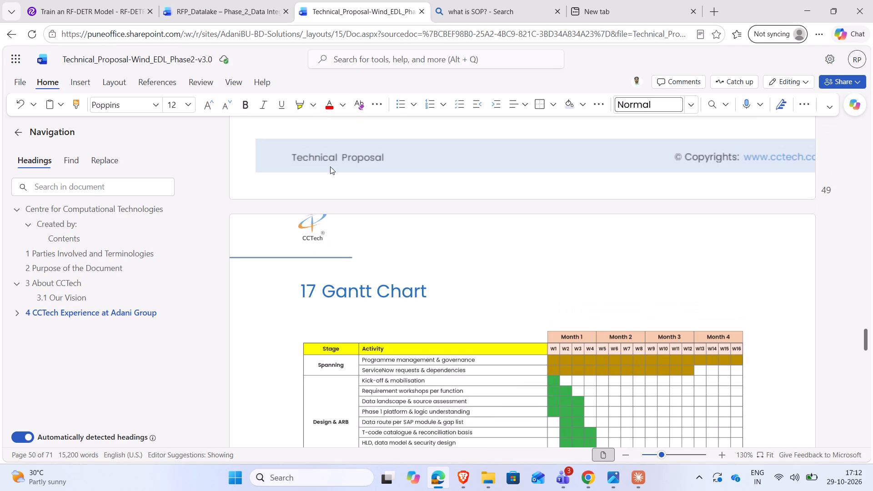
pyautogui.scroll(-2, 359, 206)
pyautogui.click(345, 314)
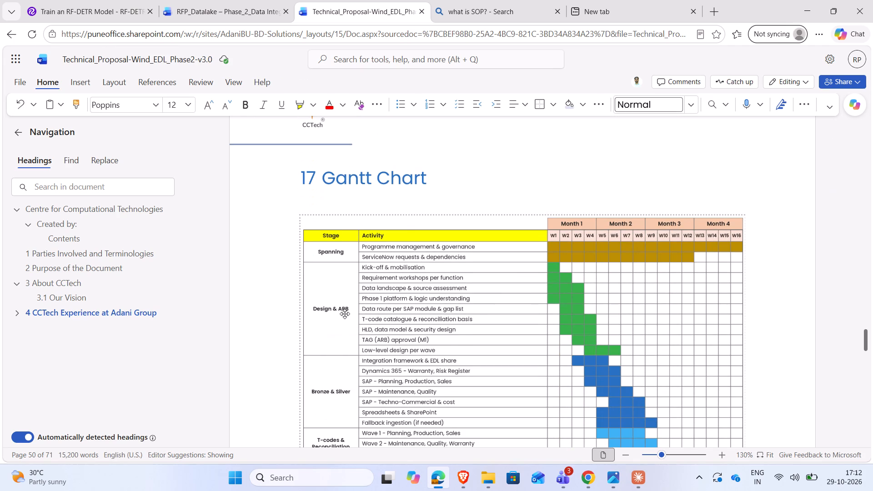
pyautogui.scroll(4, 269, 266)
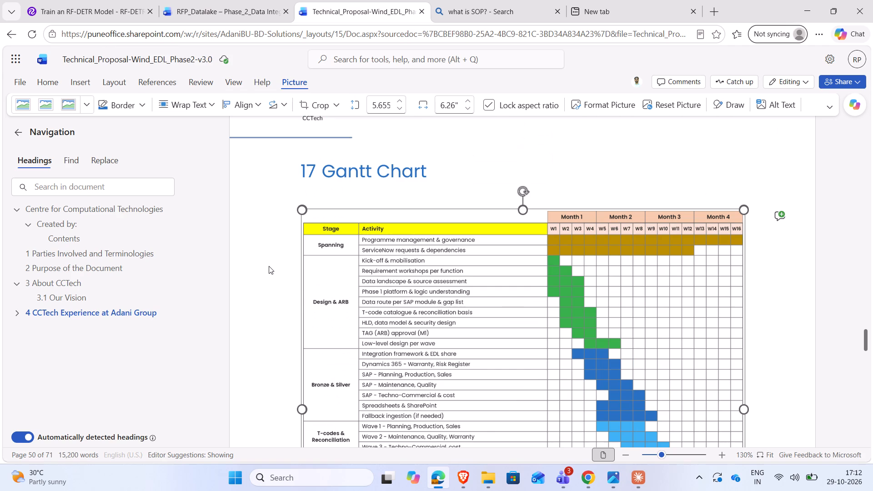
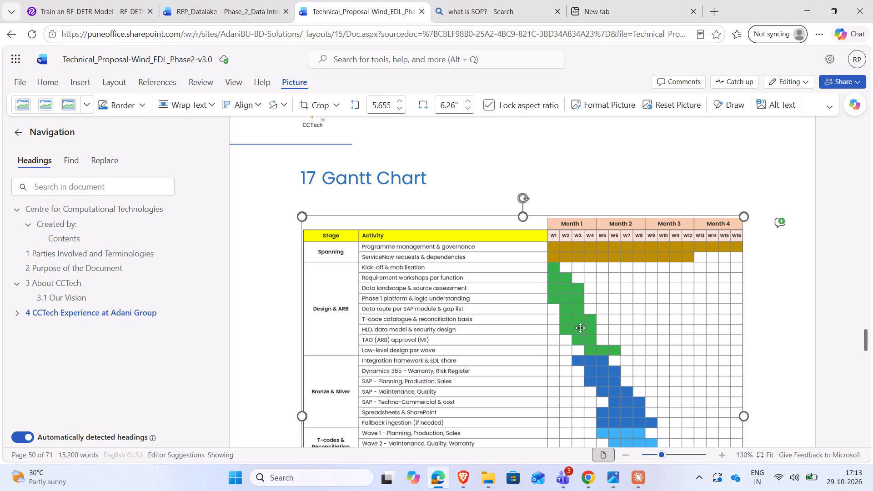
# Review the section 17 Gantt chart from the programme management row through to the milestones row.
pyautogui.scroll(-1, 580, 328)
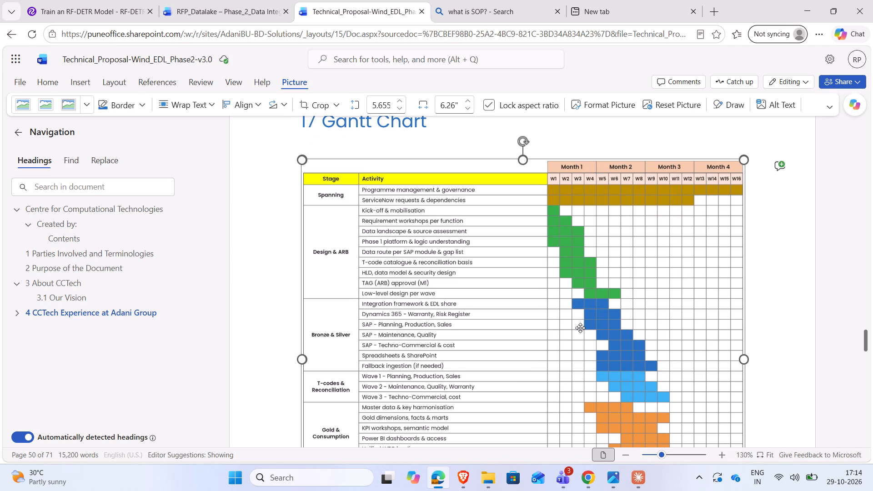
pyautogui.scroll(-4, 580, 328)
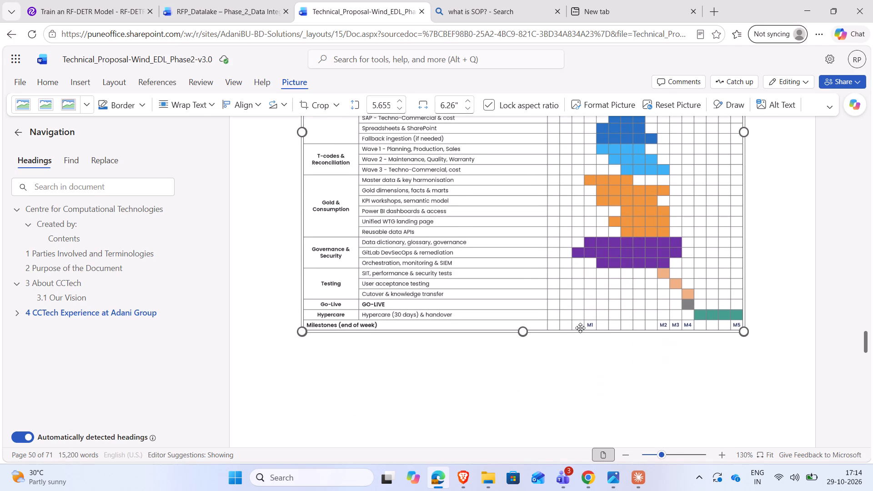
pyautogui.scroll(2, 580, 328)
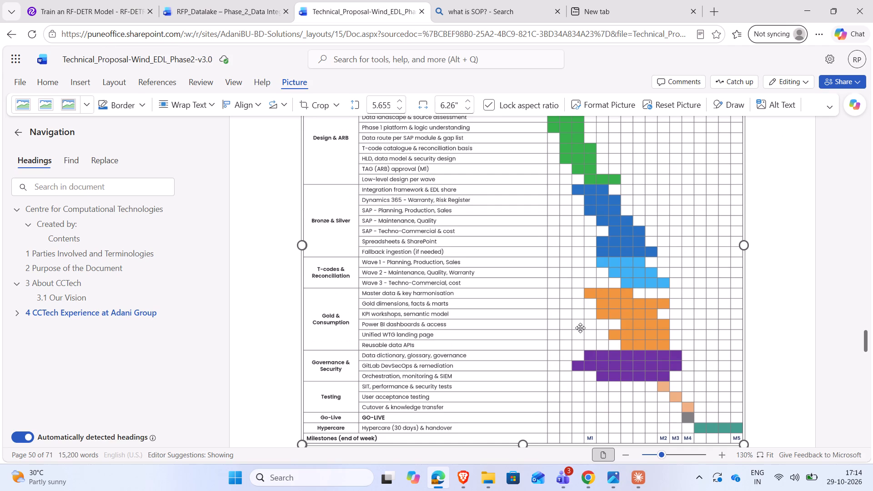
pyautogui.scroll(1, 580, 328)
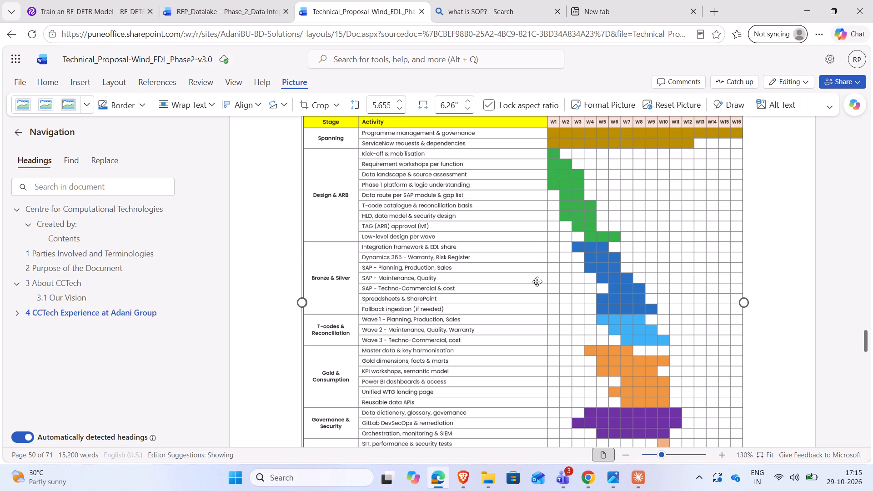
# Read the section 18 Delivery Milestones table, checking weeks, exit criteria and RFP payment stages for M1 to M5.
pyautogui.scroll(-14, 512, 283)
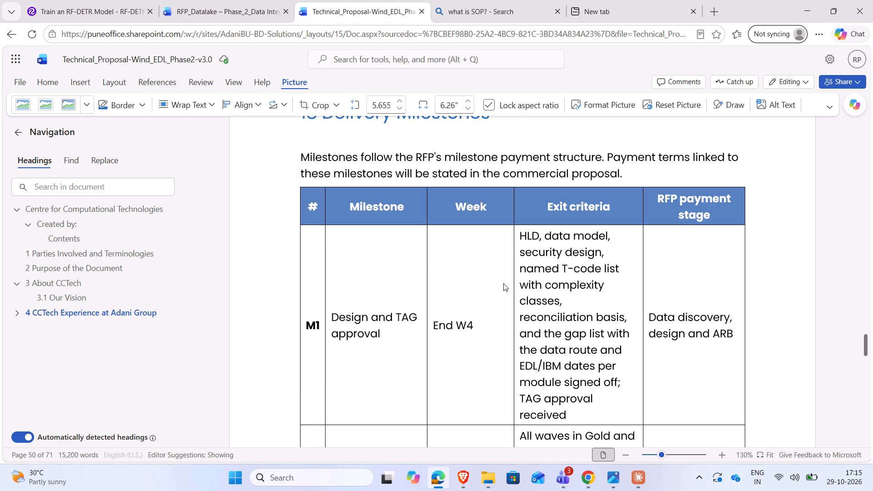
pyautogui.scroll(-2, 503, 283)
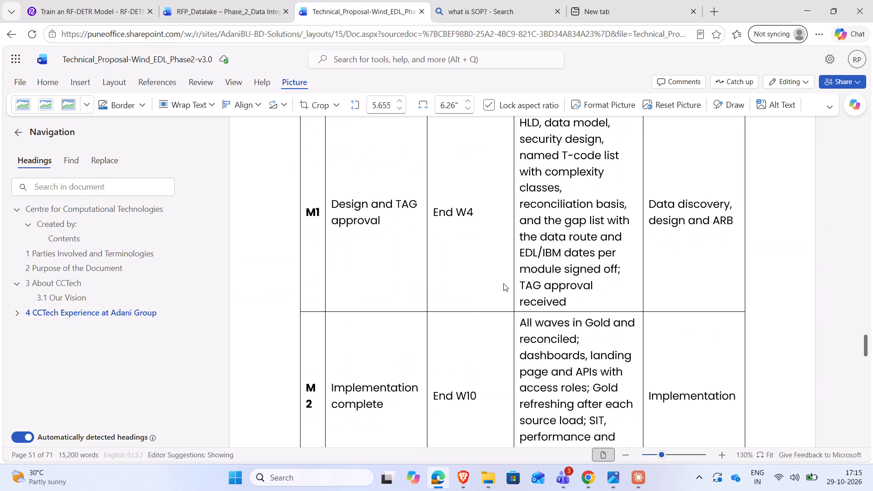
pyautogui.scroll(-1, 503, 283)
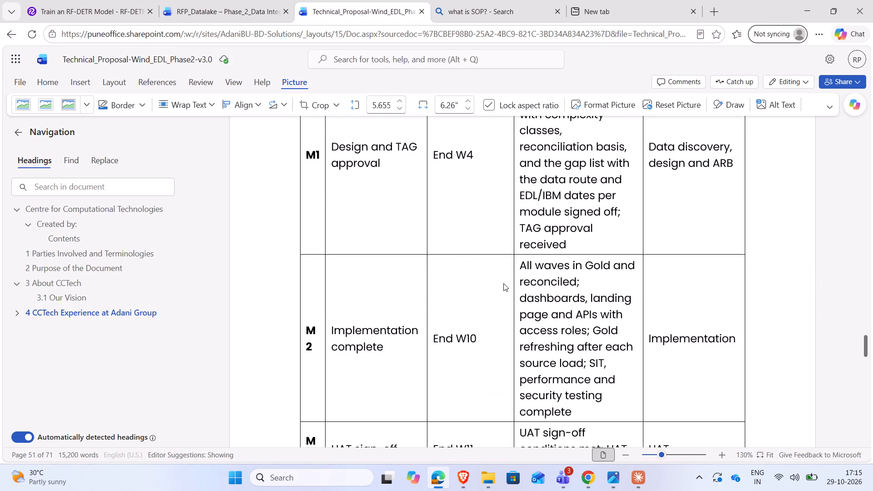
pyautogui.scroll(-1, 503, 283)
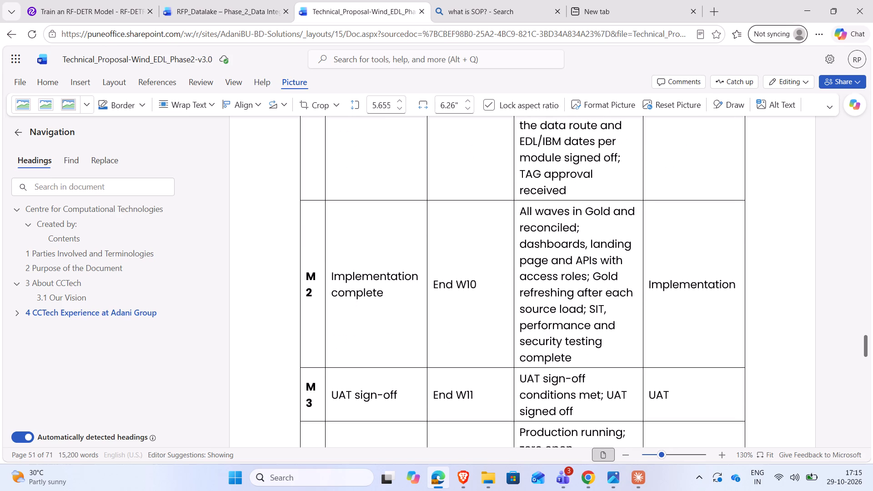
pyautogui.scroll(-2, 503, 283)
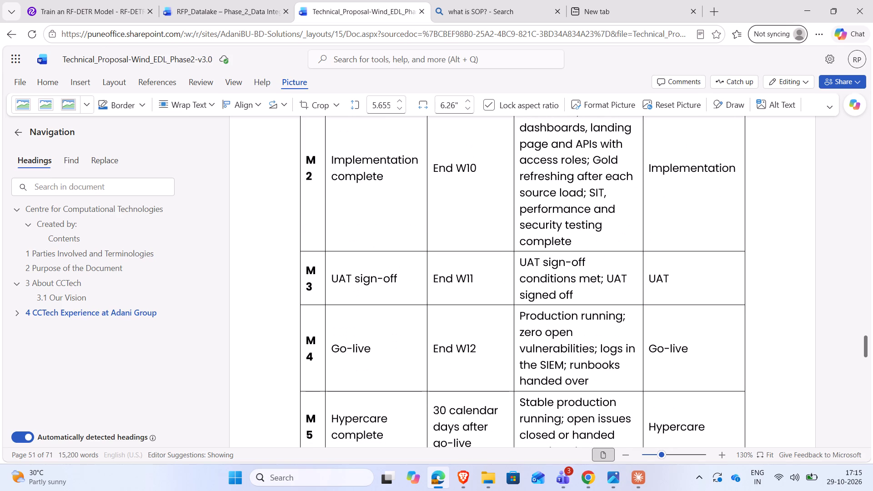
pyautogui.scroll(-8, 503, 283)
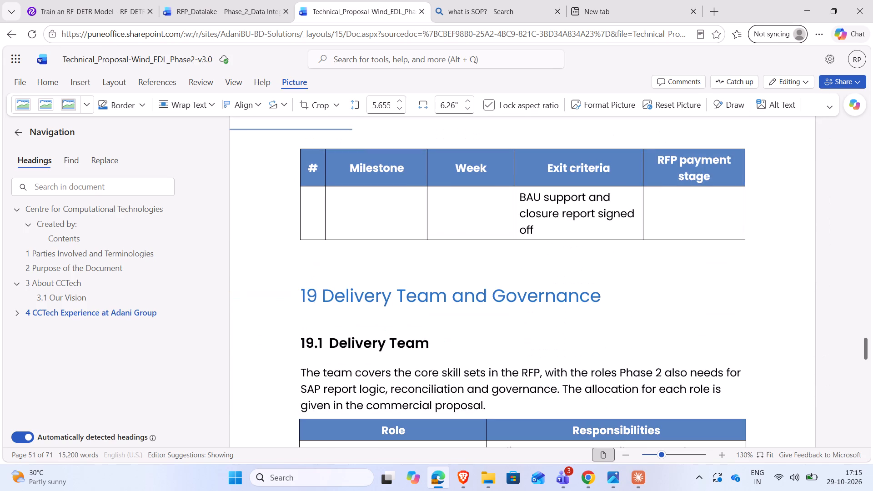
# Read through section 19, covering the delivery team roles, governance structure and responsibility matrix.
pyautogui.scroll(-4, 503, 283)
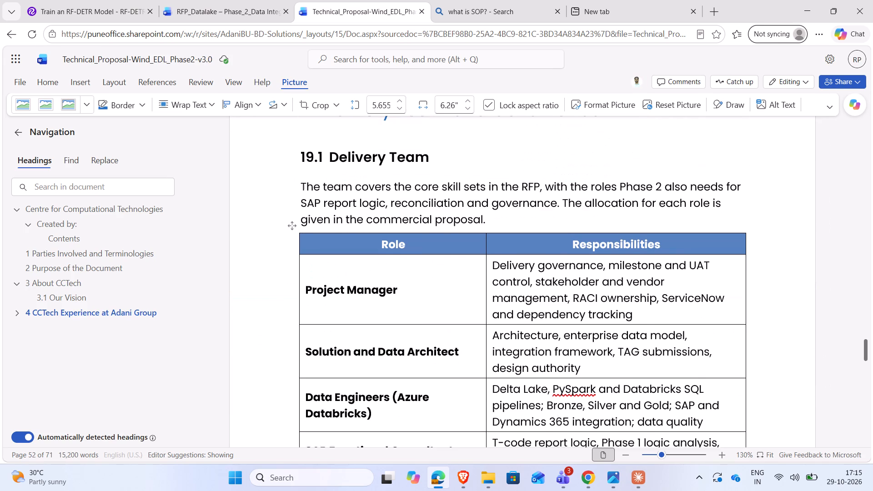
pyautogui.scroll(-3, 443, 355)
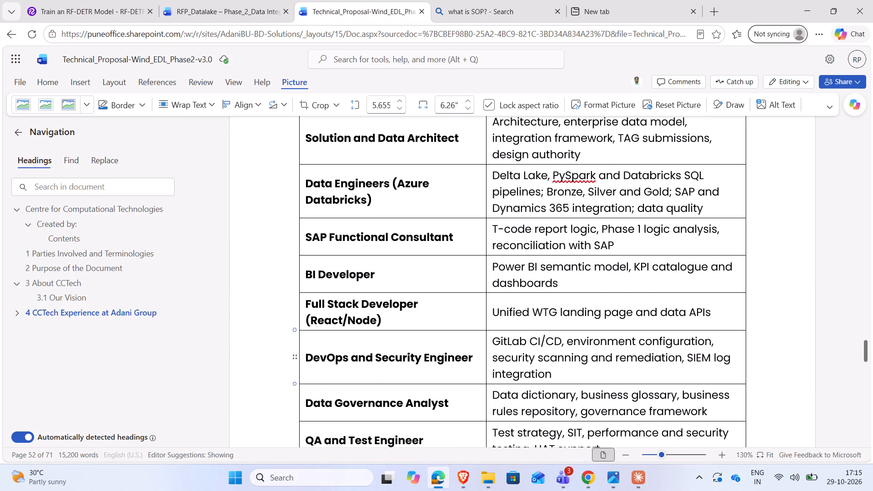
pyautogui.scroll(-1, 423, 310)
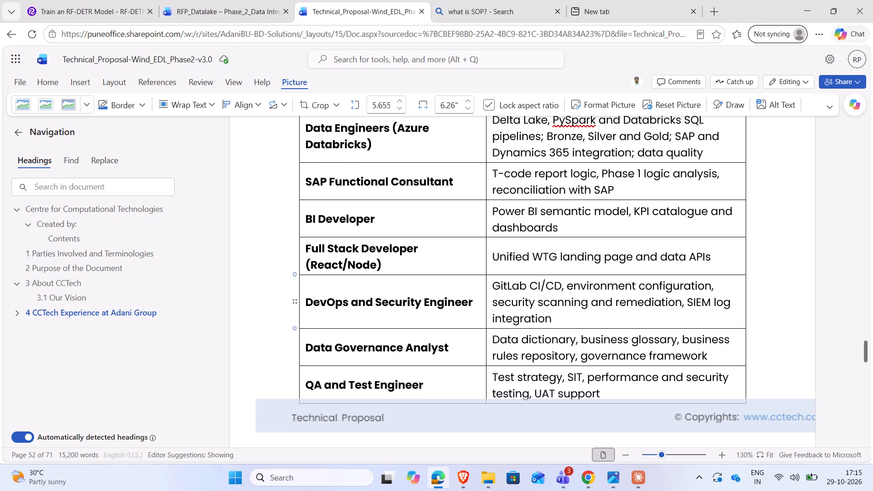
pyautogui.scroll(-5, 423, 310)
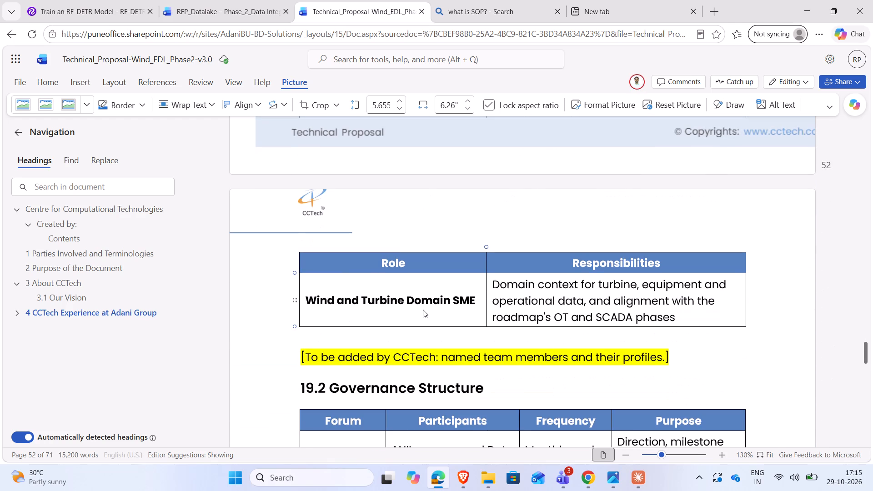
pyautogui.scroll(-3, 423, 310)
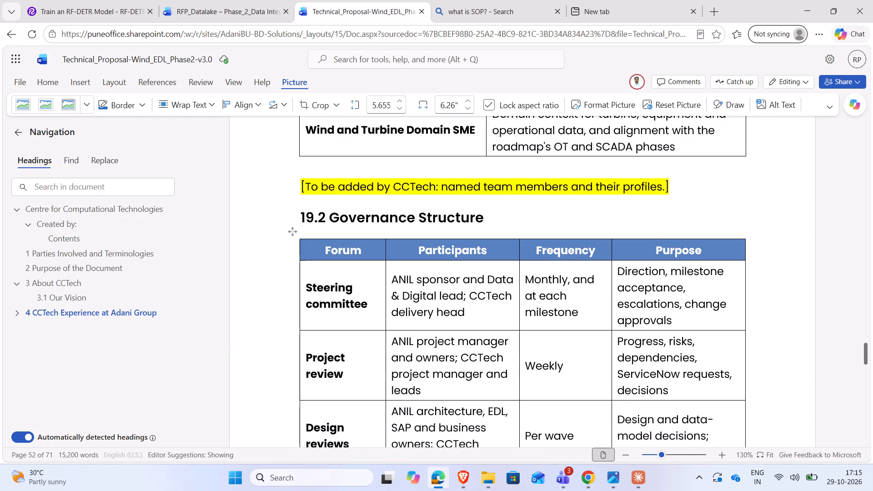
pyautogui.scroll(-2, 423, 310)
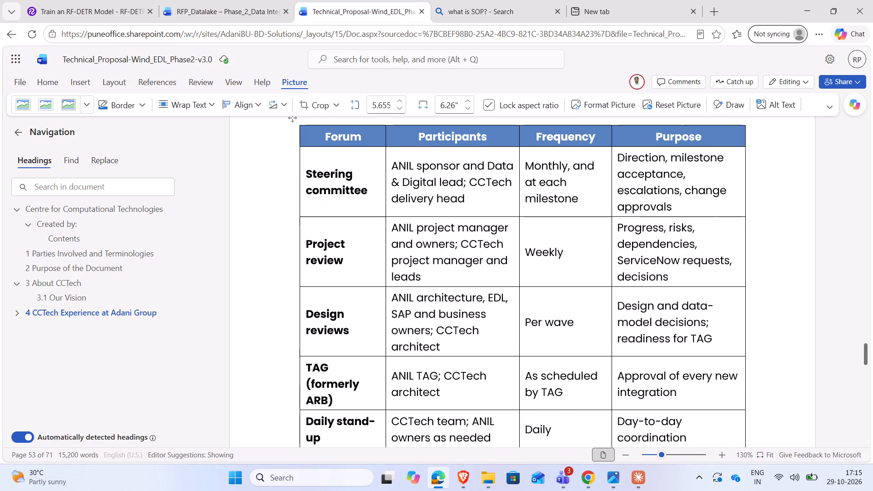
pyautogui.scroll(-3, 423, 310)
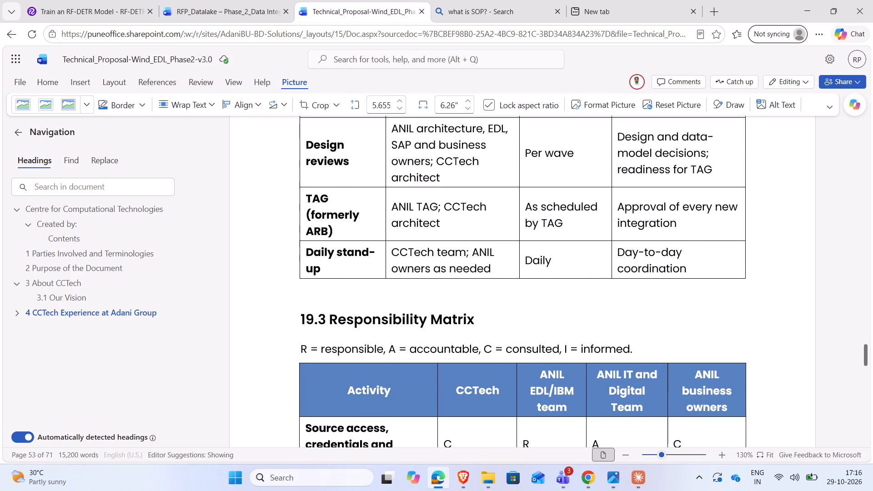
pyautogui.scroll(-2, 423, 310)
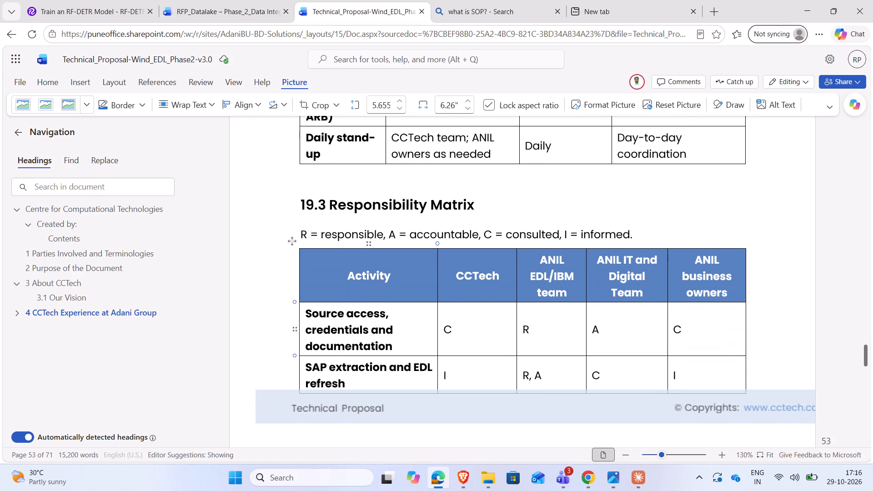
pyautogui.scroll(-8, 423, 310)
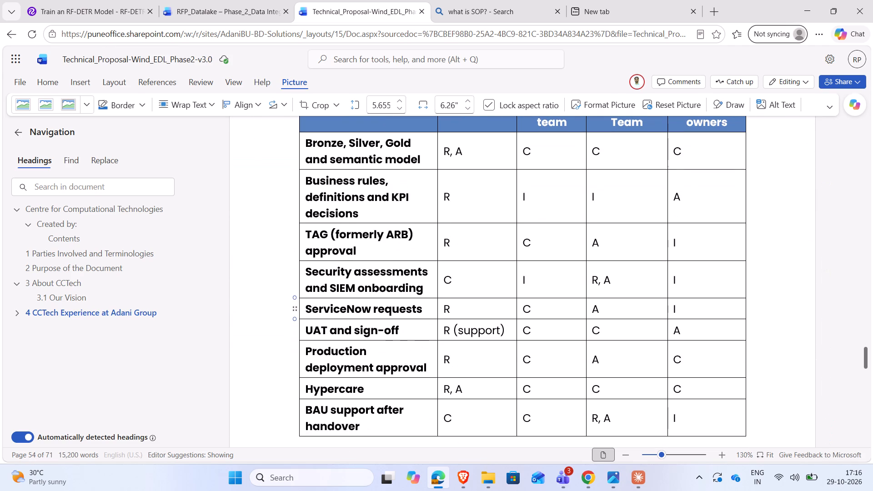
# Re-examine the start of the 19.3 Responsibility Matrix and the forums in the 19.2 Governance Structure table.
pyautogui.scroll(9, 423, 310)
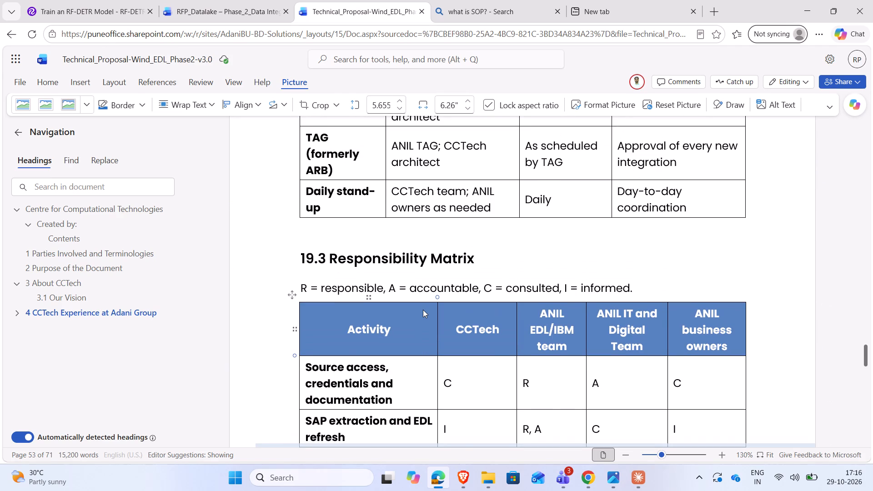
pyautogui.scroll(-3, 423, 310)
pyautogui.scroll(9, 423, 310)
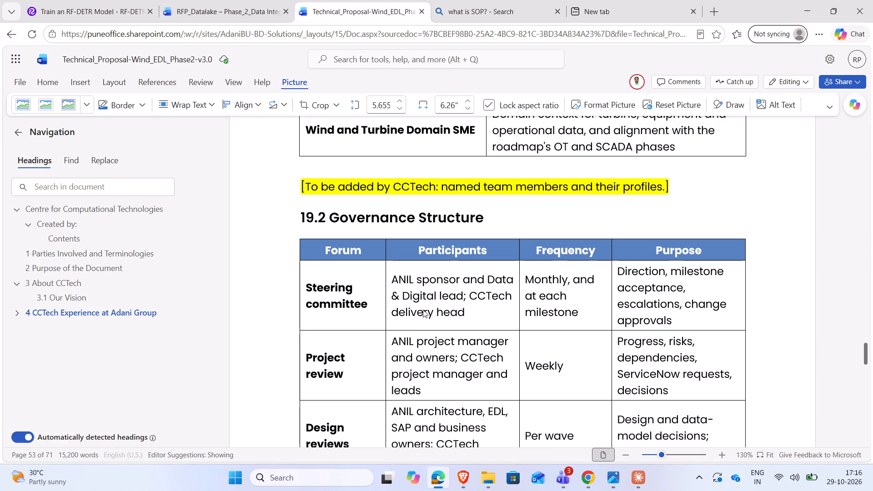
pyautogui.scroll(-3, 423, 310)
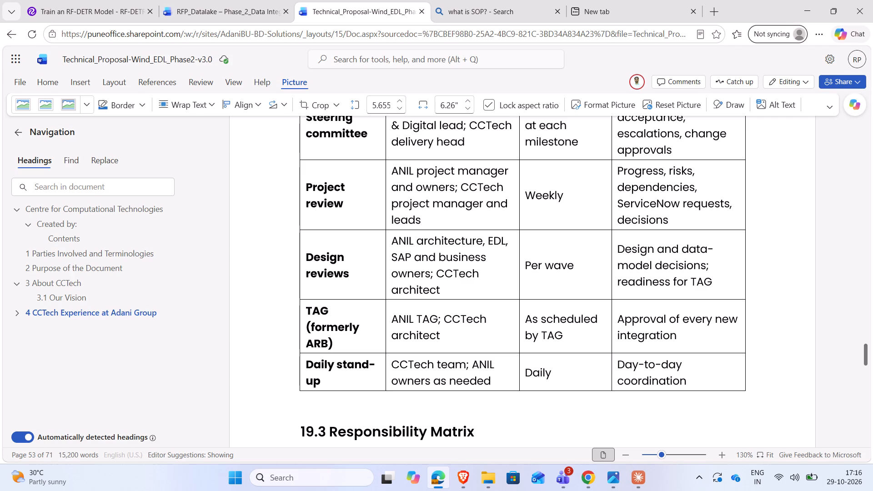
pyautogui.scroll(2, 471, 371)
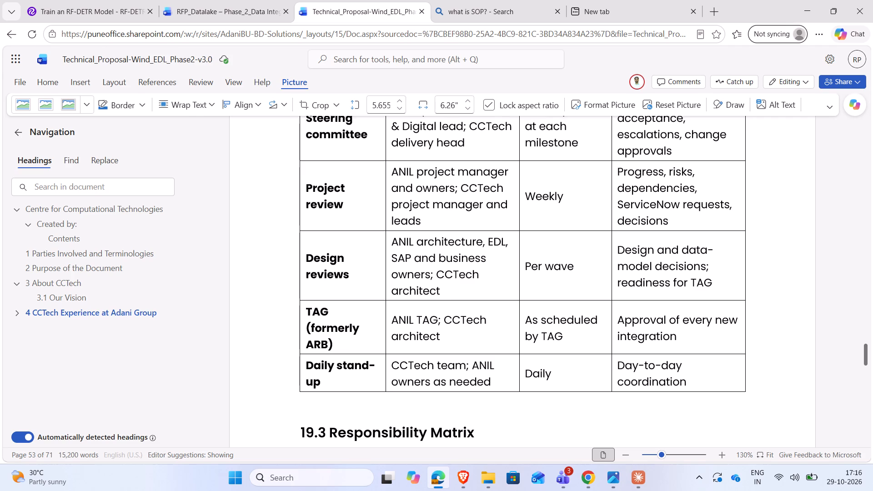
# Recheck the roles and responsibilities in the 19.1 Delivery Team table and continue back through the governance forums.
pyautogui.scroll(7, 471, 371)
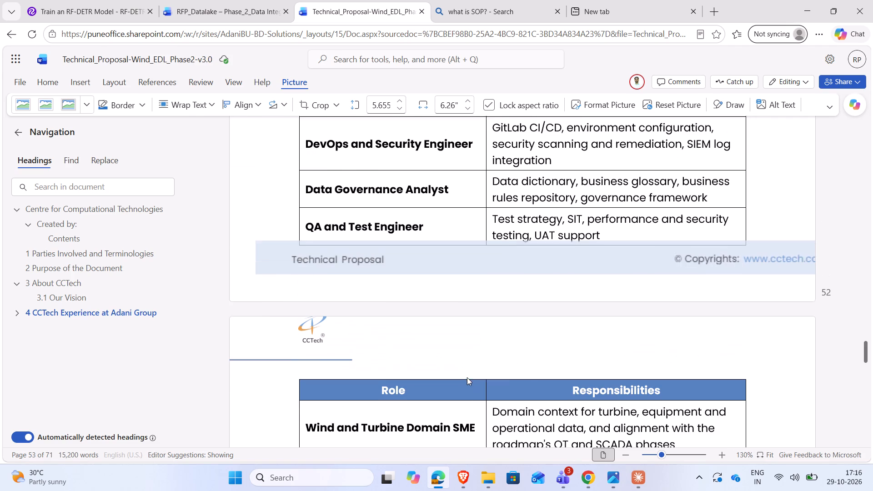
pyautogui.scroll(6, 467, 377)
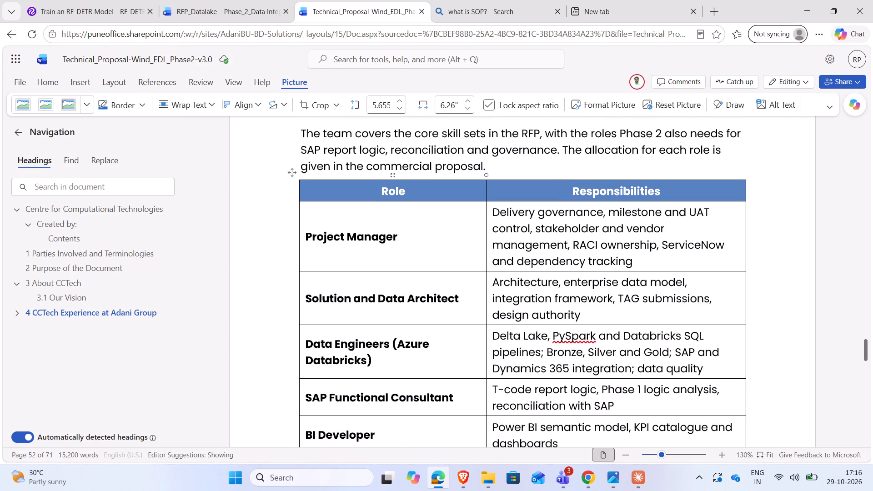
pyautogui.scroll(3, 467, 377)
pyautogui.scroll(-12, 467, 377)
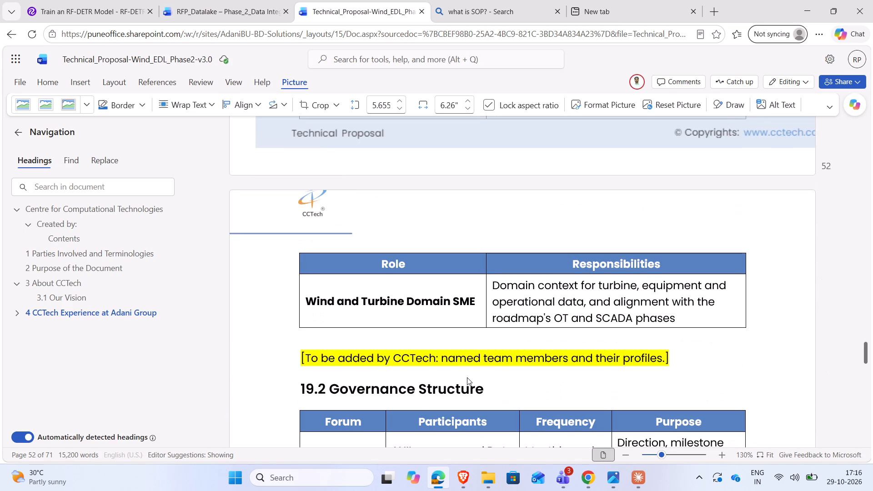
pyautogui.scroll(-8, 467, 377)
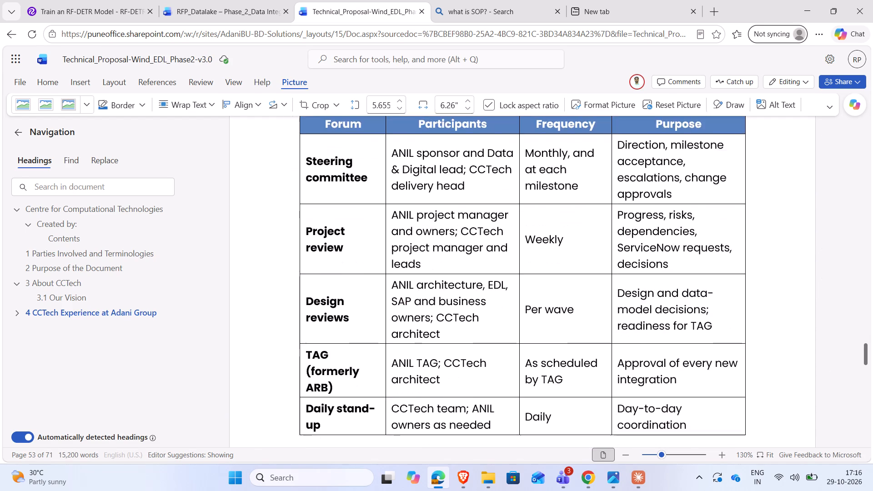
# Read section 20 on hypercare, support and maintenance, including the support scope and incident severity tables, up to section 21.
pyautogui.scroll(-16, 467, 377)
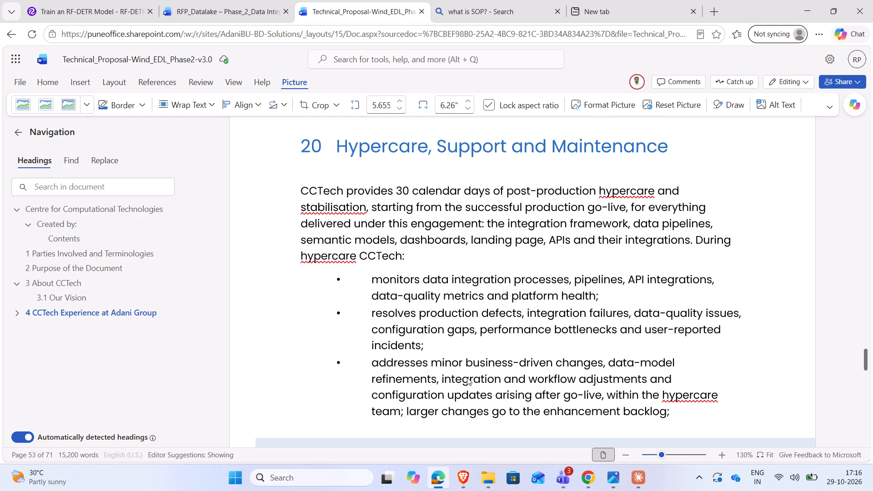
pyautogui.scroll(-11, 467, 377)
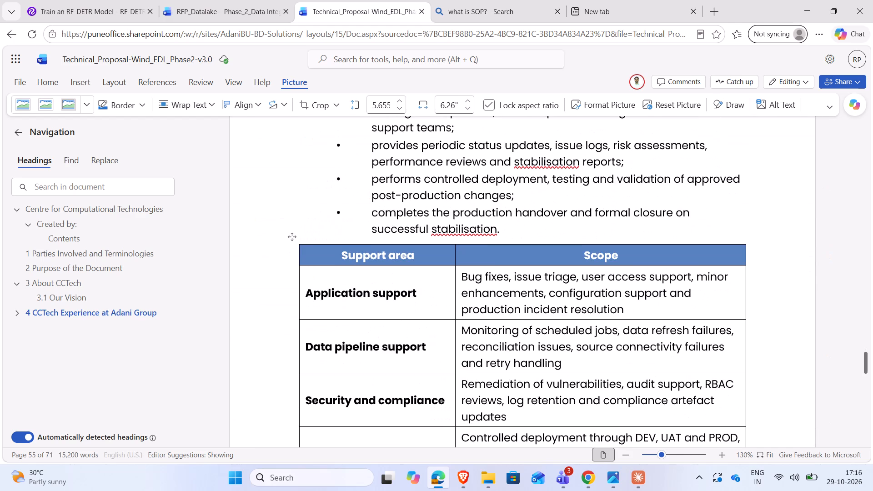
pyautogui.scroll(-2, 467, 377)
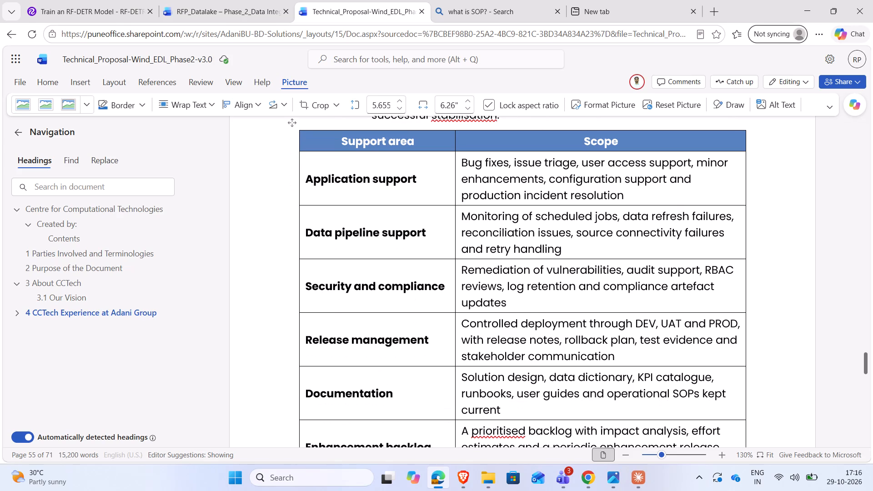
pyautogui.scroll(-4, 467, 377)
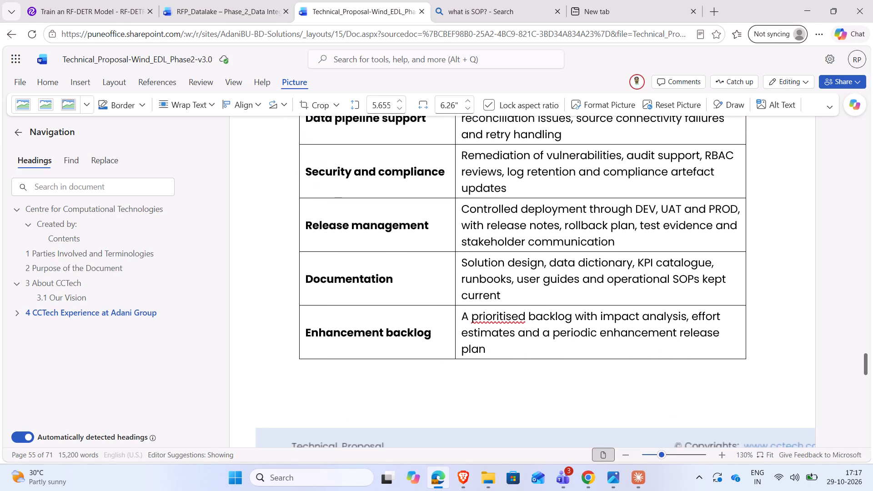
pyautogui.scroll(-5, 467, 377)
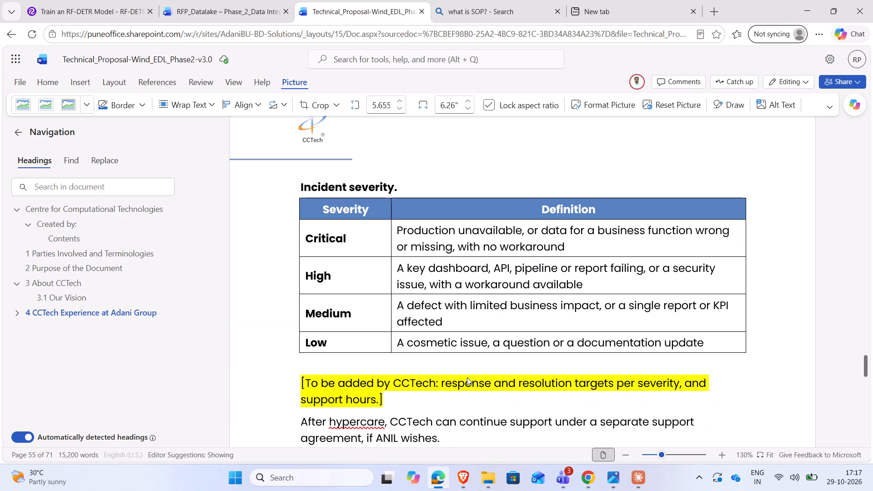
pyautogui.scroll(-2, 467, 377)
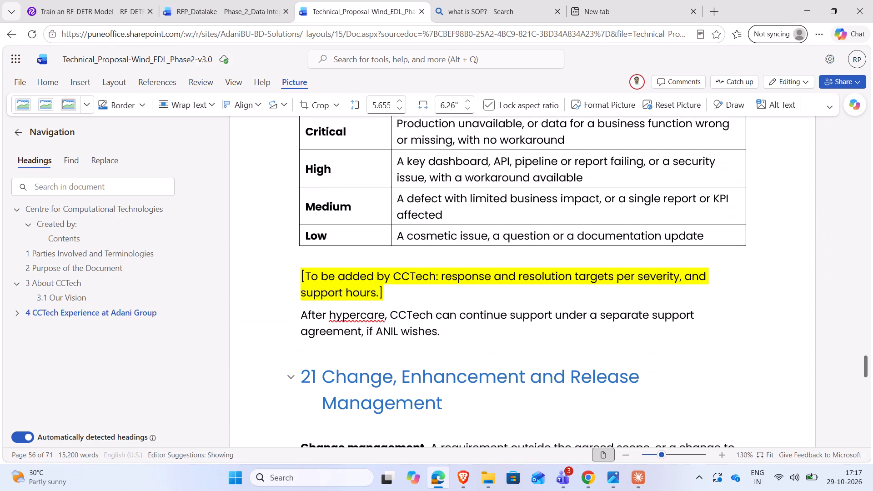
pyautogui.scroll(-3, 467, 377)
# Add the technical proposal page to the Favorites bar while returning to the section 19 responsibility matrix.
pyautogui.scroll(18, 467, 377)
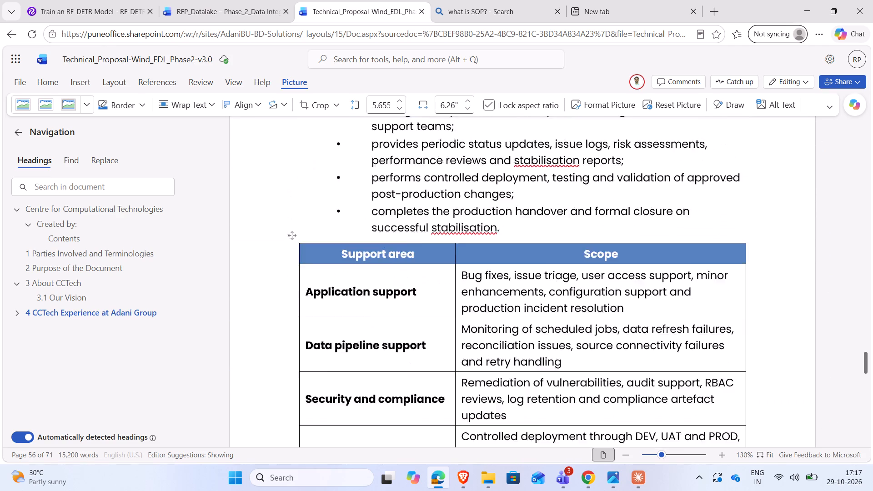
pyautogui.scroll(18, 467, 377)
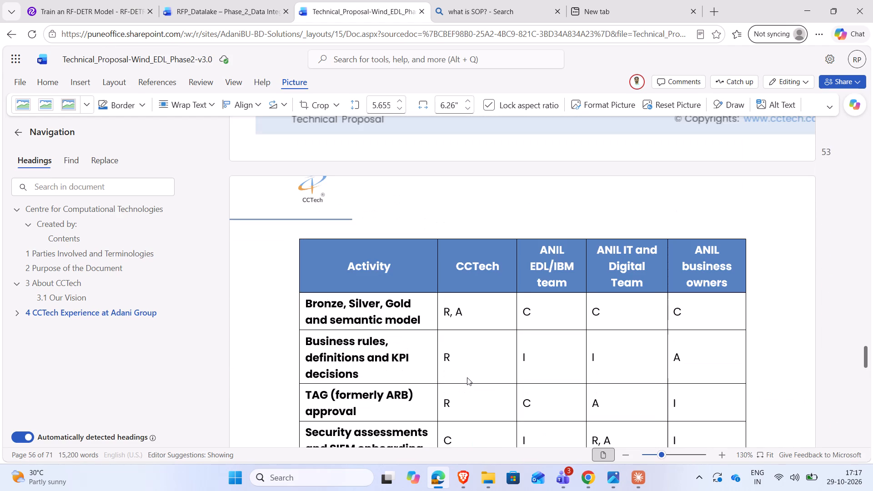
pyautogui.hotkey('ctrl', 'd')
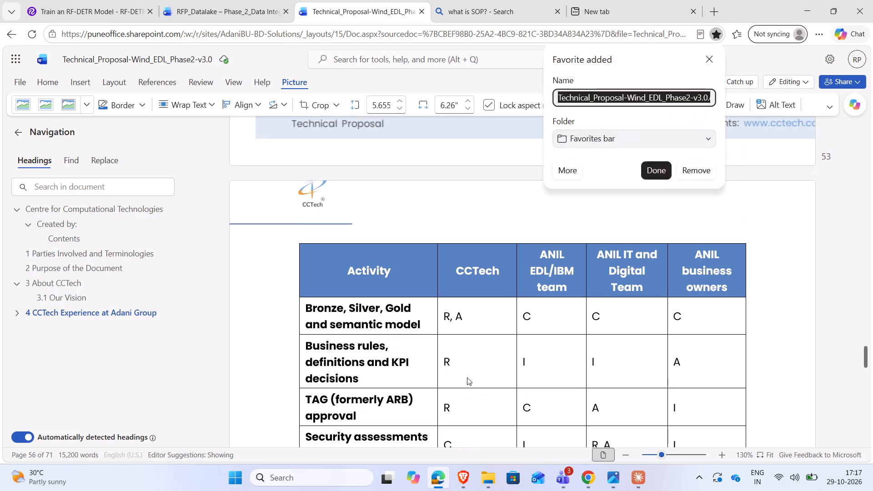
pyautogui.click(657, 251)
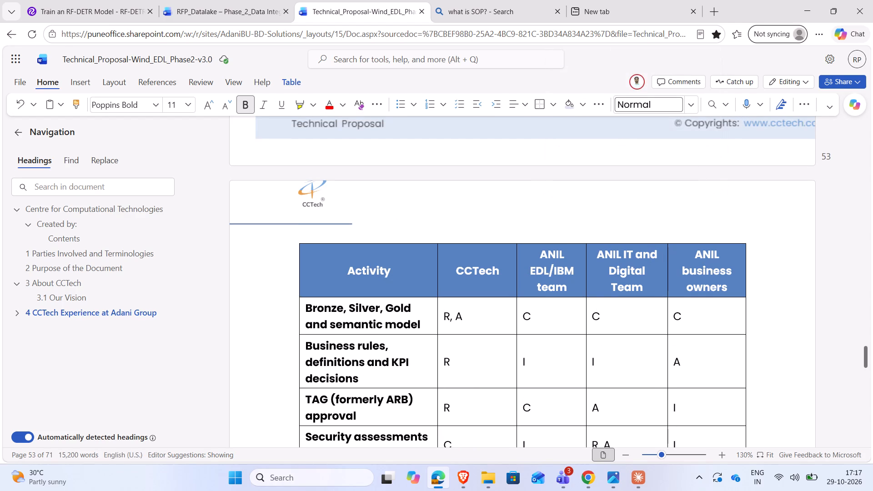
# Save the technical proposal document.
pyautogui.hotkey('ctrl', 's')
# Skim back through the proposal from section 19 Delivery Team and Governance to 9.2 Layers and Ownership.
pyautogui.scroll(20, 567, 256)
pyautogui.scroll(12, 567, 256)
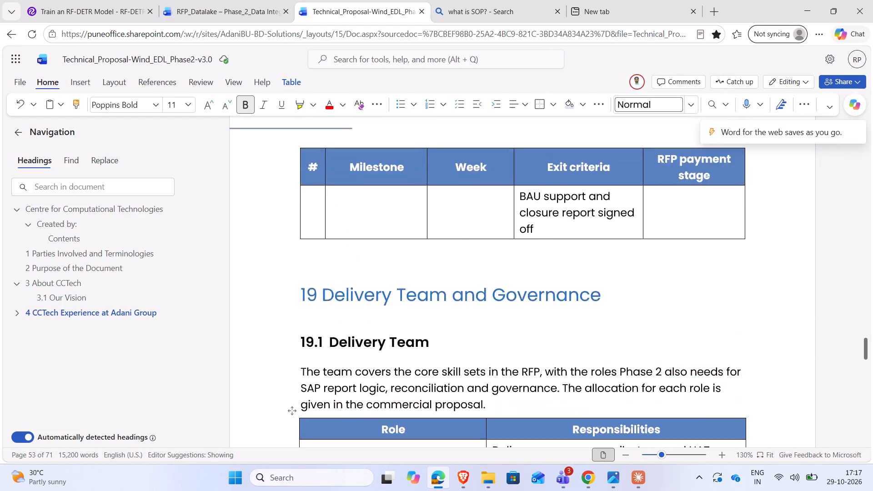
pyautogui.scroll(20, 567, 256)
pyautogui.scroll(20, 567, 256)
pyautogui.scroll(19, 567, 256)
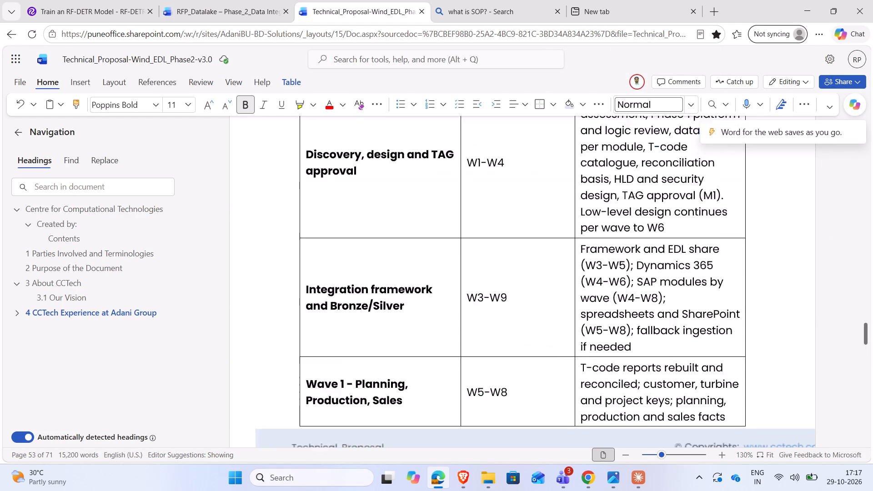
pyautogui.scroll(20, 567, 256)
pyautogui.scroll(20, 567, 256)
pyautogui.scroll(19, 567, 256)
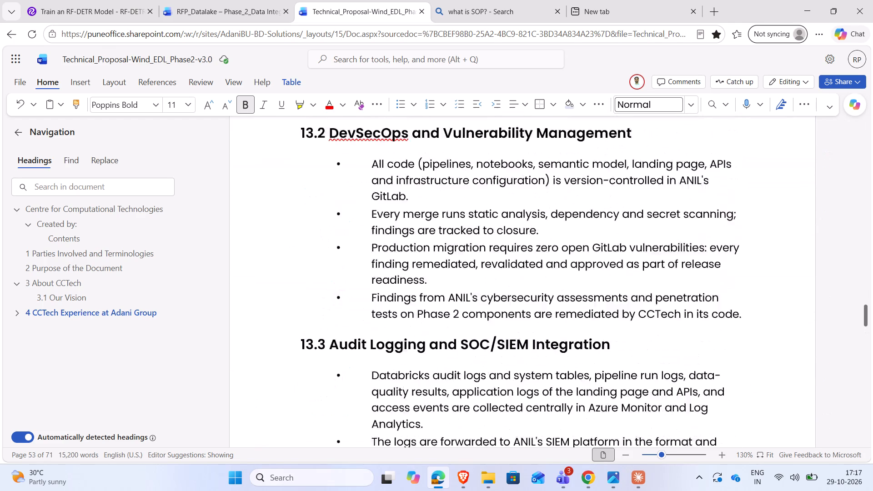
pyautogui.scroll(20, 567, 256)
pyautogui.scroll(14, 567, 256)
pyautogui.scroll(9, 567, 256)
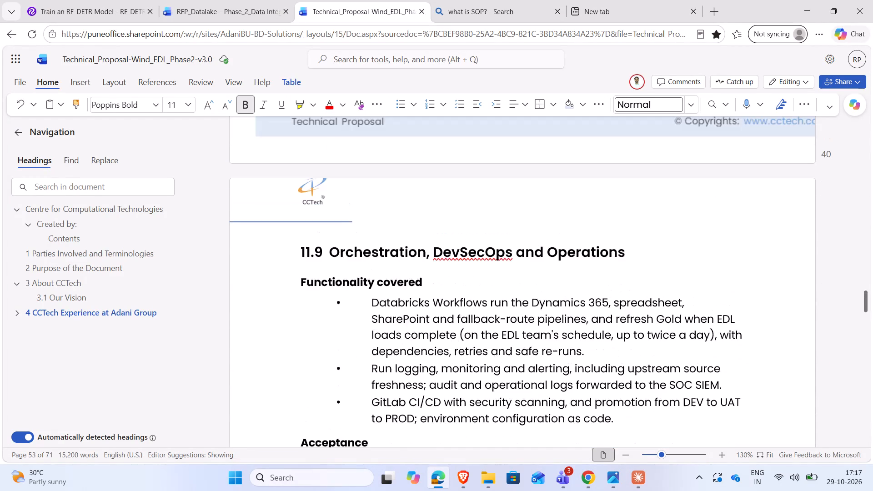
pyautogui.scroll(1, 567, 256)
pyautogui.scroll(20, 567, 256)
pyautogui.scroll(18, 567, 256)
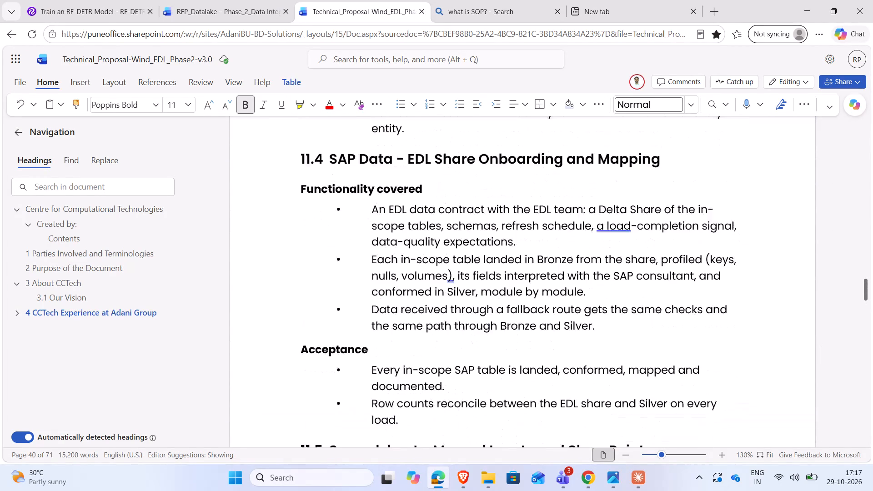
pyautogui.scroll(20, 567, 256)
pyautogui.scroll(20, 567, 256)
pyautogui.scroll(18, 567, 256)
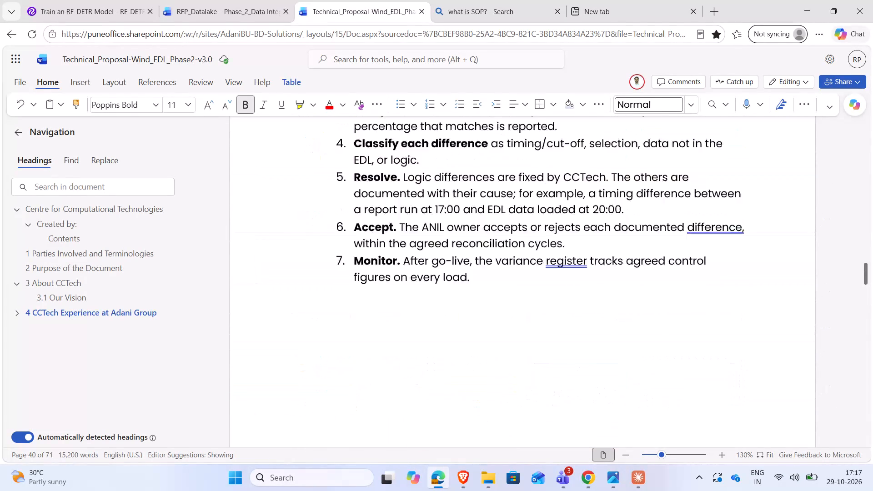
pyautogui.scroll(17, 567, 256)
pyautogui.scroll(16, 567, 256)
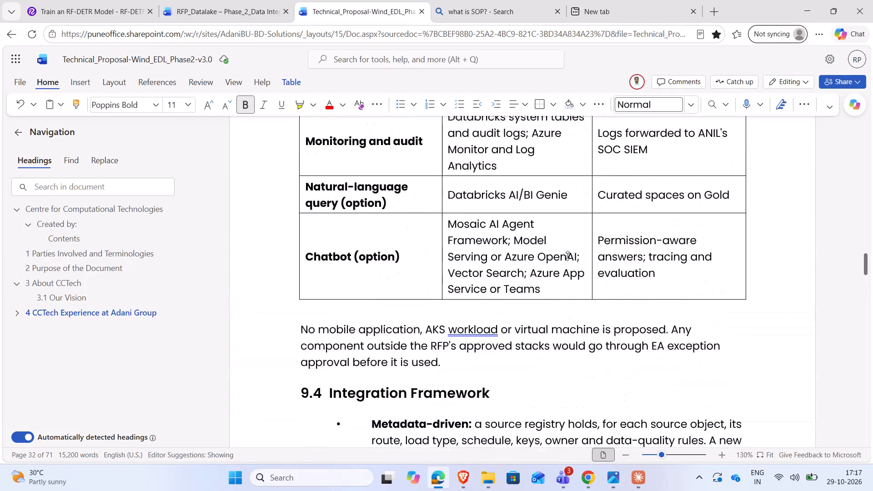
pyautogui.scroll(19, 567, 256)
pyautogui.scroll(12, 567, 256)
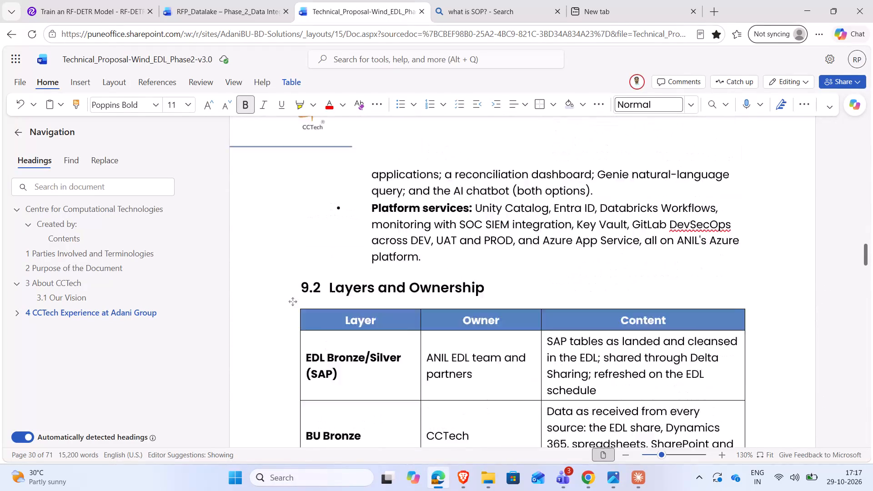
# Look back over the section 8 scope options, including SOP and AI chatbot, and the 8.6 scope within each function.
pyautogui.scroll(20, 567, 256)
pyautogui.scroll(20, 567, 256)
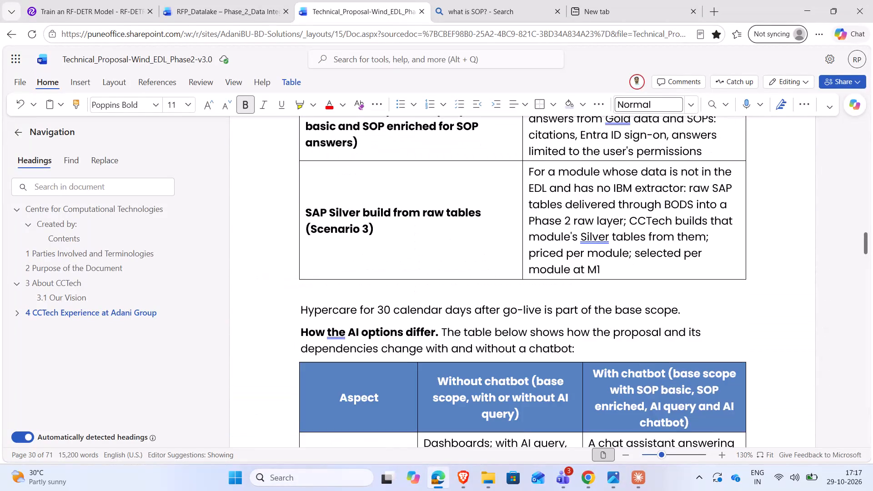
pyautogui.scroll(4, 567, 256)
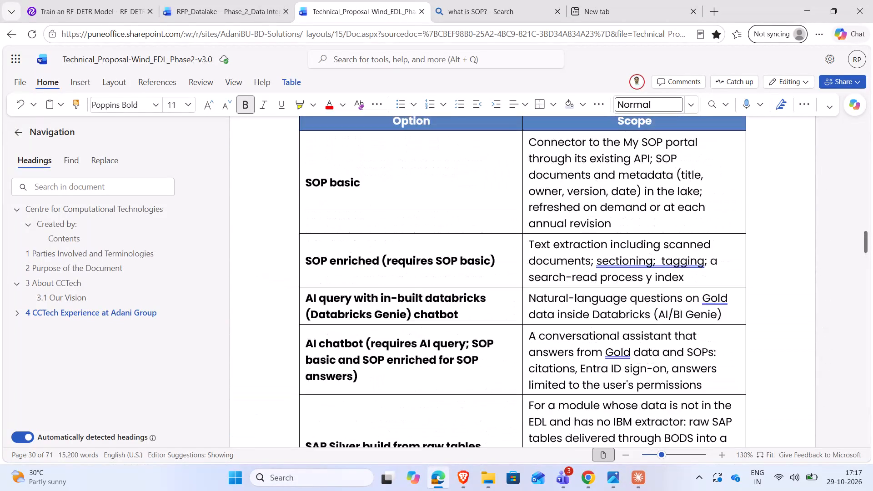
pyautogui.scroll(17, 567, 256)
pyautogui.scroll(17, 567, 256)
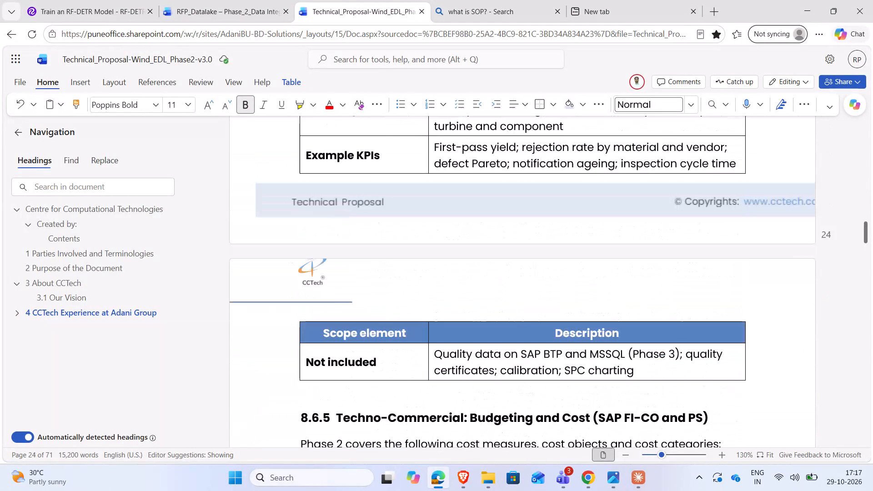
pyautogui.scroll(15, 567, 256)
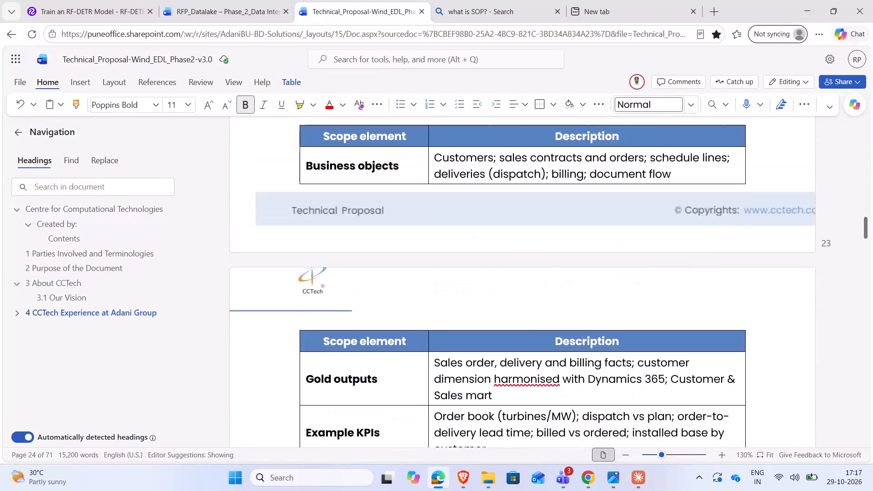
pyautogui.scroll(15, 567, 256)
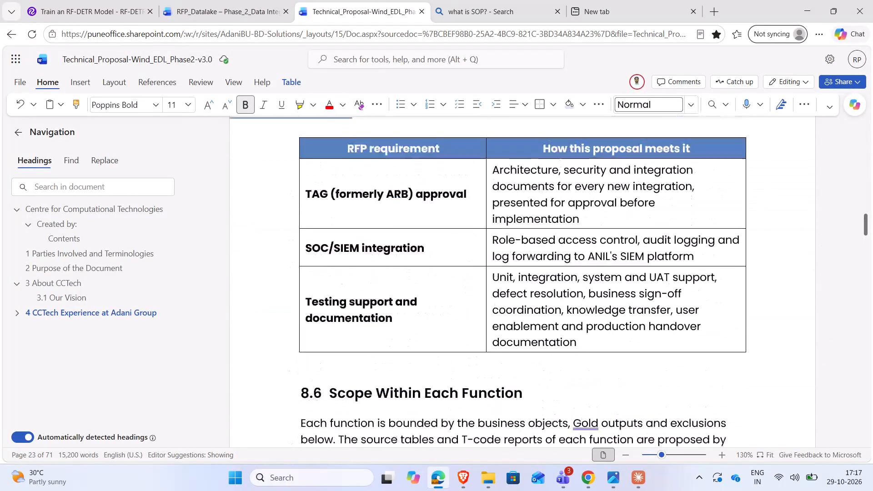
# Look back through the ANIL and CCTech work item tables to the start of section 8 Scope of Work.
pyautogui.scroll(3, 567, 256)
pyautogui.scroll(20, 567, 256)
pyautogui.scroll(14, 567, 256)
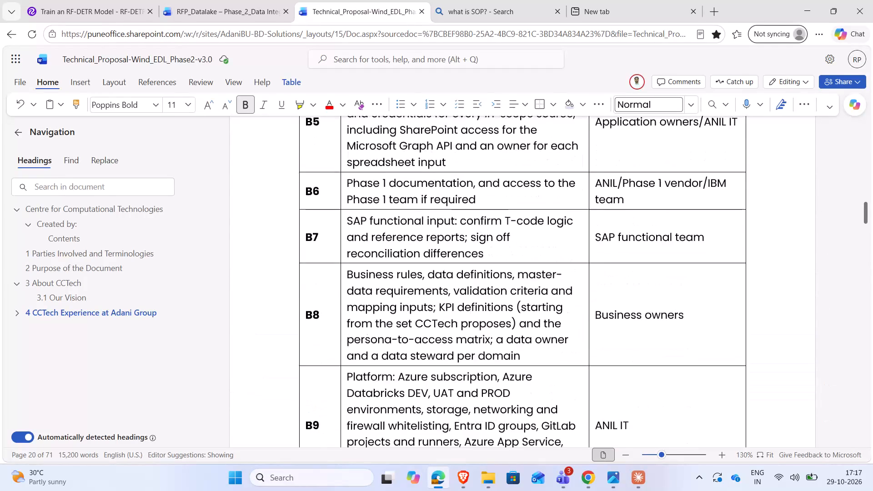
pyautogui.scroll(17, 567, 256)
pyautogui.scroll(11, 567, 256)
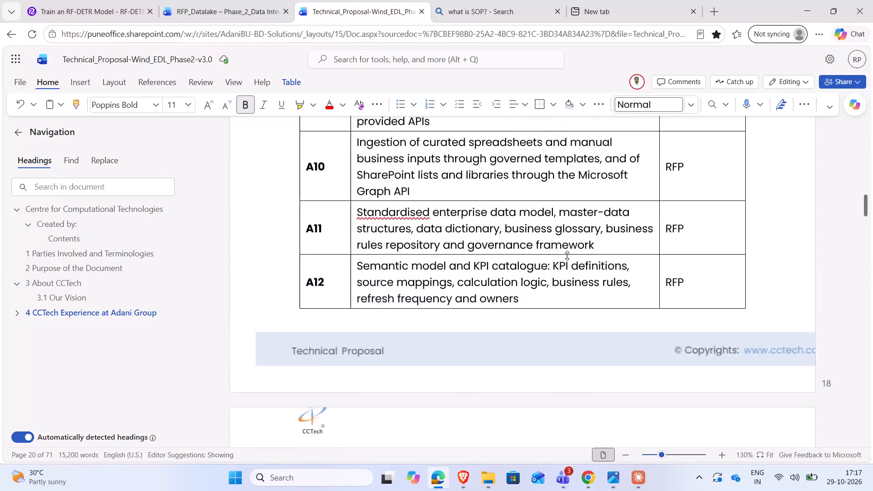
pyautogui.scroll(15, 567, 256)
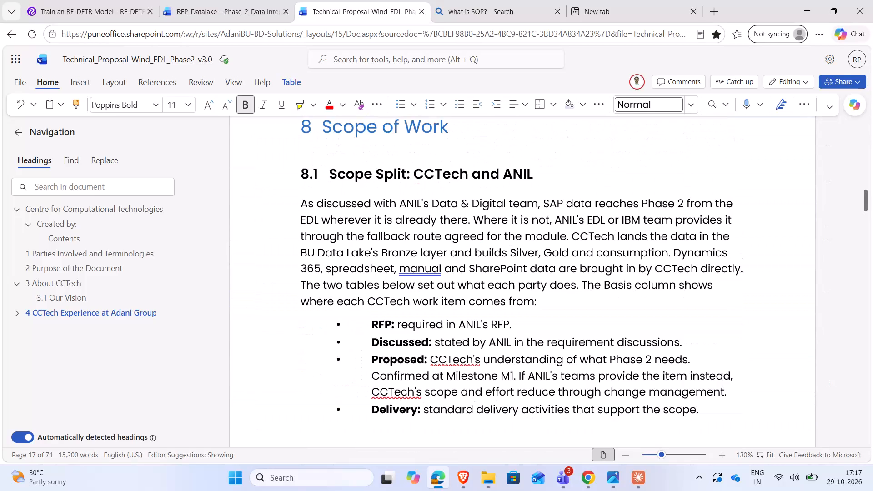
# Examine the 8.1 scope split between CCTech and ANIL, the section 7 Objectives and the table preceding them.
pyautogui.scroll(-12, 567, 256)
pyautogui.scroll(13, 567, 256)
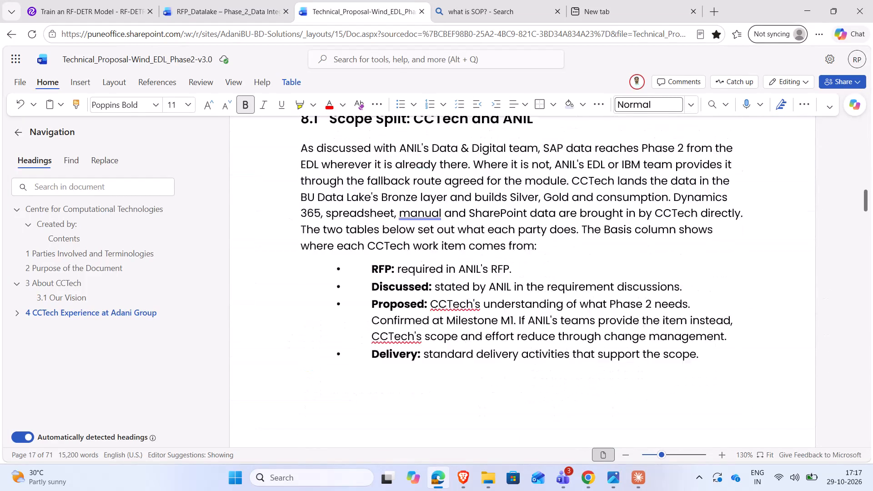
pyautogui.scroll(3, 567, 256)
pyautogui.scroll(-2, 567, 256)
pyautogui.scroll(6, 567, 256)
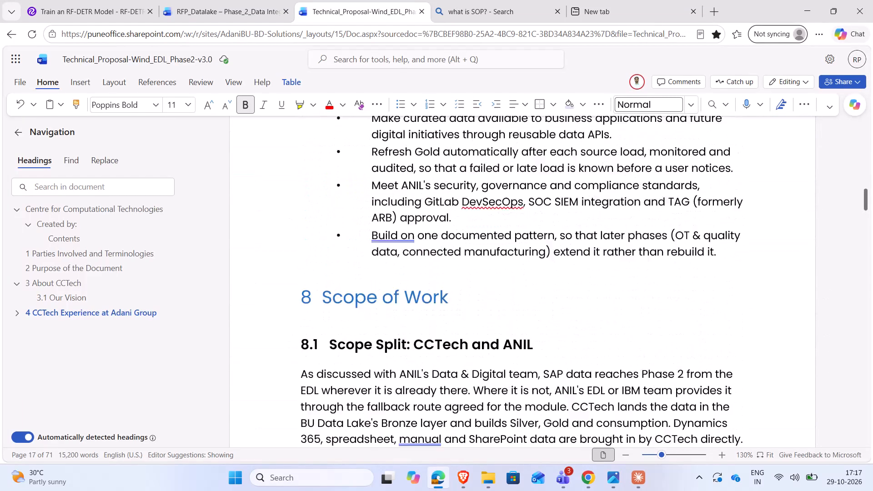
pyautogui.scroll(-7, 567, 256)
pyautogui.scroll(17, 567, 256)
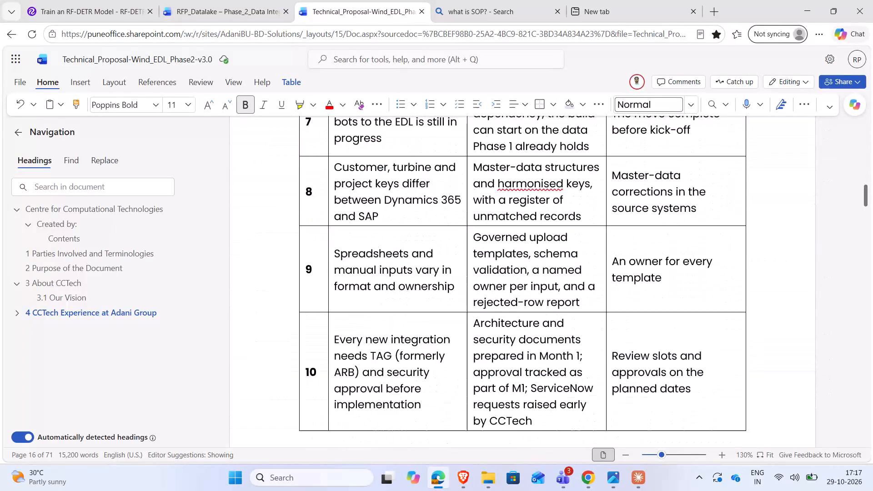
pyautogui.scroll(-3, 567, 256)
pyautogui.scroll(11, 567, 256)
pyautogui.scroll(-11, 567, 256)
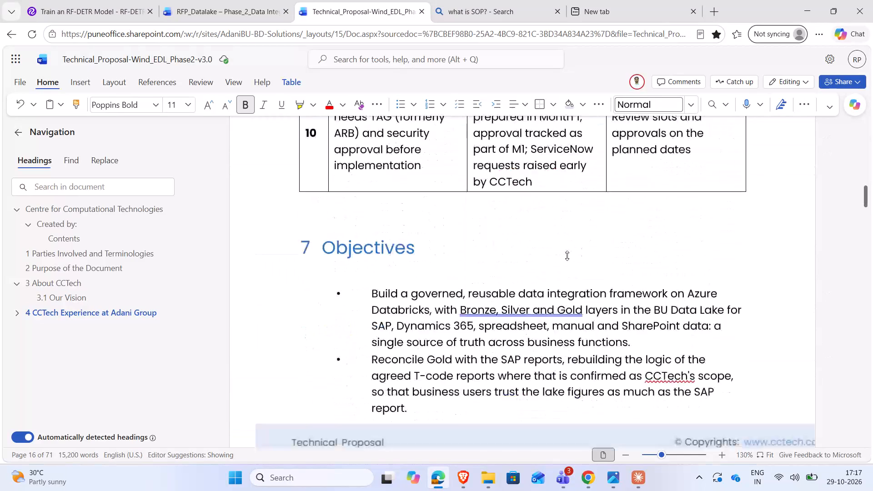
pyautogui.scroll(-6, 567, 256)
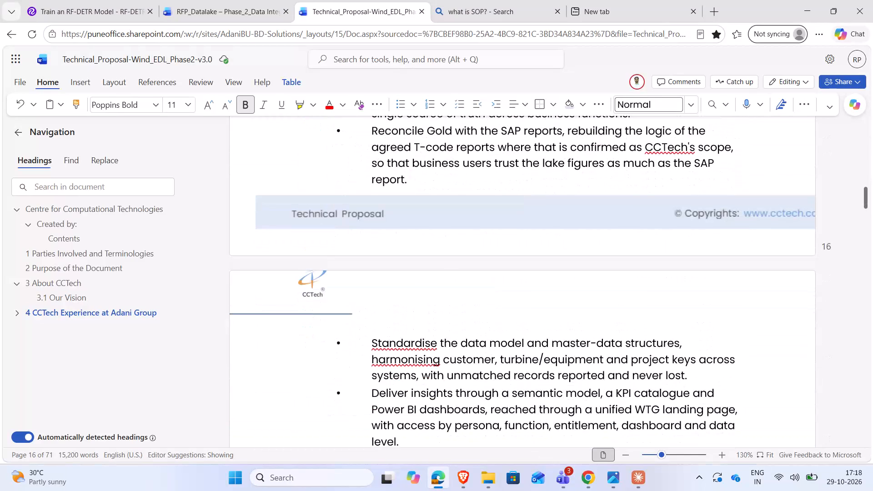